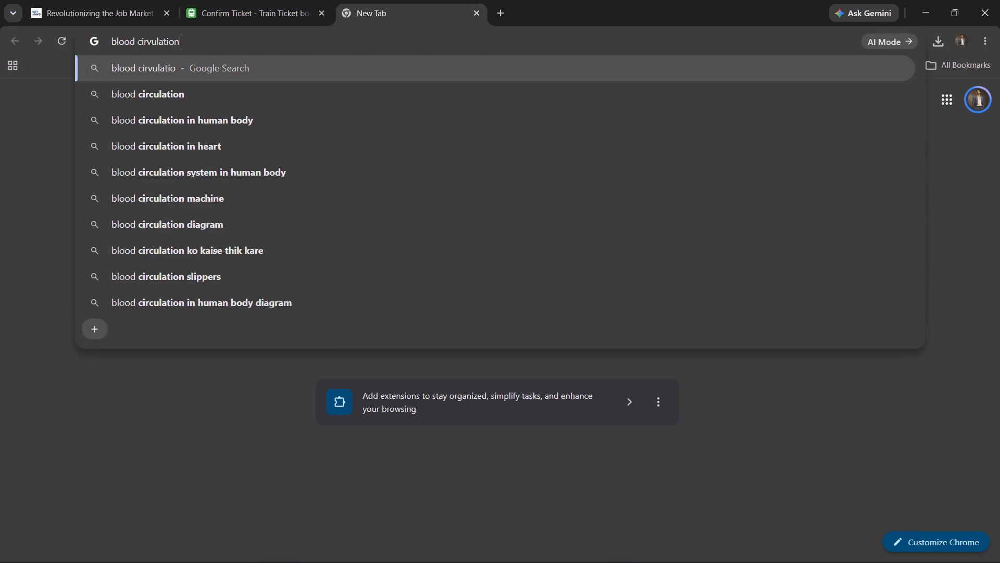
{"action": "key", "text": "space"}
{"action": "type", "text": "in huma body"}
{"action": "key", "text": "space"}
{"action": "type", "text": "class"}
{"action": "key", "text": "space"}
{"action": "type", "text": "10"}
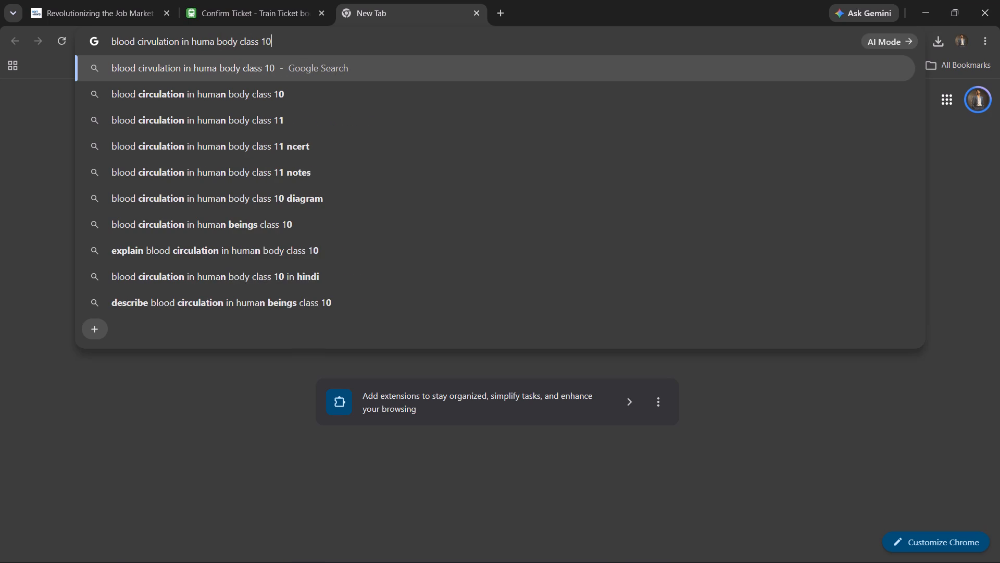
{"action": "key", "text": "space"}
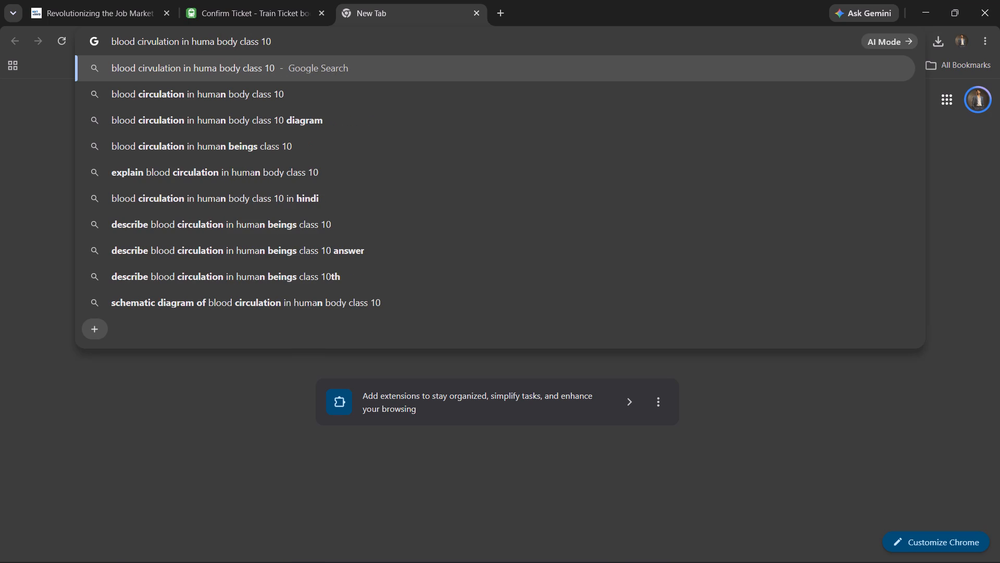
{"action": "type", "text": "ssc tg"}
{"action": "key", "text": "space"}
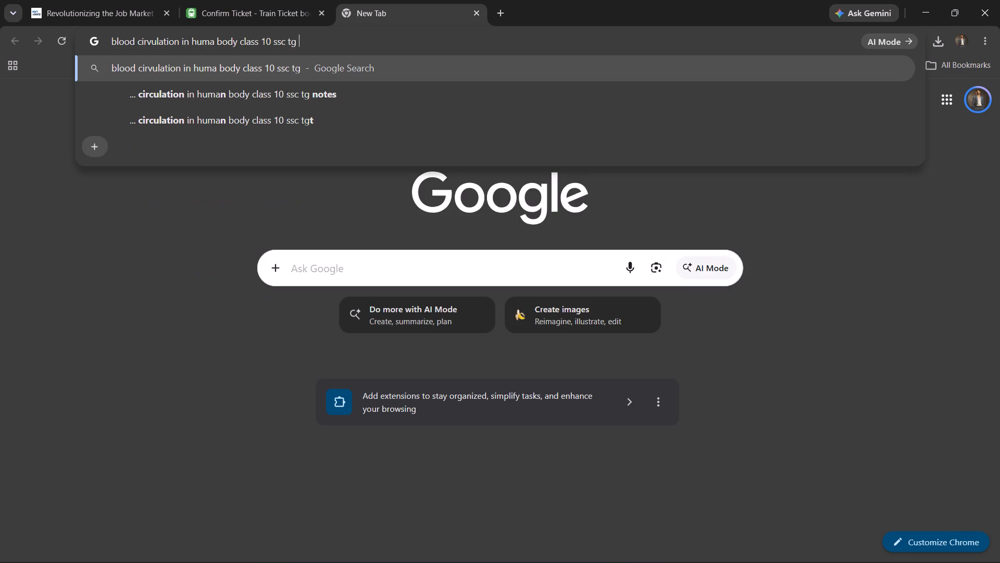
{"action": "type", "text": "ppt"}
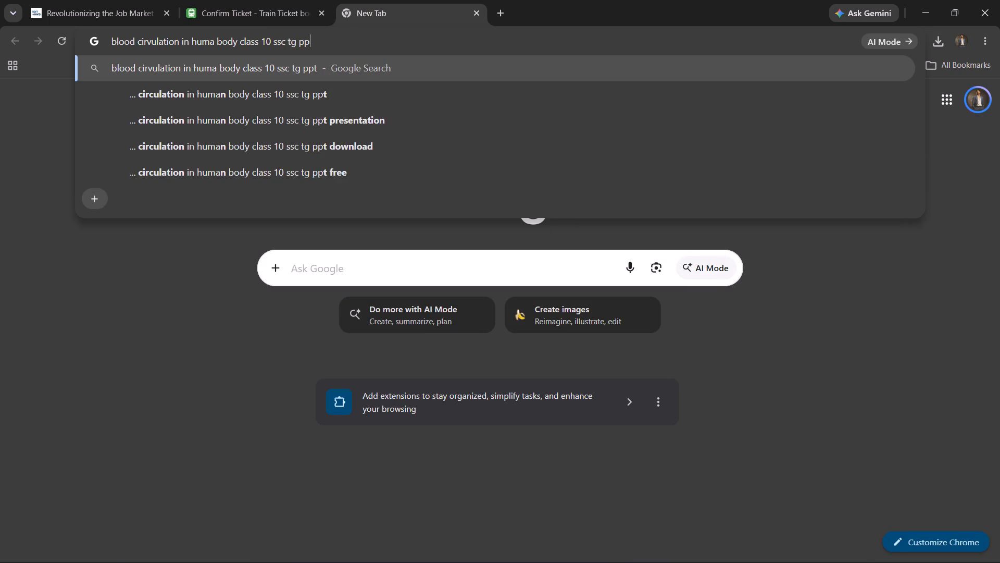
{"action": "key", "text": "Return"}
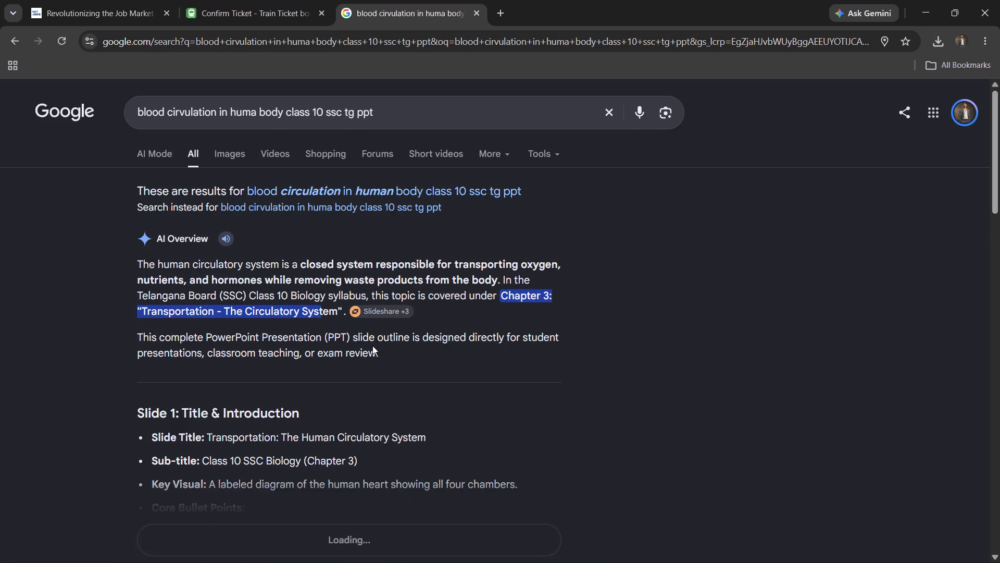
Open the Slideshare result "Circulation of Blood.pptx" from the search results.
{"action": "scroll", "coordinate": [372, 346], "scroll_direction": "down", "scroll_amount": 3}
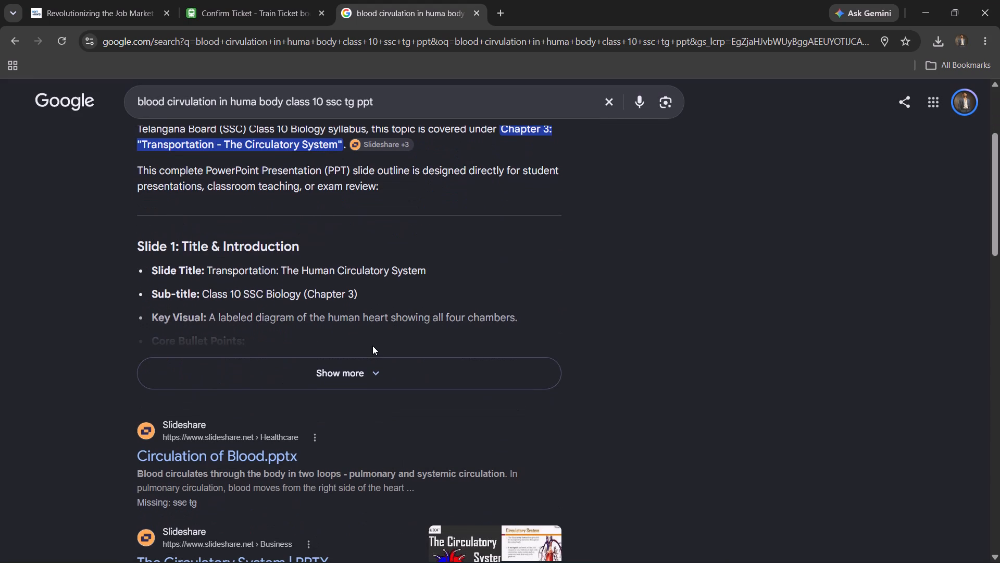
{"action": "scroll", "coordinate": [372, 346], "scroll_direction": "down", "scroll_amount": 2}
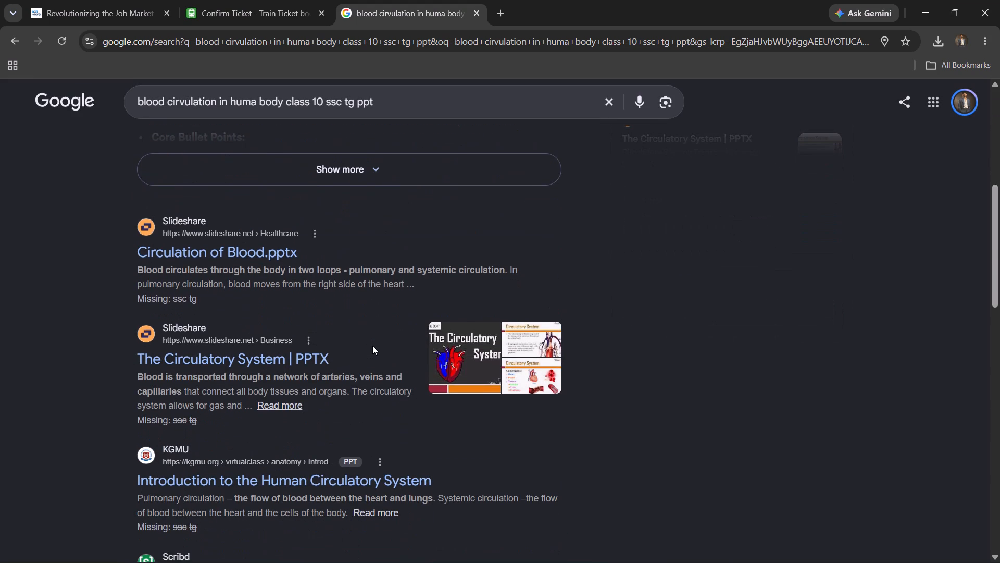
{"action": "left_click", "coordinate": [257, 249]}
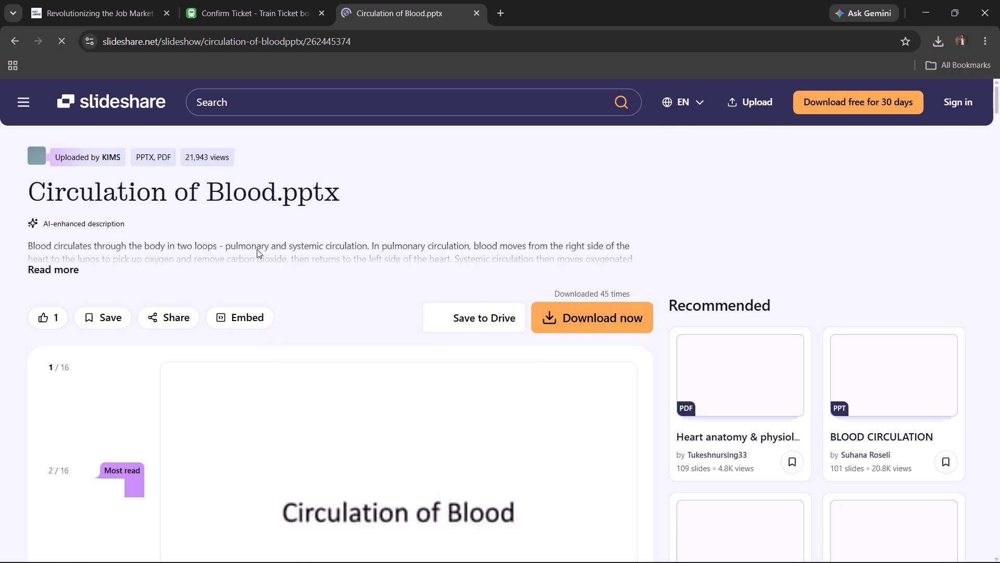
Look over the opening slides of the Circulation of Blood presentation, from the title to the heart diagram on slide 5.
{"action": "scroll", "coordinate": [379, 424], "scroll_direction": "down", "scroll_amount": 3}
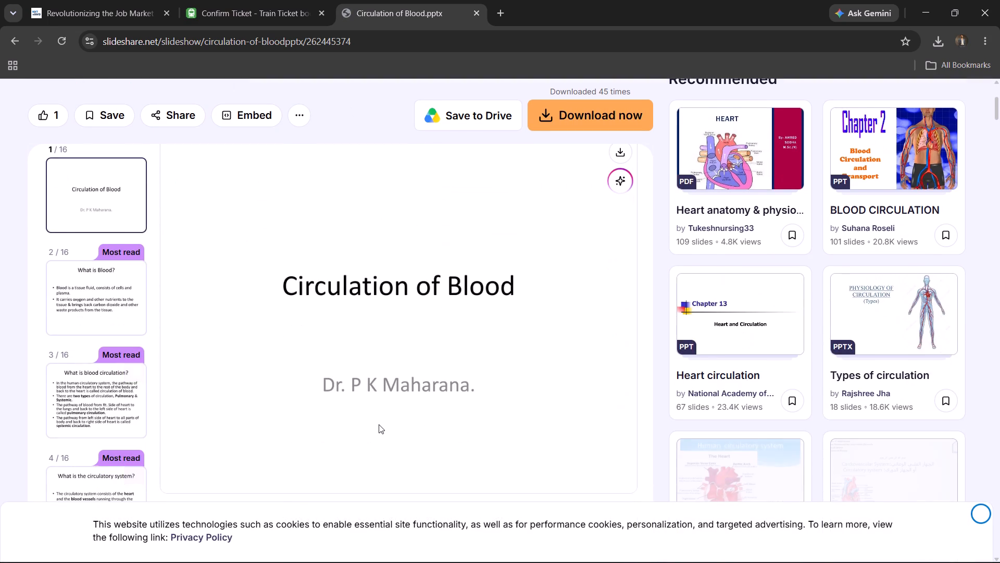
{"action": "scroll", "coordinate": [379, 424], "scroll_direction": "down", "scroll_amount": 1}
{"action": "left_click", "coordinate": [98, 279]}
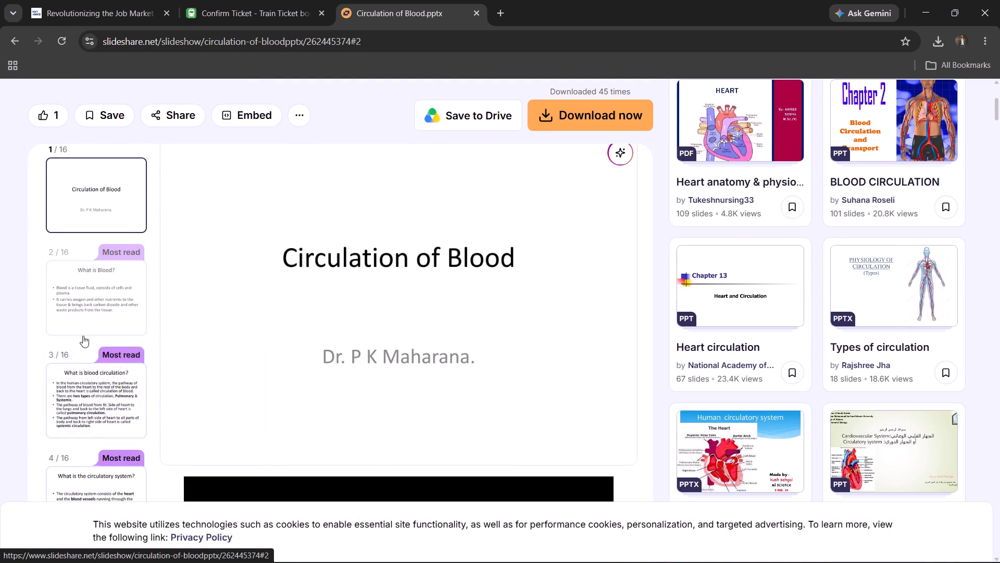
{"action": "left_click", "coordinate": [70, 409]}
{"action": "scroll", "coordinate": [70, 409], "scroll_direction": "down", "scroll_amount": 2}
{"action": "scroll", "coordinate": [88, 356], "scroll_direction": "down", "scroll_amount": 1}
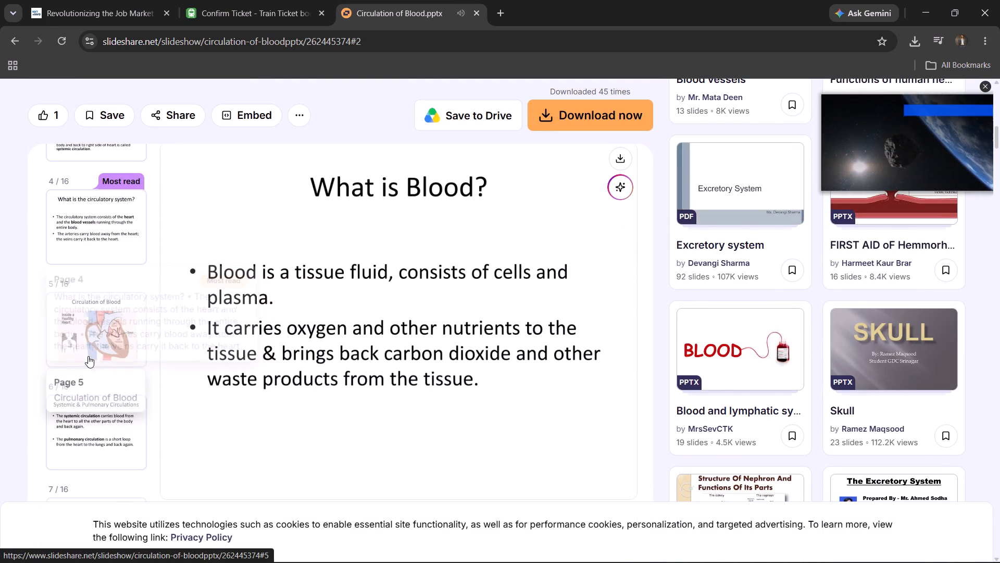
{"action": "left_click", "coordinate": [97, 324]}
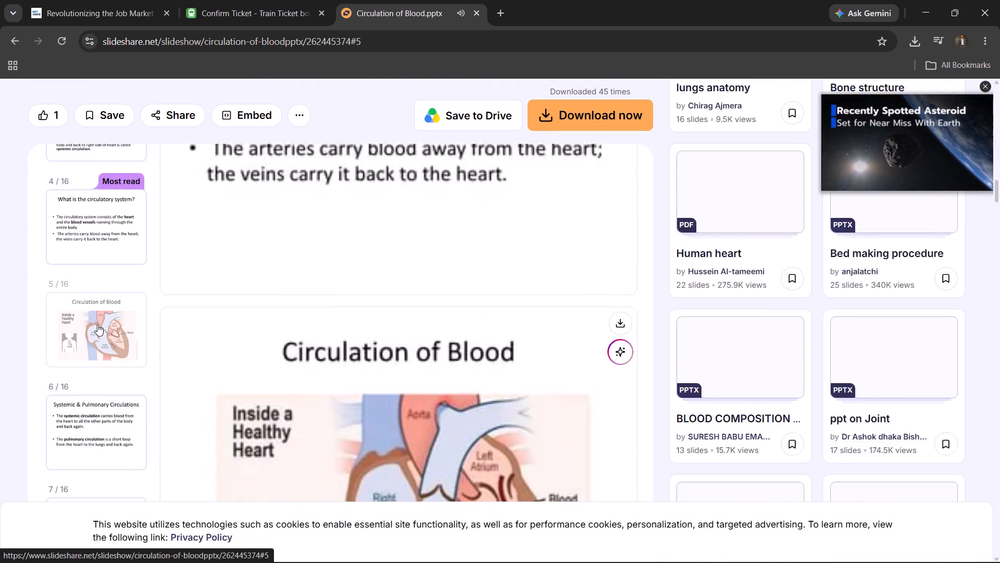
{"action": "scroll", "coordinate": [97, 324], "scroll_direction": "down", "scroll_amount": 5}
Page through the presentation from slide 5 to the final slide, Transfer of Gases, to review its diagrams and text.
{"action": "key", "text": "Right"}
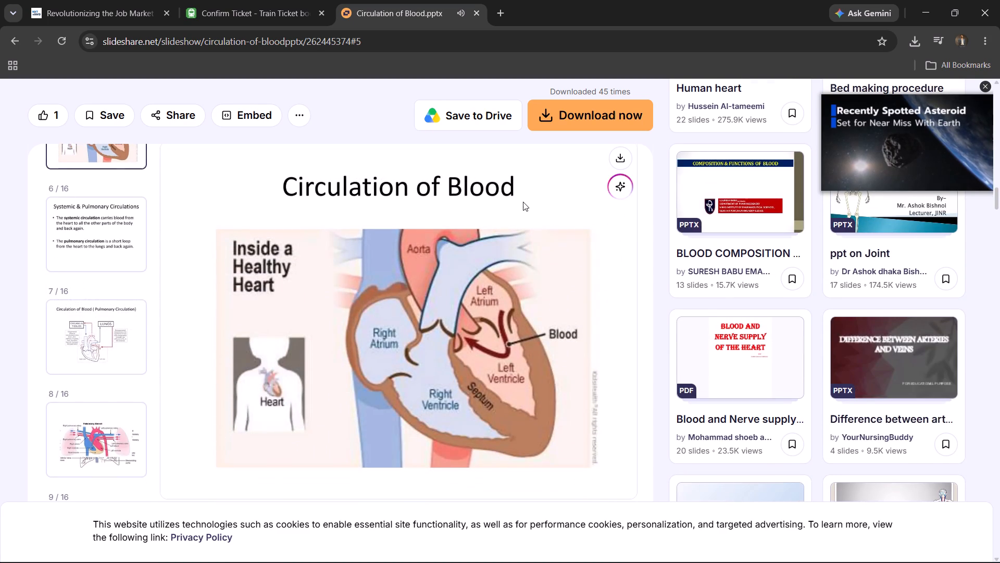
{"action": "key", "text": "Right"}
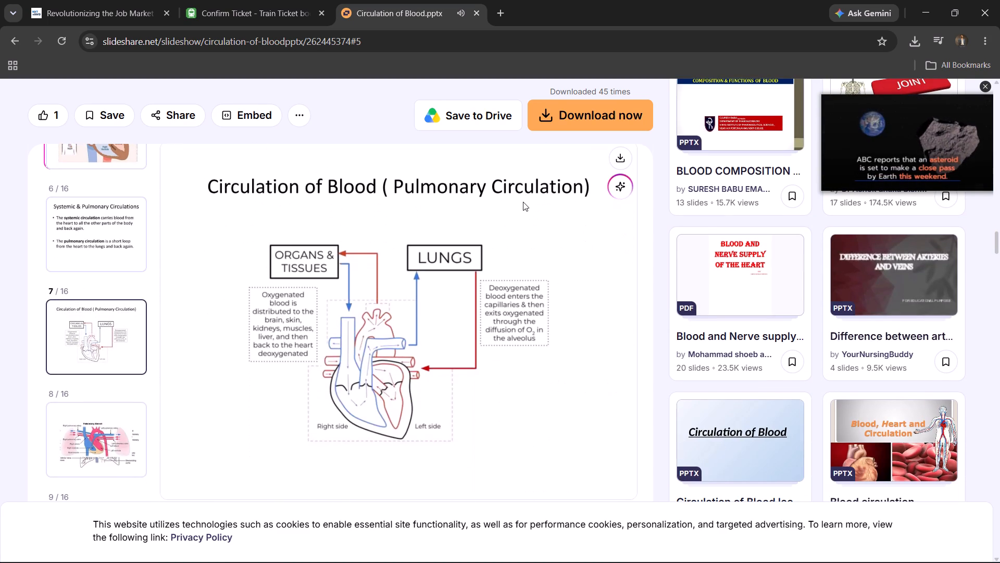
{"action": "key", "text": "Right"}
{"action": "key", "text": "Right"}
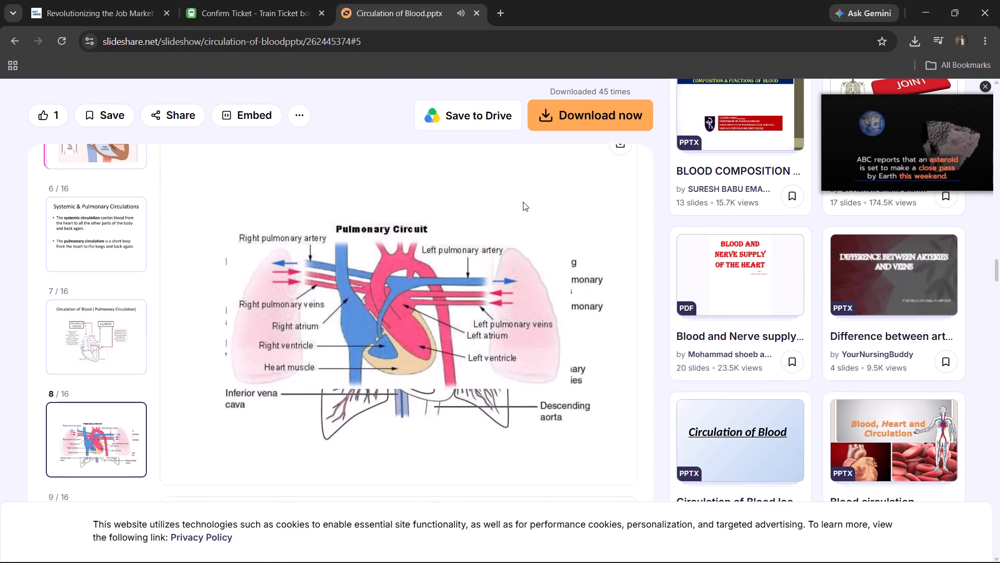
{"action": "key", "text": "Right"}
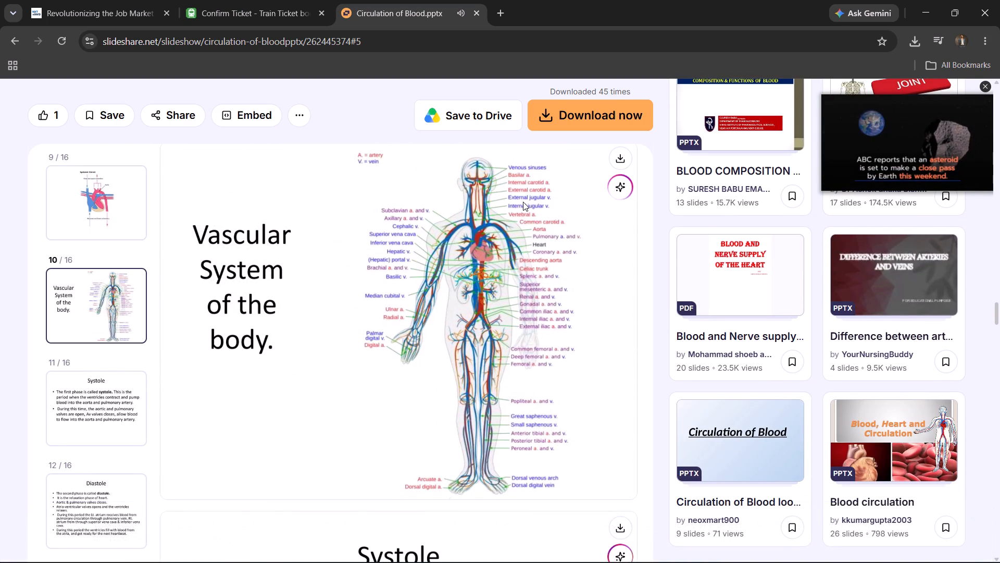
{"action": "key", "text": "Right"}
{"action": "key", "text": "Right"}
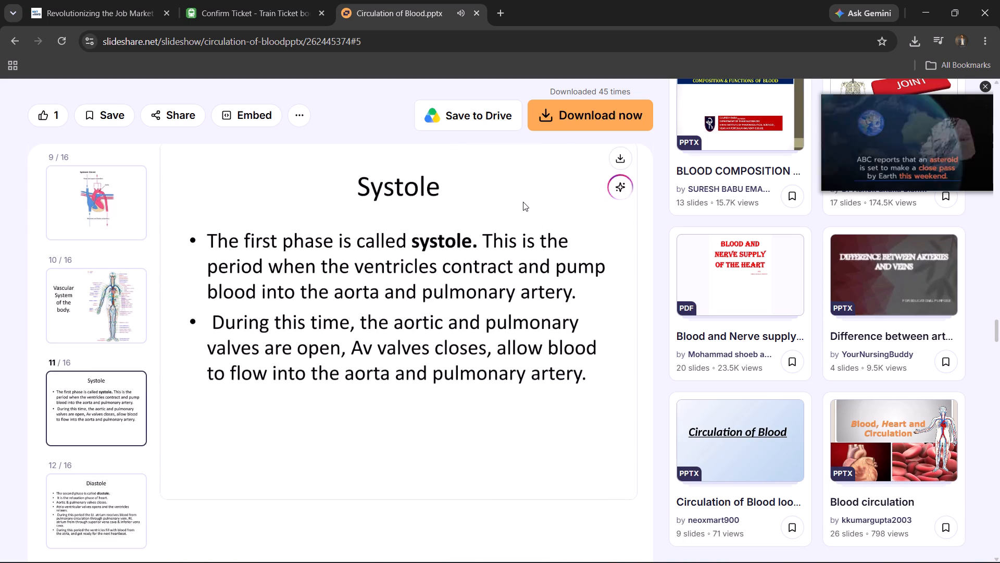
{"action": "key", "text": "Right"}
{"action": "key", "text": "Right"}
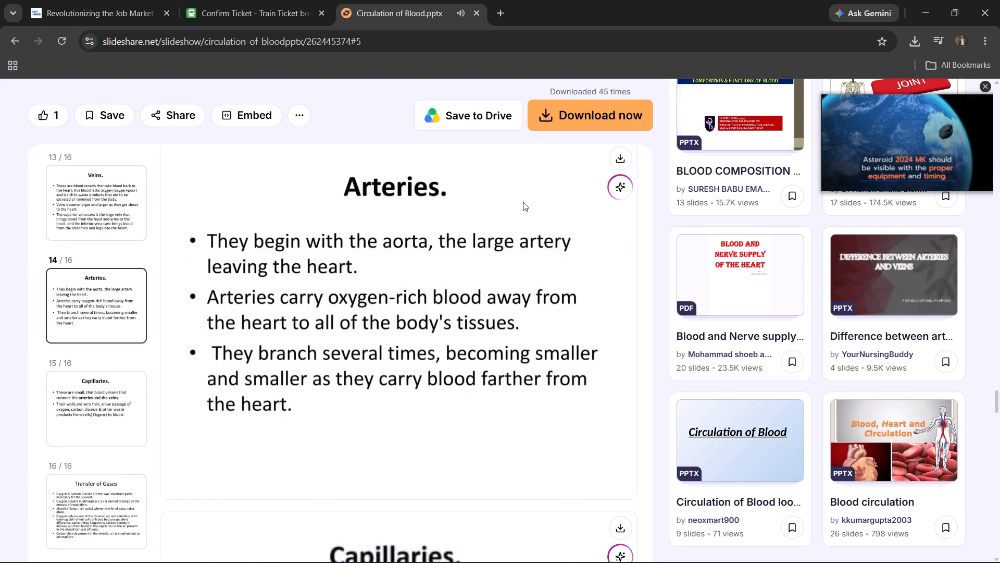
{"action": "key", "text": "Right"}
{"action": "key", "text": "Right"}
{"action": "key", "text": "Right"}
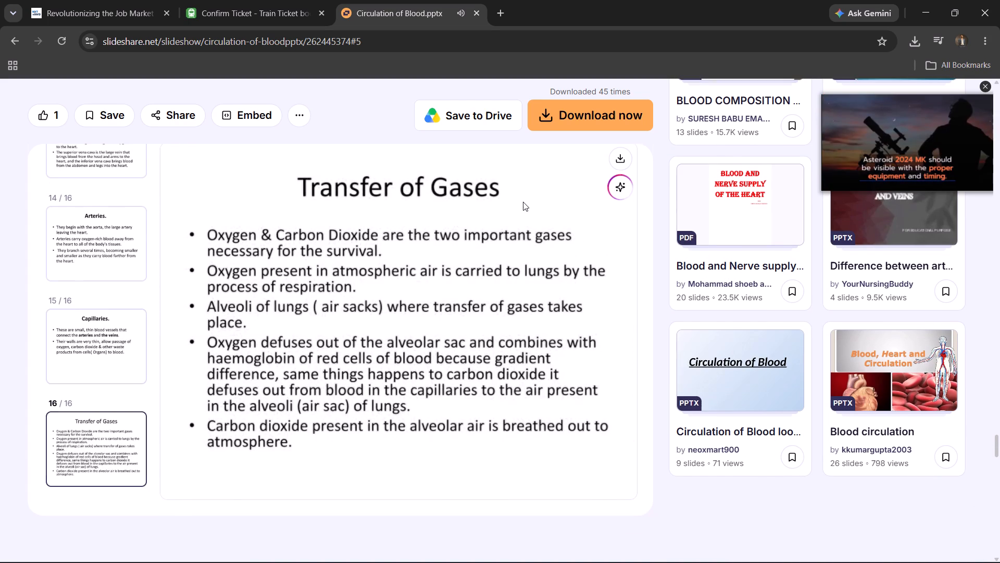
Recheck the closing slides on transfer of gases, capillaries and arteries, and go back one page in the browsing history.
{"action": "key", "text": "Right"}
{"action": "key", "text": "Right"}
{"action": "key", "text": "Right"}
{"action": "key", "text": "Left"}
{"action": "key", "text": "Left"}
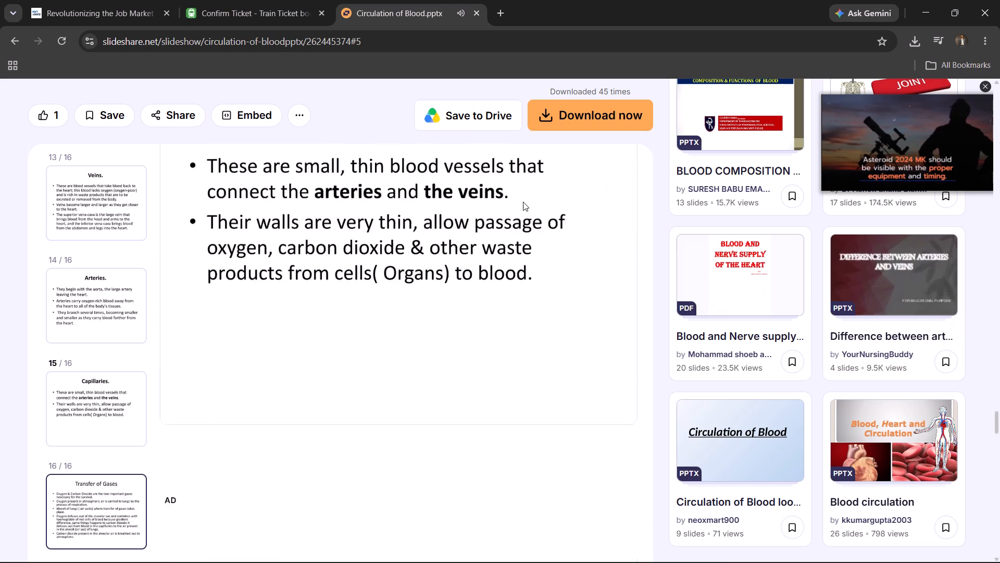
{"action": "key", "text": "Right"}
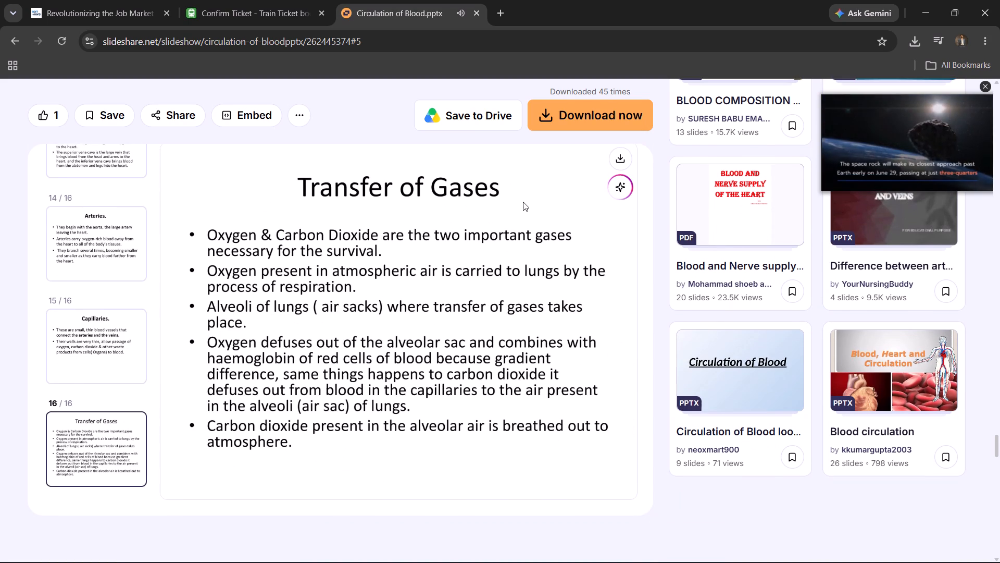
{"action": "key", "text": "Left"}
{"action": "key", "text": "Left"}
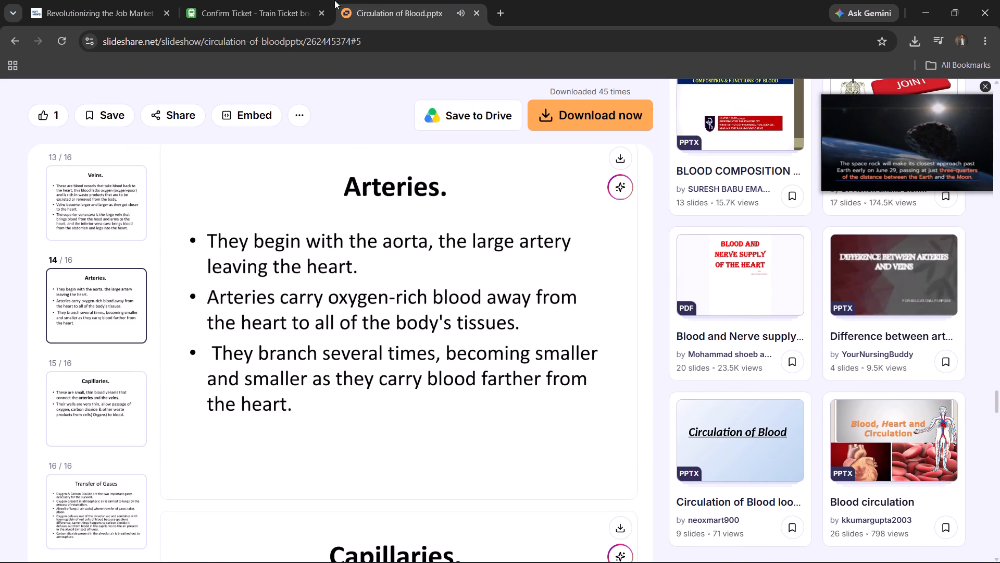
{"action": "left_click", "coordinate": [20, 41]}
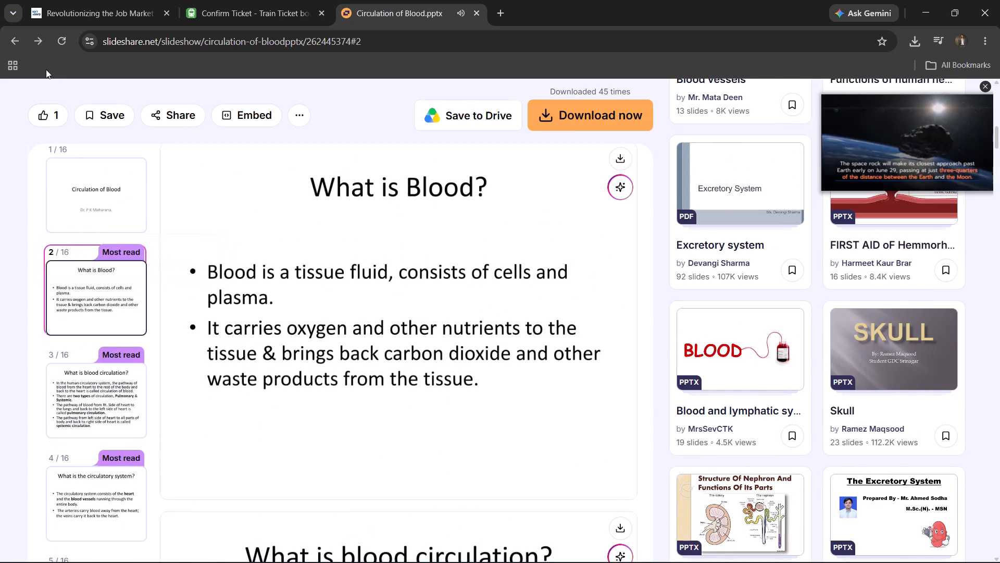
Enter a search in a new tab for "sense organs tg".
{"action": "left_click", "coordinate": [502, 17]}
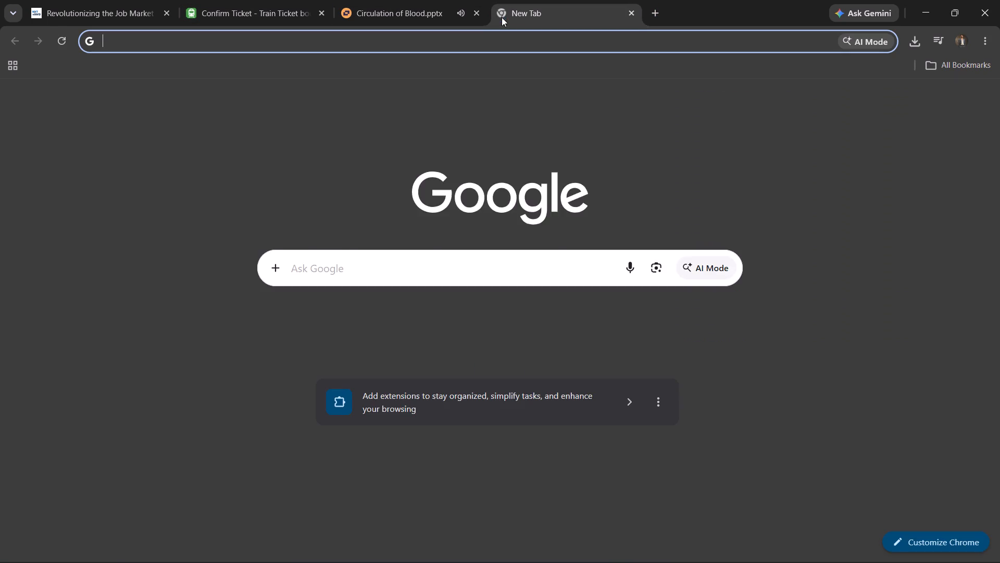
{"action": "type", "text": "ses"}
{"action": "key", "text": "BackSpace"}
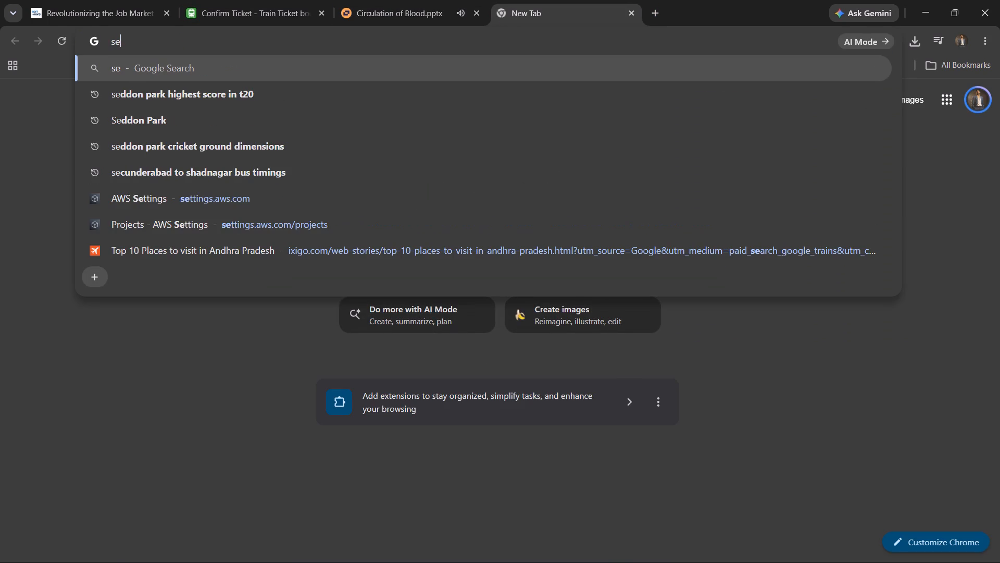
{"action": "key", "text": "n"}
{"action": "key", "text": "s"}
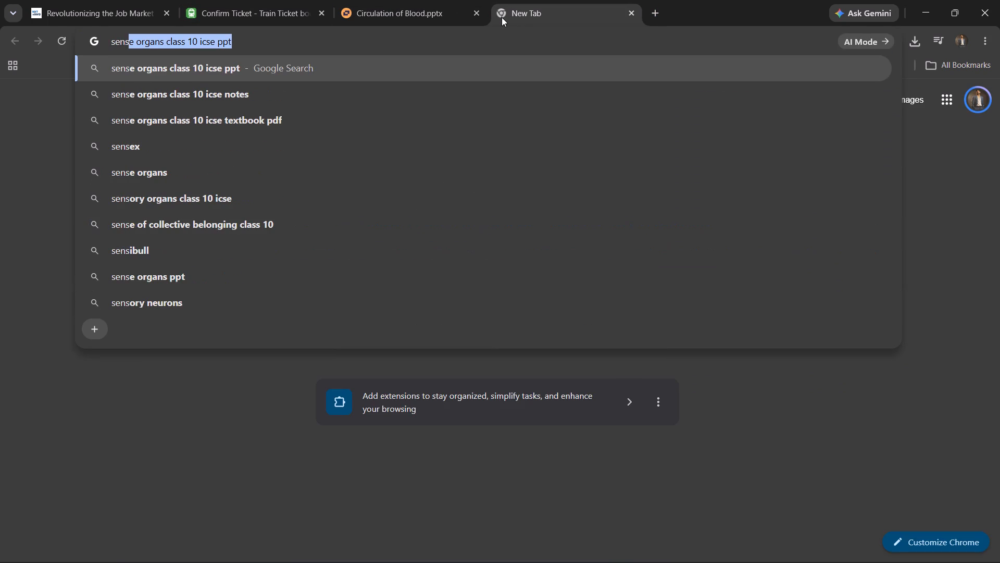
{"action": "key", "text": "e"}
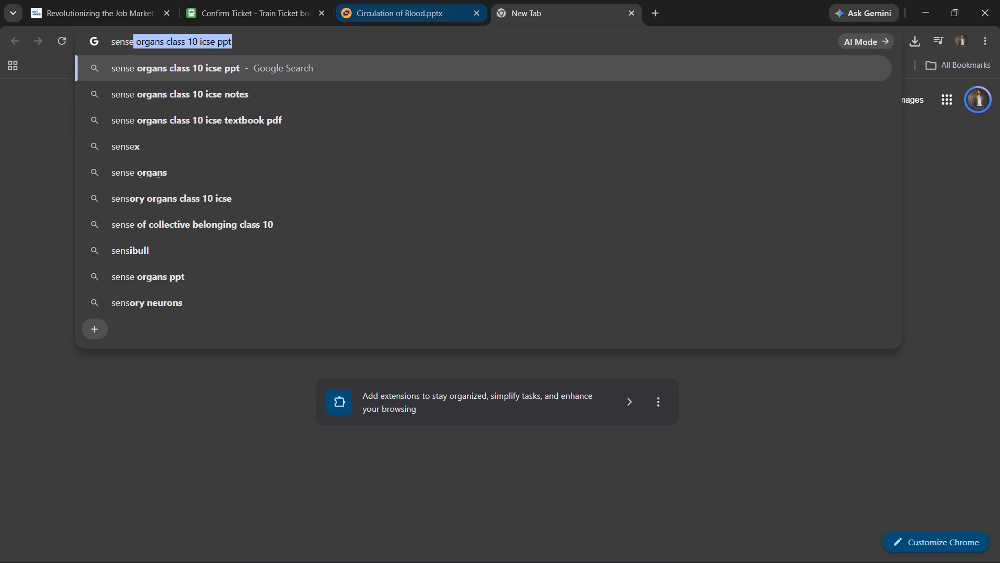
{"action": "key", "text": "space"}
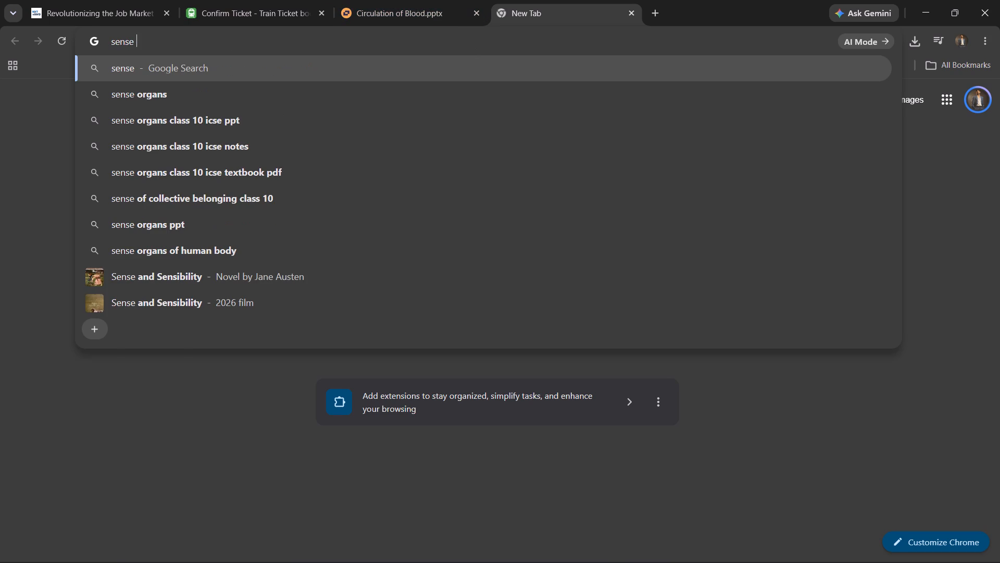
{"action": "key", "text": "BackSpace"}
{"action": "key", "text": "space"}
{"action": "type", "text": "organs tg"}
{"action": "key", "text": "space"}
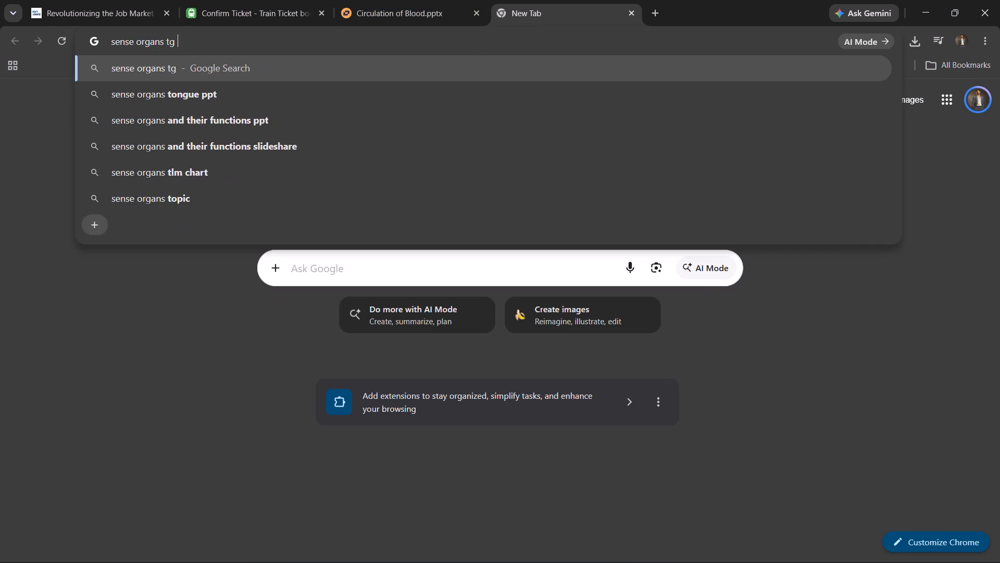
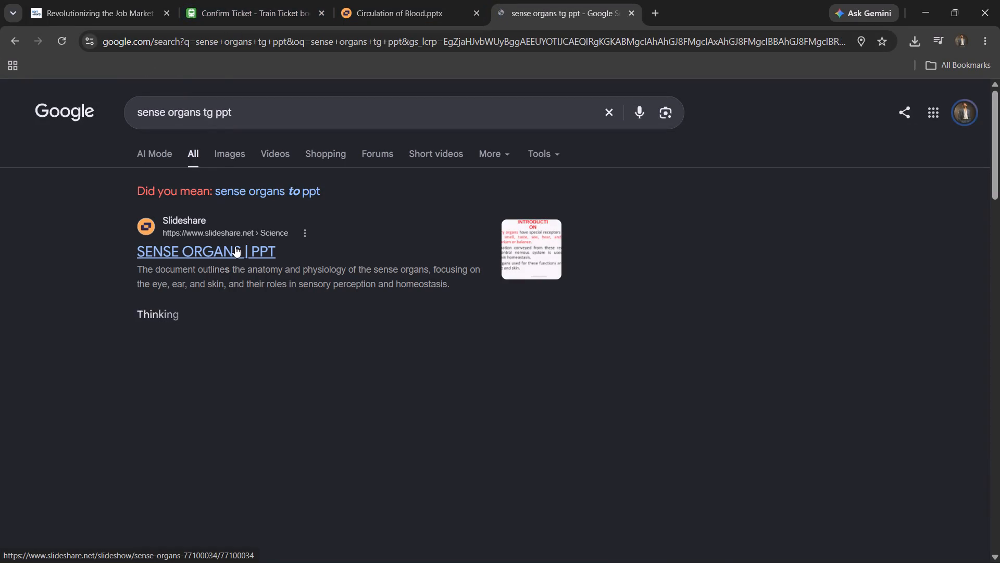
Open the Slideshare SENSE ORGANS presentation from the search results and view its introduction and eye slides up to slide 4.
{"action": "left_click", "coordinate": [243, 248]}
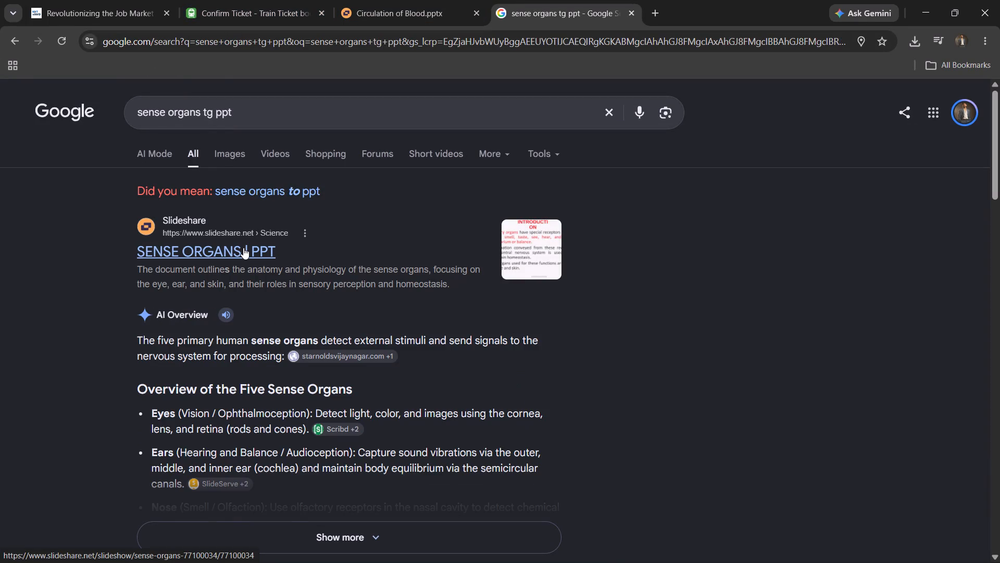
{"action": "scroll", "coordinate": [439, 402], "scroll_direction": "down", "scroll_amount": 1}
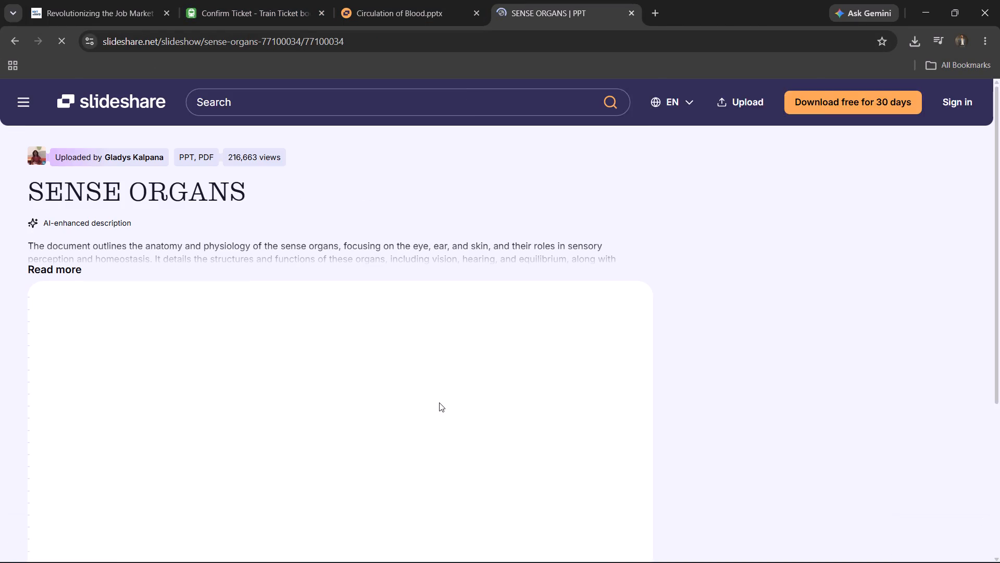
{"action": "scroll", "coordinate": [439, 402], "scroll_direction": "down", "scroll_amount": 2}
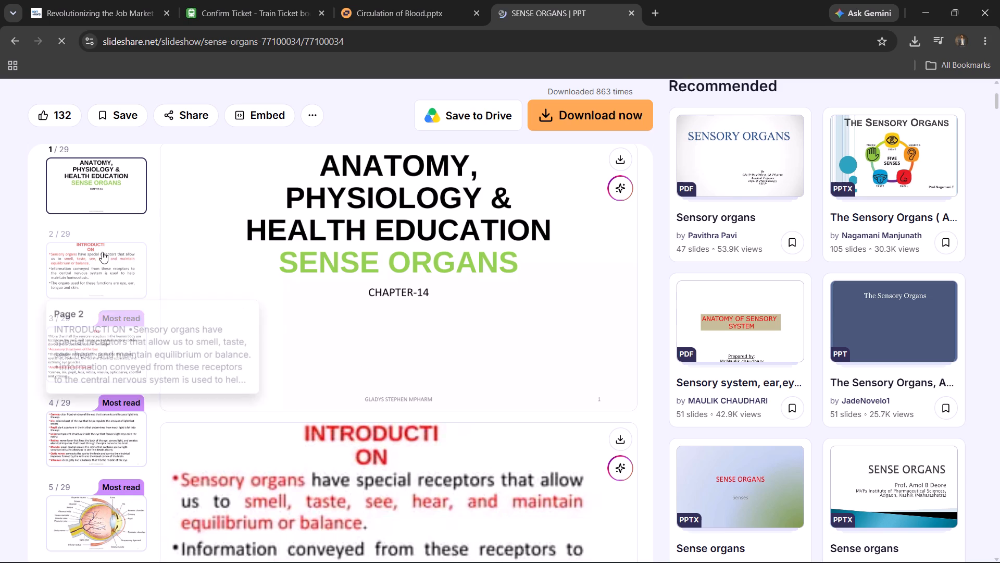
{"action": "left_click", "coordinate": [99, 251]}
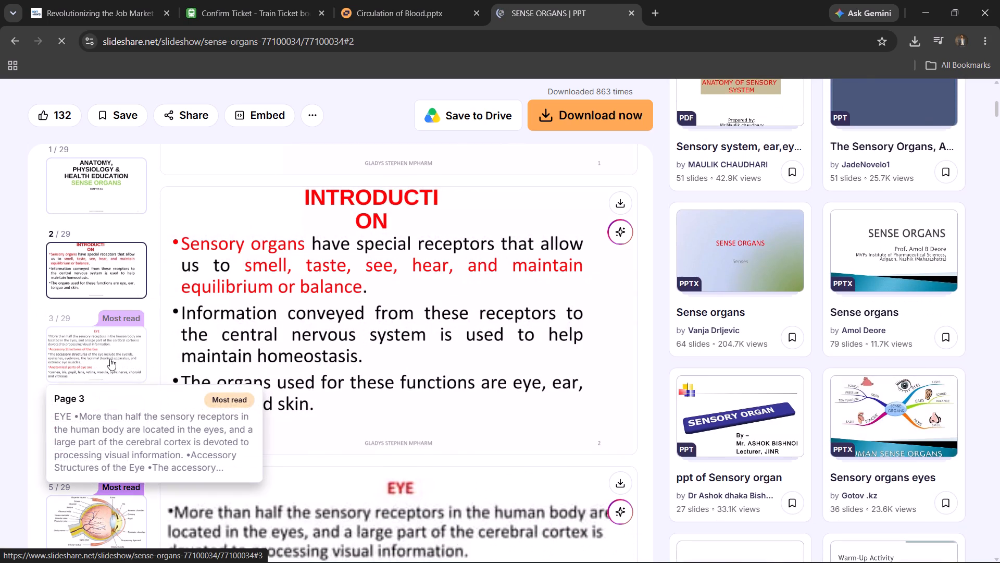
{"action": "left_click", "coordinate": [110, 359]}
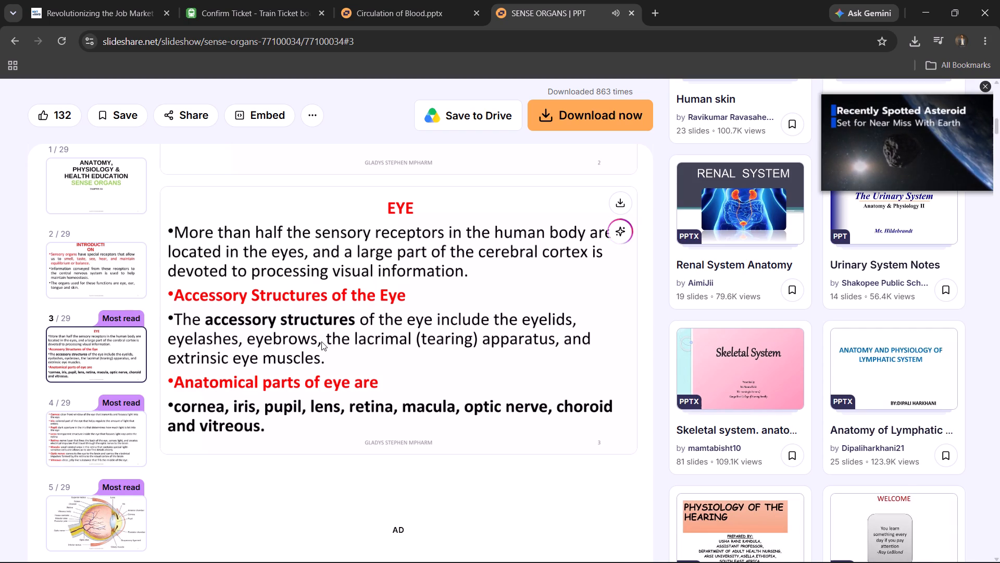
{"action": "left_click", "coordinate": [85, 443]}
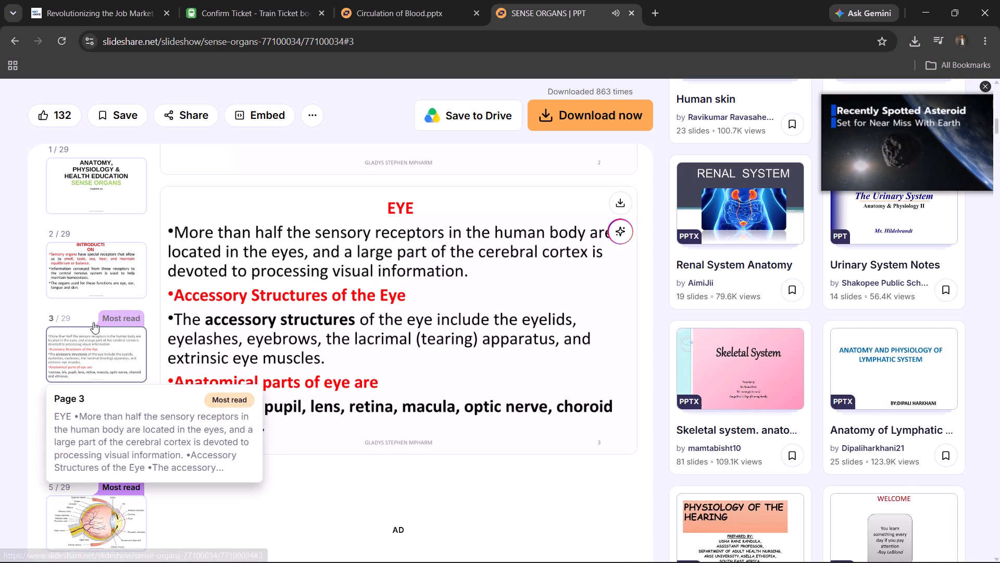
Page through the SENSE ORGANS presentation to the External Ear slide, reviewing the physiology of vision, eye disorders and ear diagrams.
{"action": "key", "text": "Right"}
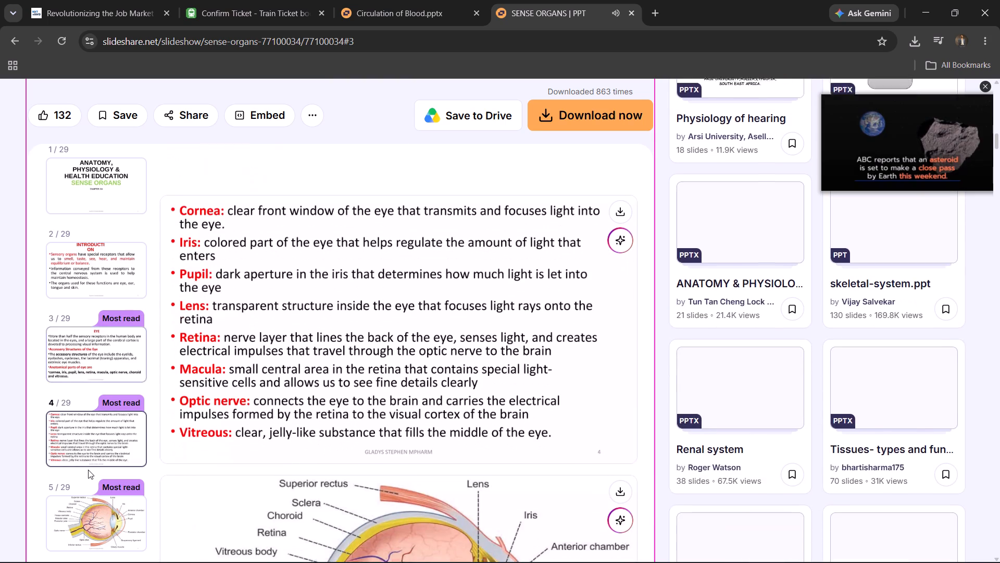
{"action": "key", "text": "Right"}
{"action": "key", "text": "Right"}
{"action": "key", "text": "Right"}
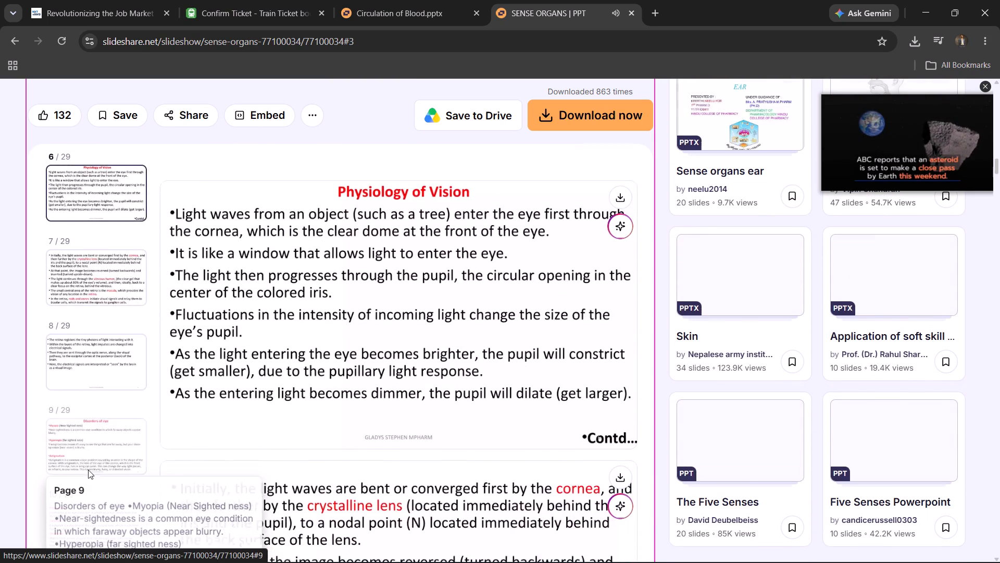
{"action": "key", "text": "Right"}
{"action": "key", "text": "Right"}
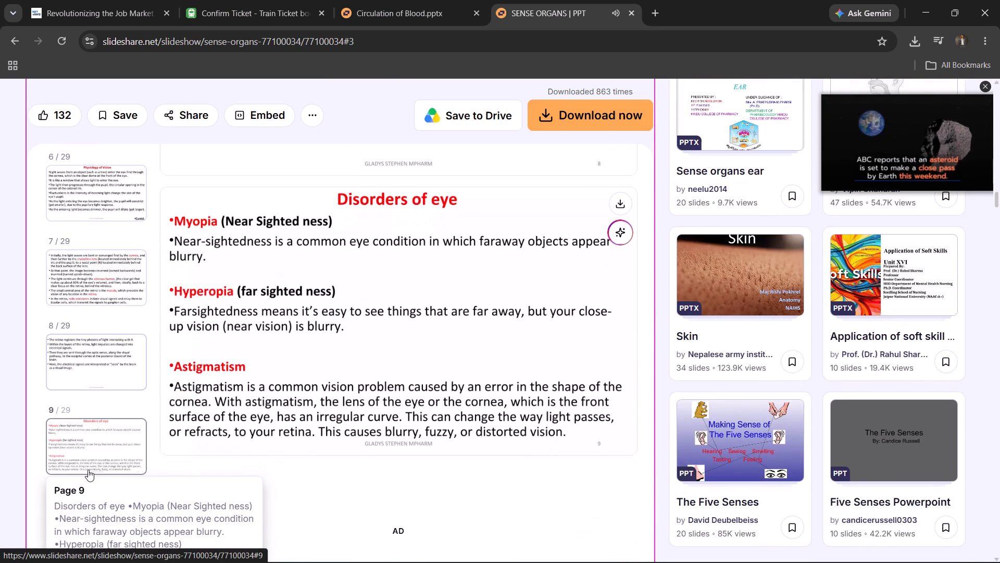
{"action": "key", "text": "Right"}
{"action": "key", "text": "Right"}
{"action": "key", "text": "Right"}
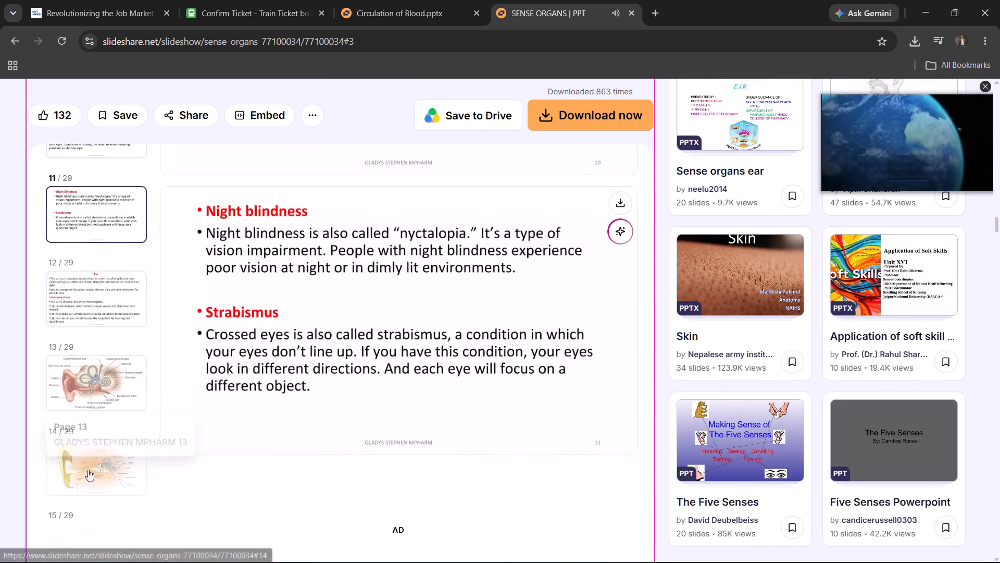
{"action": "key", "text": "Right"}
{"action": "key", "text": "Right"}
{"action": "key", "text": "Right"}
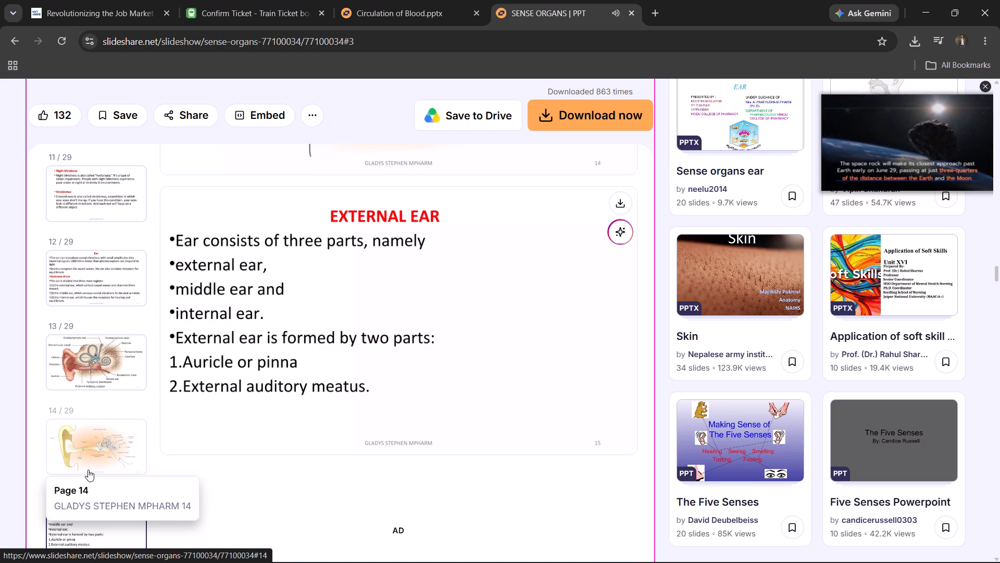
Open the recommended presentation The Five Senses and page through it to slide 9, on smelling.
{"action": "left_click", "coordinate": [728, 432]}
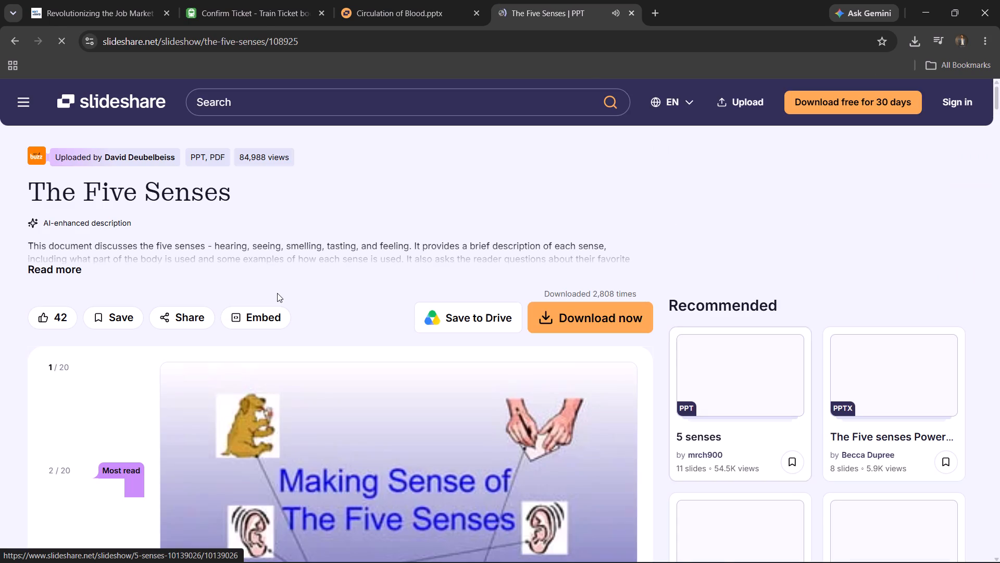
{"action": "scroll", "coordinate": [277, 293], "scroll_direction": "down", "scroll_amount": 4}
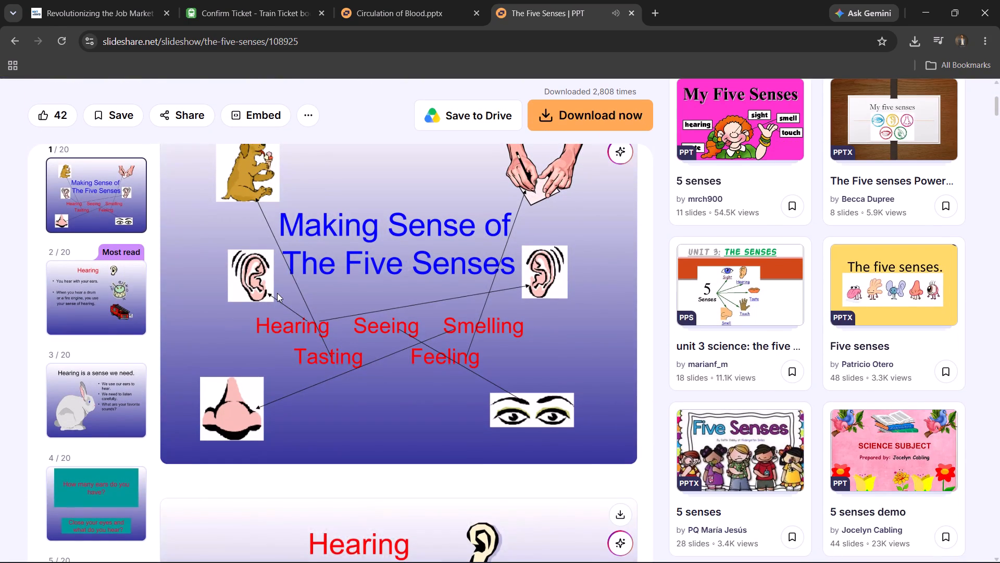
{"action": "key", "text": "Right"}
{"action": "key", "text": "Right"}
{"action": "key", "text": "Right"}
{"action": "key", "text": "Right"}
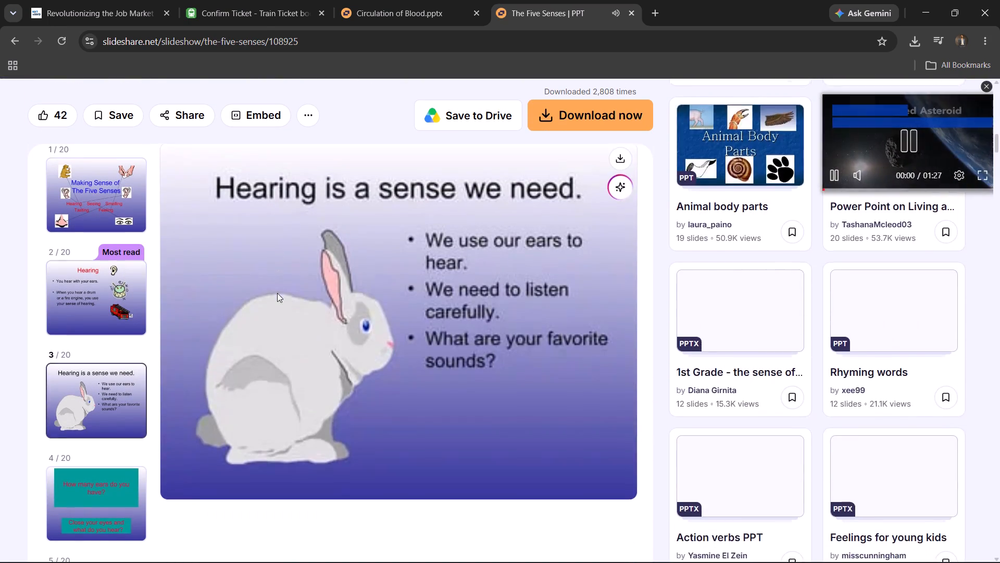
{"action": "key", "text": "Right"}
{"action": "key", "text": "Right"}
{"action": "key", "text": "Right"}
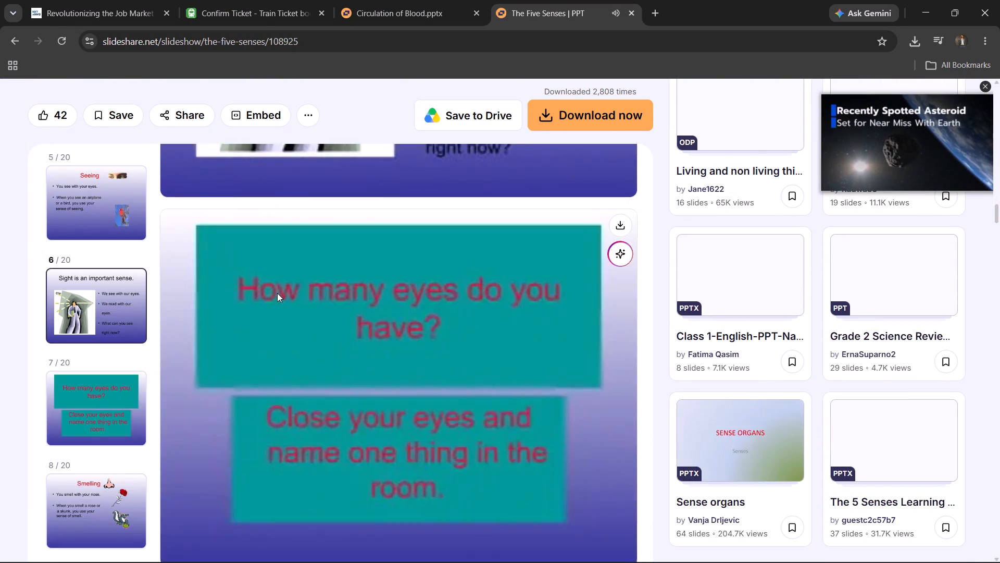
{"action": "key", "text": "Right"}
{"action": "key", "text": "Right"}
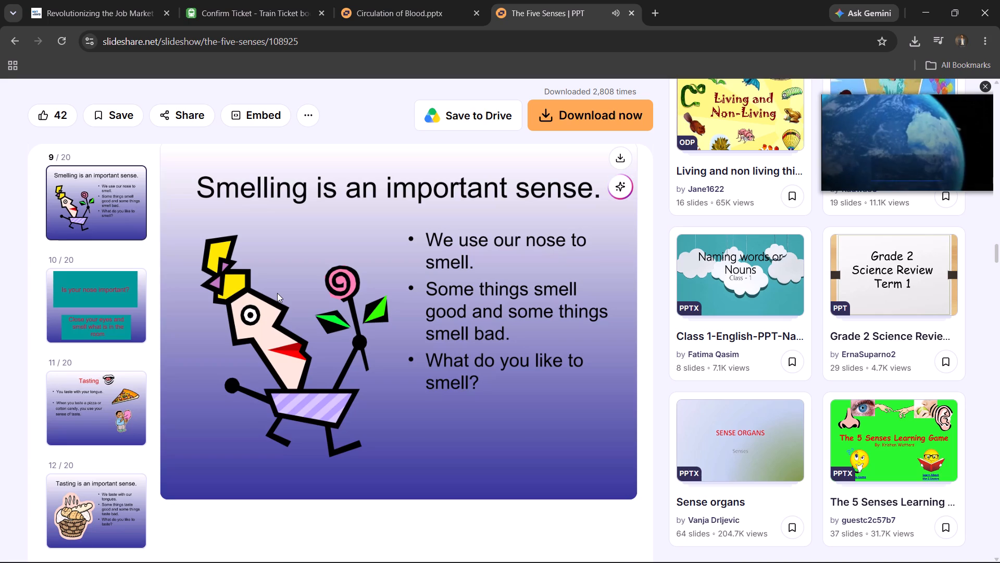
Return to the open Circulation of Blood presentation.
{"action": "left_click", "coordinate": [364, 0]}
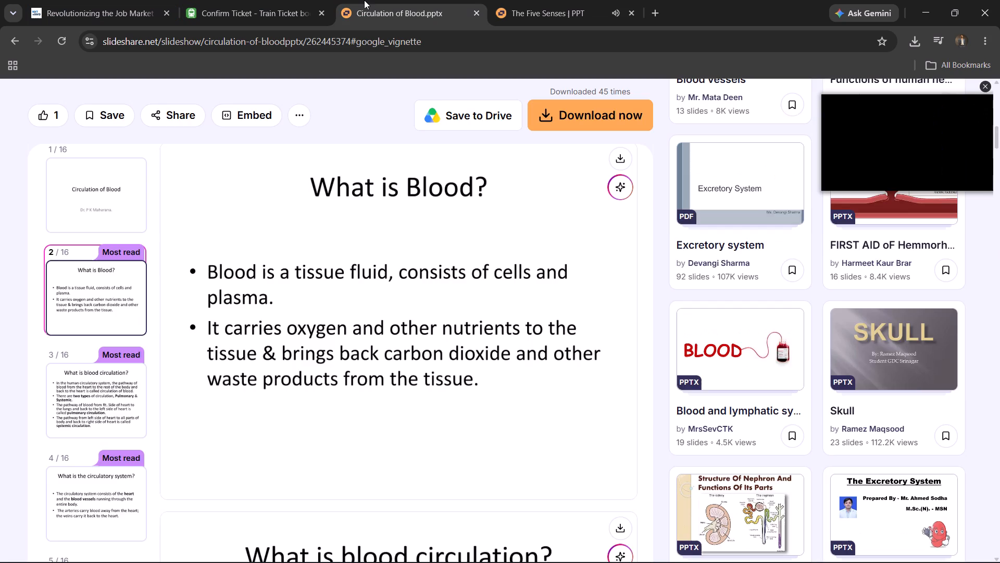
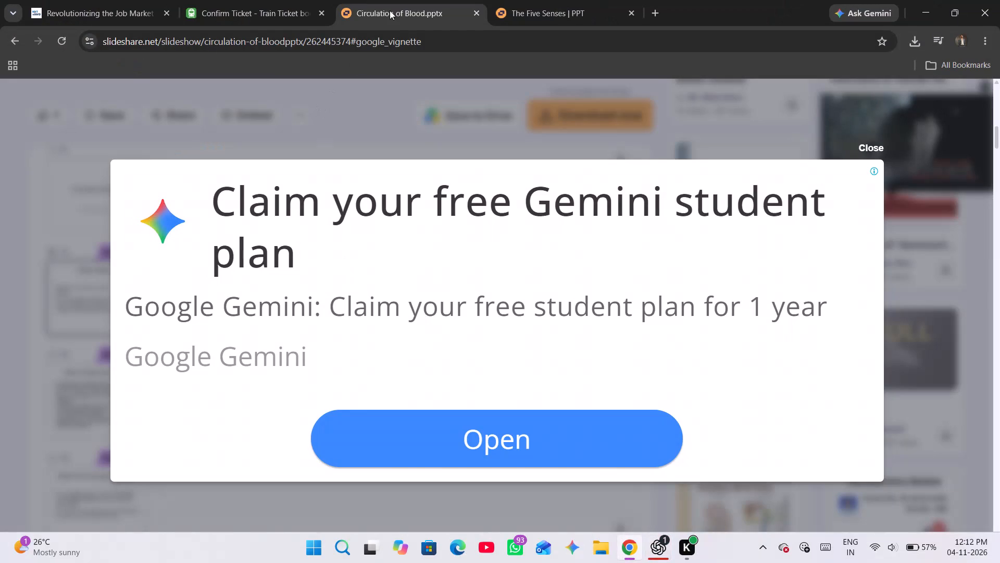
Dismiss the advertisement covering the Circulation of Blood presentation.
{"action": "left_click", "coordinate": [868, 151]}
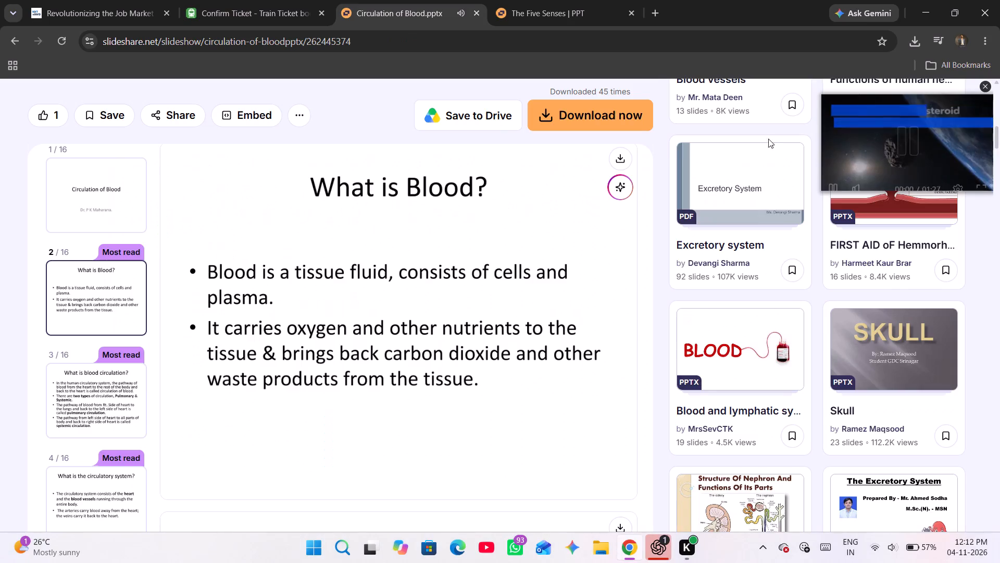
Search the web in a new tab for "coordination life process class 10th tg ssc ppt".
{"action": "left_click", "coordinate": [656, 7]}
{"action": "type", "text": "coordinayi"}
{"action": "key", "text": "BackSpace"}
{"action": "key", "text": "BackSpace"}
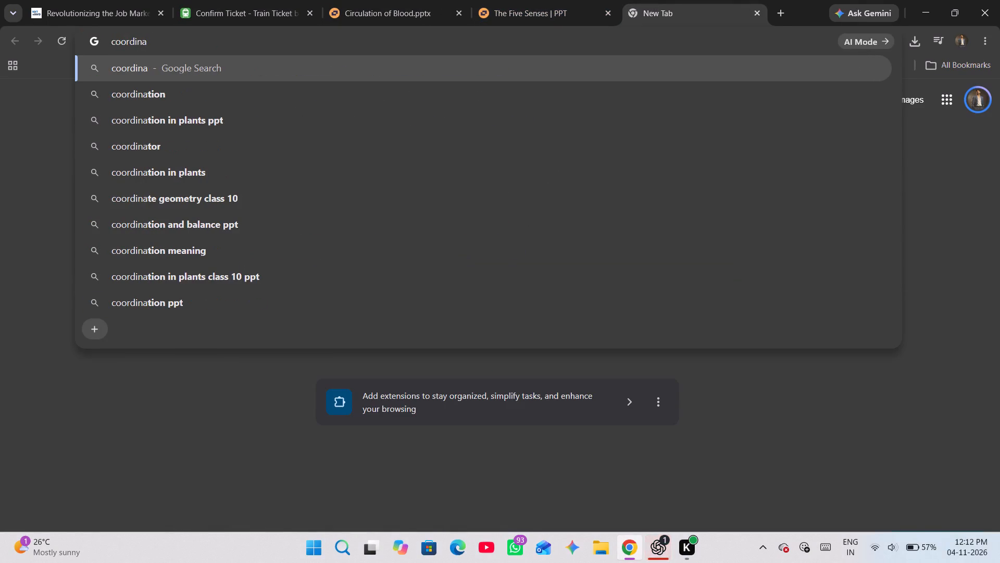
{"action": "type", "text": "tion life"}
{"action": "key", "text": "space"}
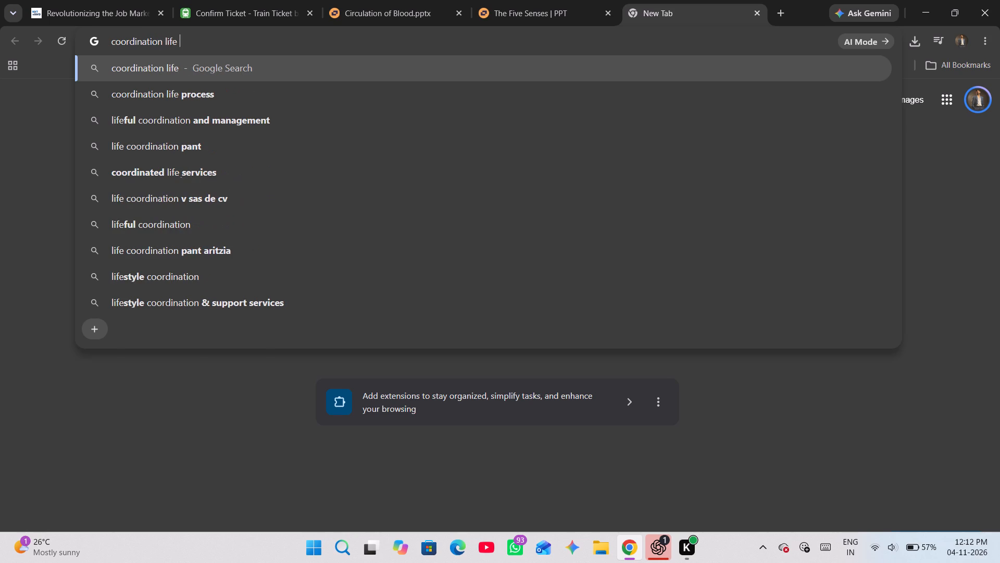
{"action": "type", "text": "process class 10th tg ssc ppt"}
{"action": "key", "text": "Return"}
Open the Slideshare presentation Control and coordination.ppt from the search results and view its slides up to slide 4, Human Nervous System.
{"action": "scroll", "coordinate": [273, 452], "scroll_direction": "down", "scroll_amount": 5}
{"action": "left_click", "coordinate": [271, 292]}
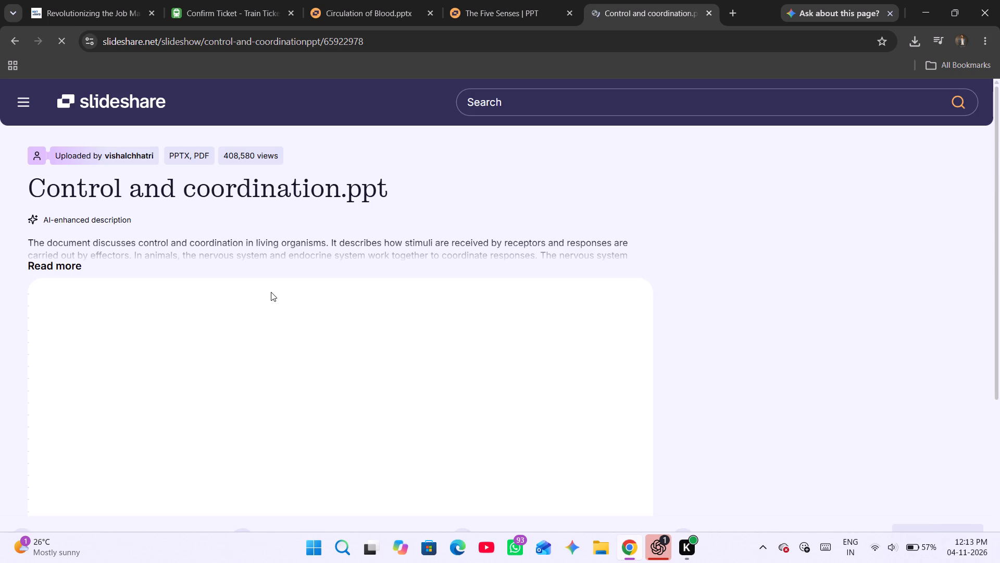
{"action": "scroll", "coordinate": [342, 272], "scroll_direction": "down", "scroll_amount": 2}
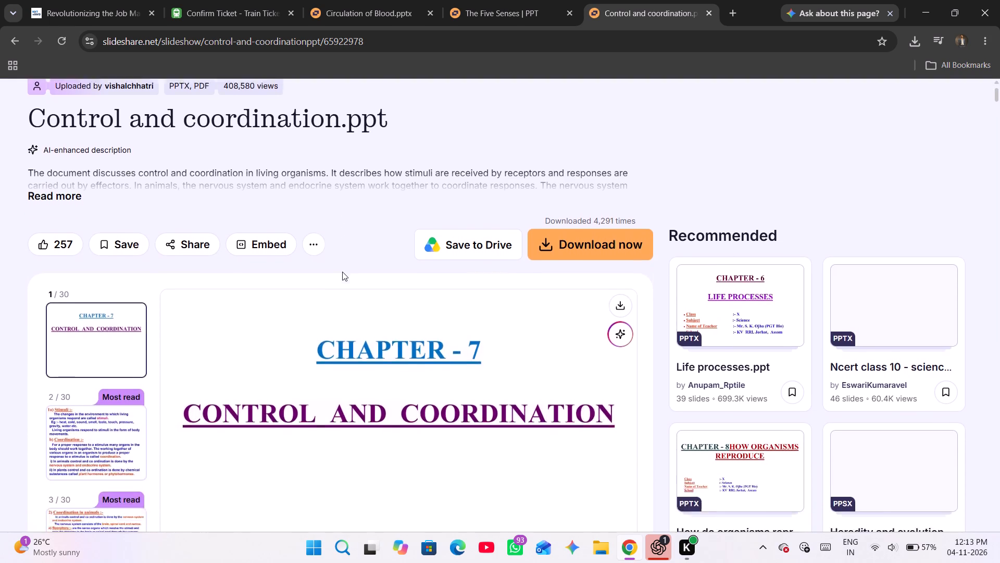
{"action": "scroll", "coordinate": [342, 272], "scroll_direction": "down", "scroll_amount": 1}
{"action": "left_click", "coordinate": [71, 362]}
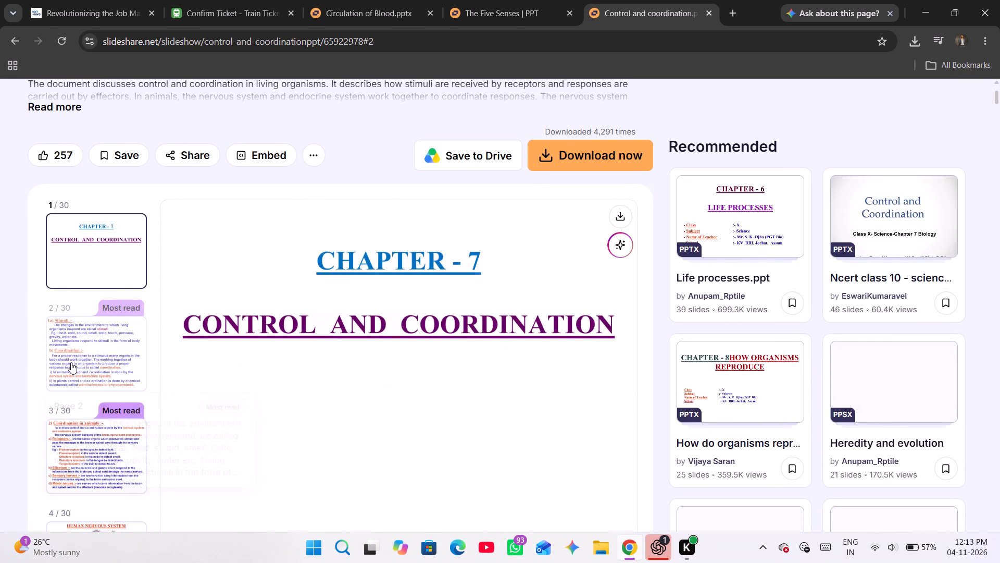
{"action": "scroll", "coordinate": [71, 362], "scroll_direction": "down", "scroll_amount": 5}
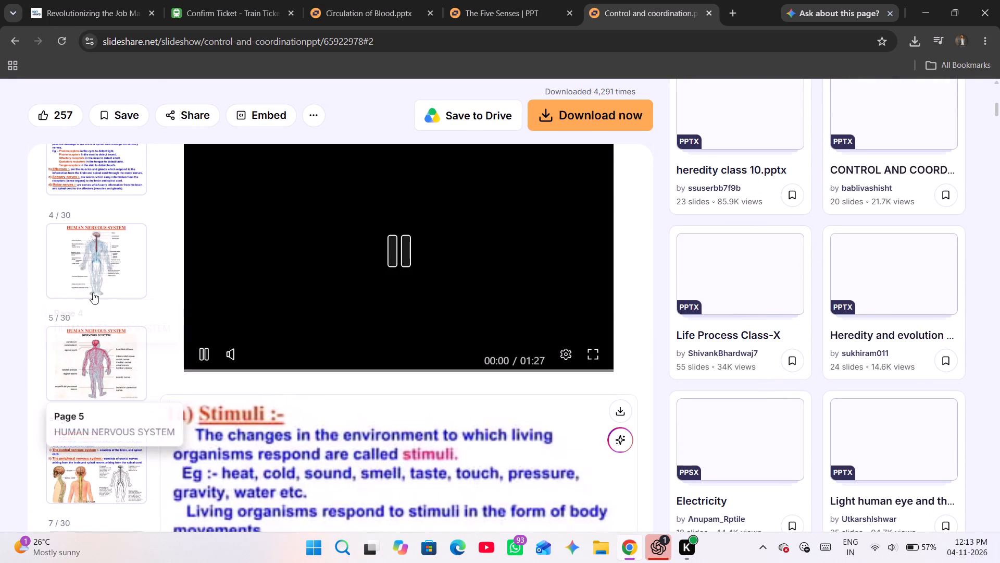
{"action": "left_click", "coordinate": [106, 269]}
{"action": "scroll", "coordinate": [106, 269], "scroll_direction": "down", "scroll_amount": 1}
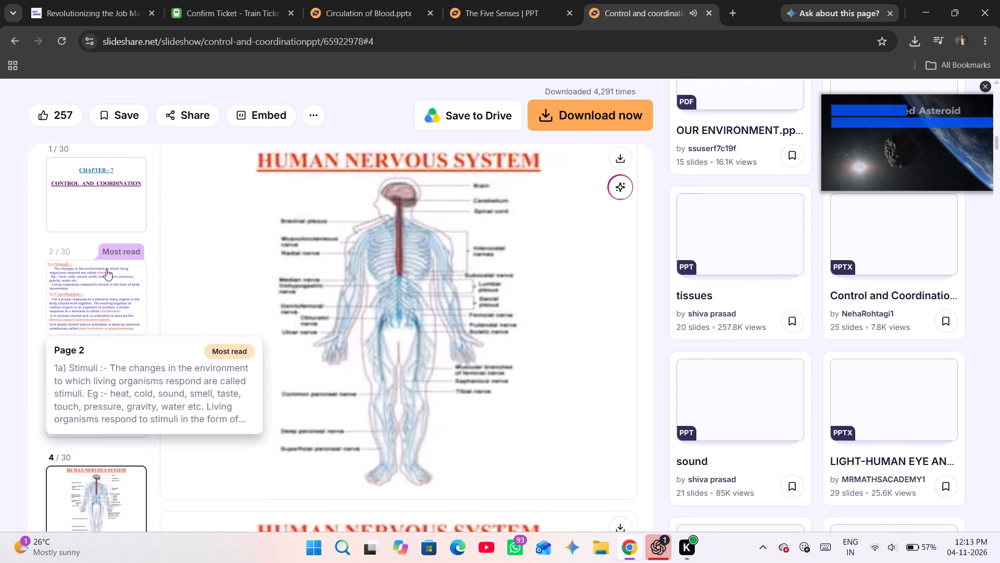
Skim the slide thumbnails of the Control and coordination presentation past the human brain slide and return to the first ones.
{"action": "scroll", "coordinate": [106, 269], "scroll_direction": "down", "scroll_amount": 6}
{"action": "scroll", "coordinate": [98, 404], "scroll_direction": "down", "scroll_amount": 2}
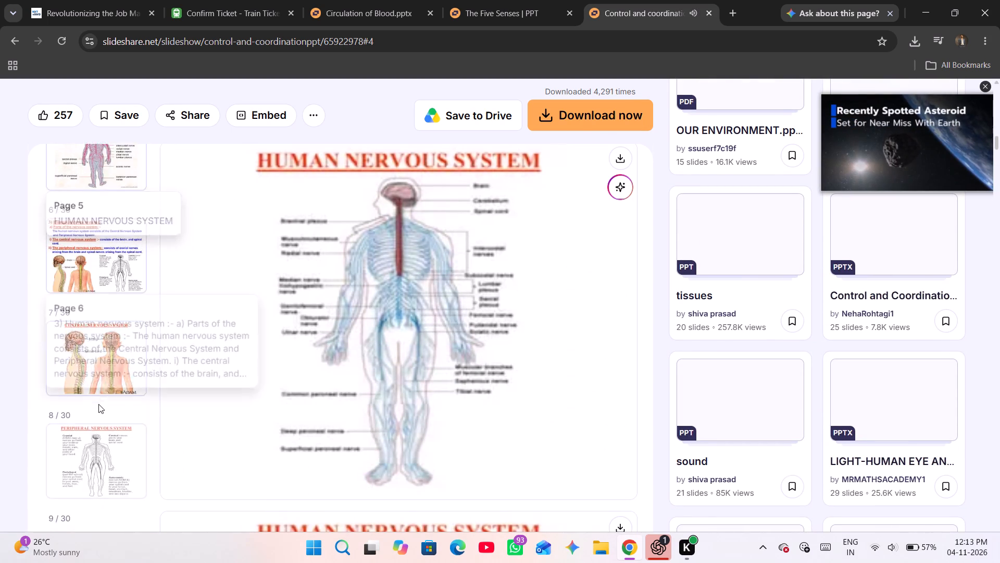
{"action": "scroll", "coordinate": [98, 404], "scroll_direction": "down", "scroll_amount": 5}
{"action": "scroll", "coordinate": [110, 336], "scroll_direction": "up", "scroll_amount": 1}
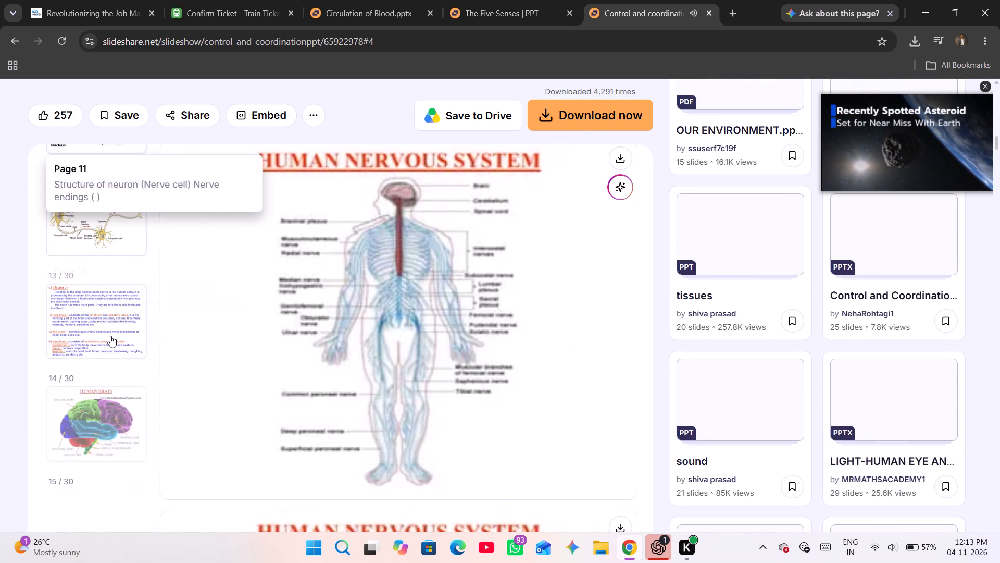
{"action": "scroll", "coordinate": [110, 336], "scroll_direction": "up", "scroll_amount": 2}
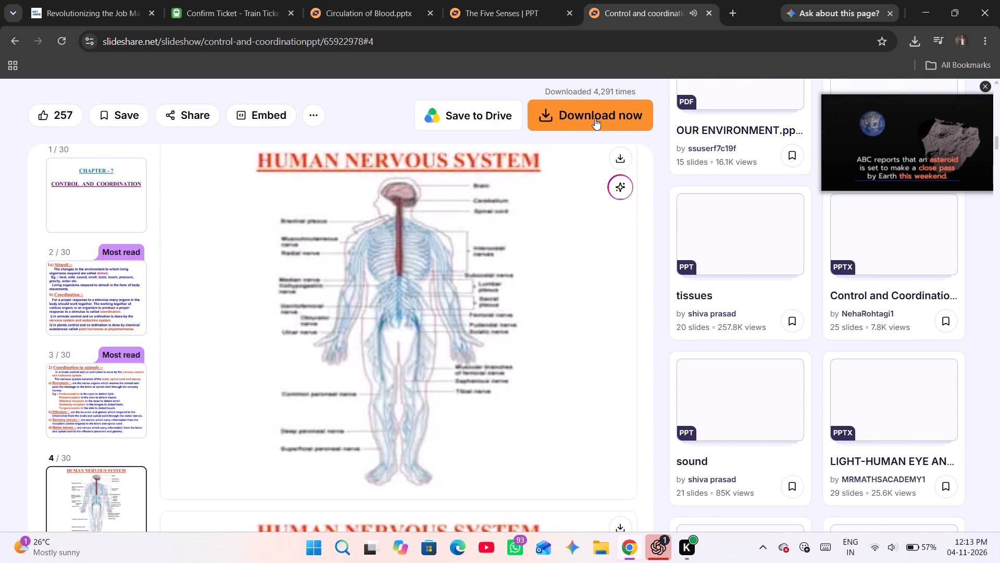
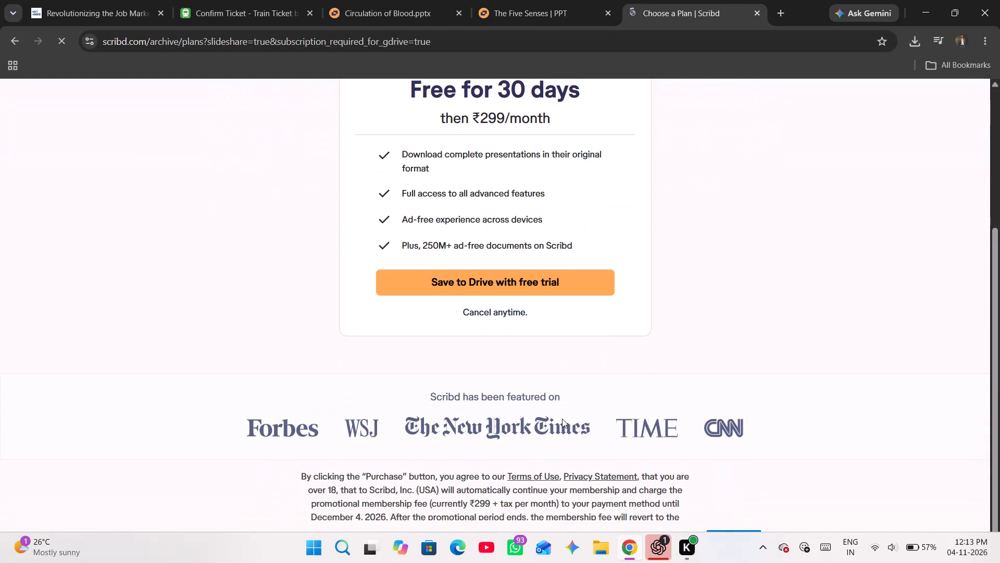
Review the Scribd free-trial offer for saving the Control and coordination presentation to Google Drive.
{"action": "scroll", "coordinate": [562, 419], "scroll_direction": "up", "scroll_amount": 1}
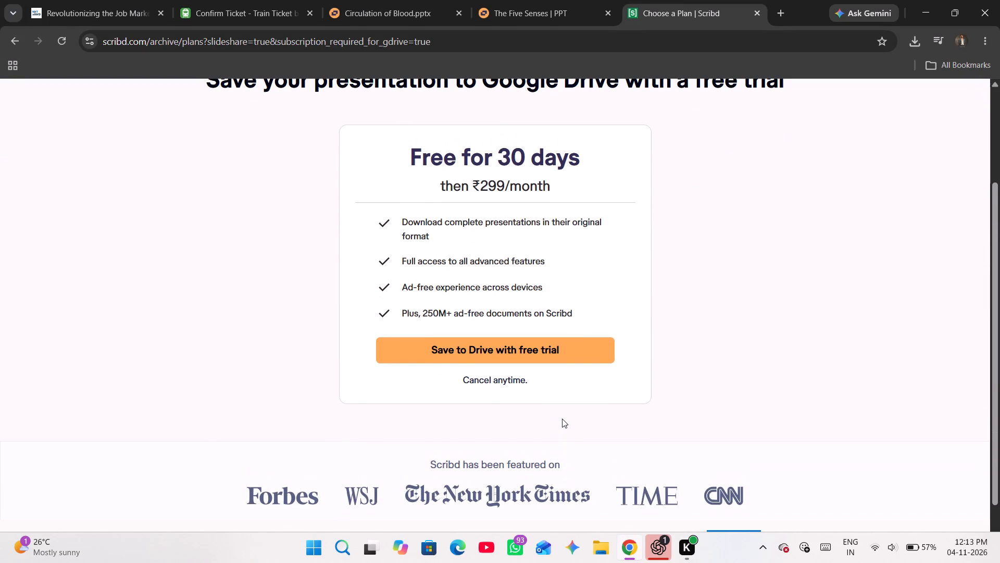
{"action": "scroll", "coordinate": [562, 419], "scroll_direction": "up", "scroll_amount": 3}
{"action": "scroll", "coordinate": [562, 419], "scroll_direction": "down", "scroll_amount": 1}
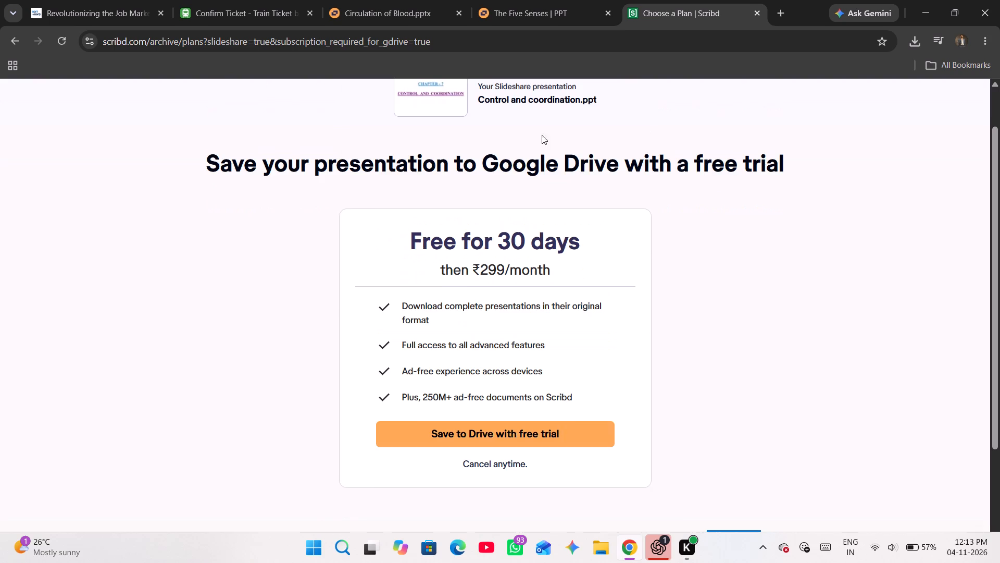
Switch to The Five Senses presentation and browse its slide thumbnails back to the first slide.
{"action": "left_click", "coordinate": [508, 0]}
{"action": "scroll", "coordinate": [105, 201], "scroll_direction": "up", "scroll_amount": 5}
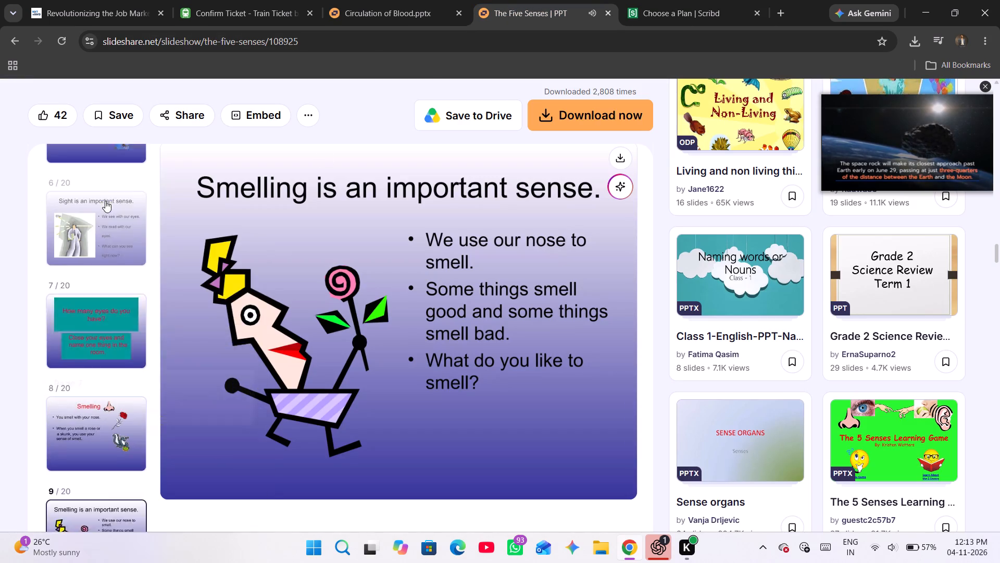
{"action": "scroll", "coordinate": [105, 201], "scroll_direction": "up", "scroll_amount": 7}
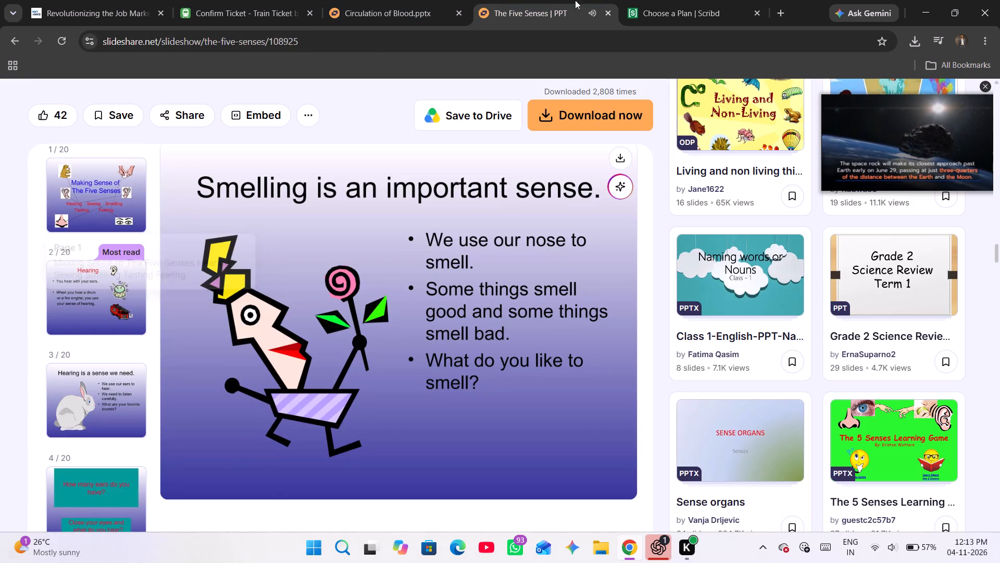
Return to the Scribd plan page and examine the free-trial details and membership terms.
{"action": "left_click", "coordinate": [692, 0]}
{"action": "scroll", "coordinate": [548, 409], "scroll_direction": "down", "scroll_amount": 3}
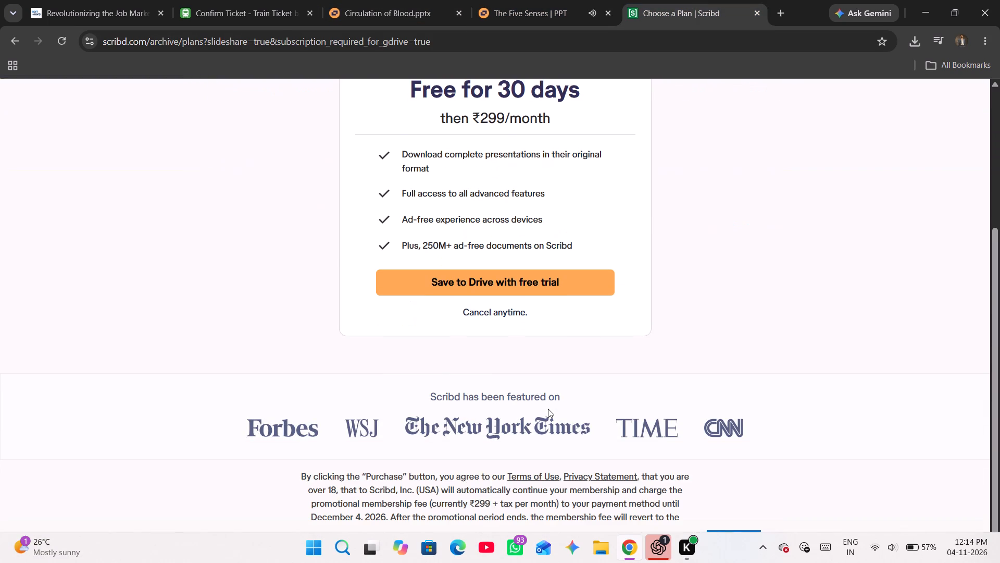
{"action": "scroll", "coordinate": [548, 409], "scroll_direction": "down", "scroll_amount": 1}
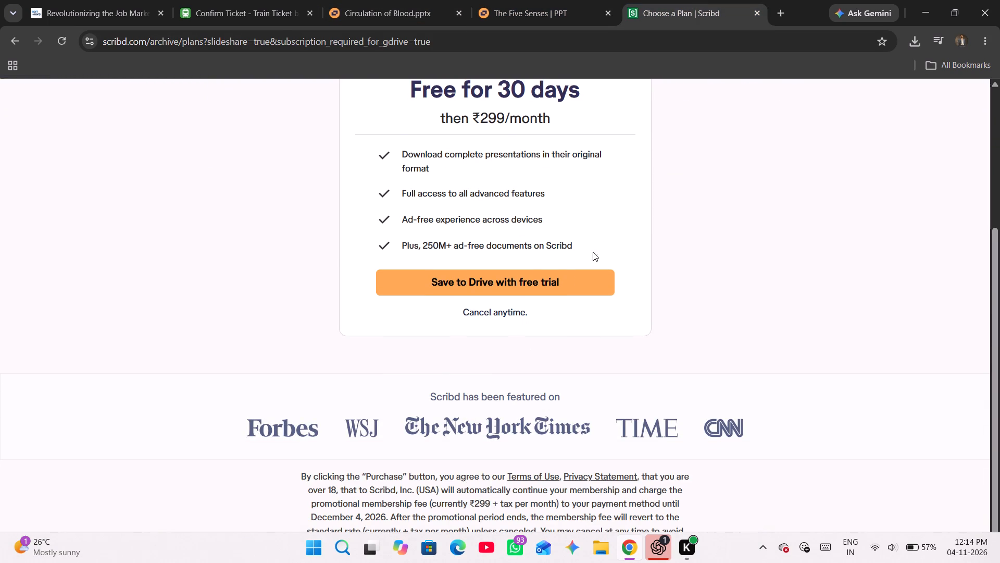
{"action": "scroll", "coordinate": [609, 238], "scroll_direction": "up", "scroll_amount": 2}
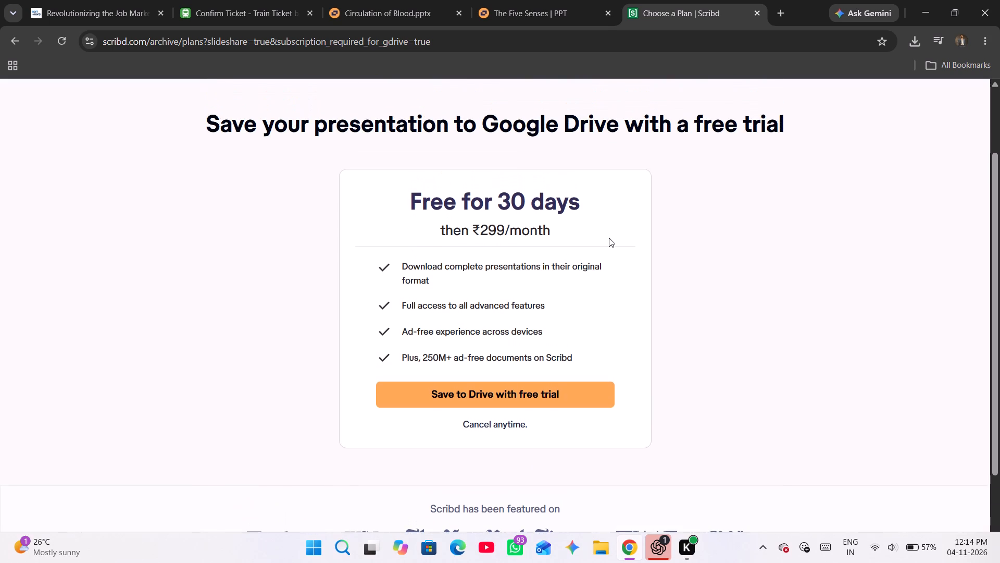
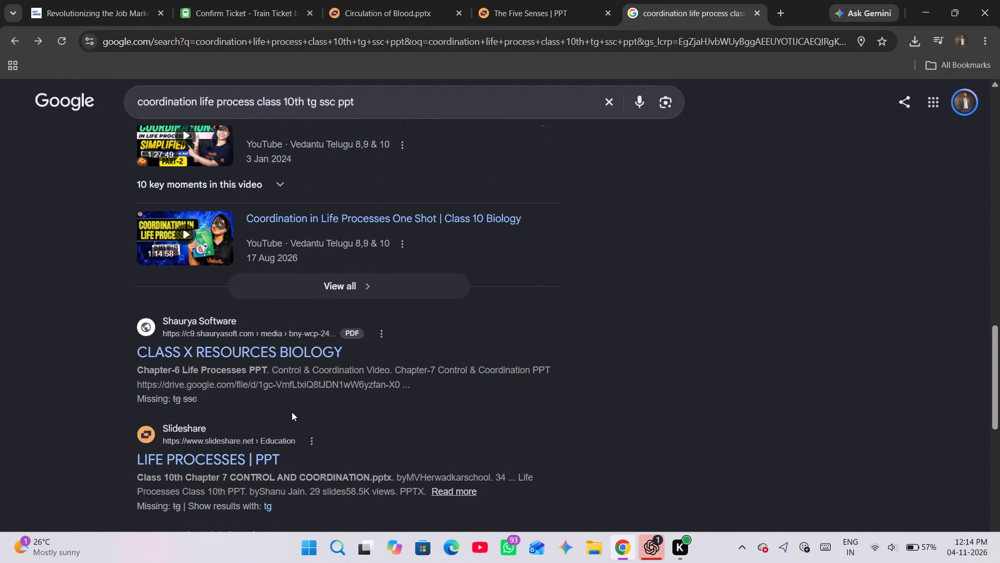
Look through the coordination life process search results and open the Slideshare presentation Control and coordination.ppt.
{"action": "scroll", "coordinate": [313, 357], "scroll_direction": "down", "scroll_amount": 1}
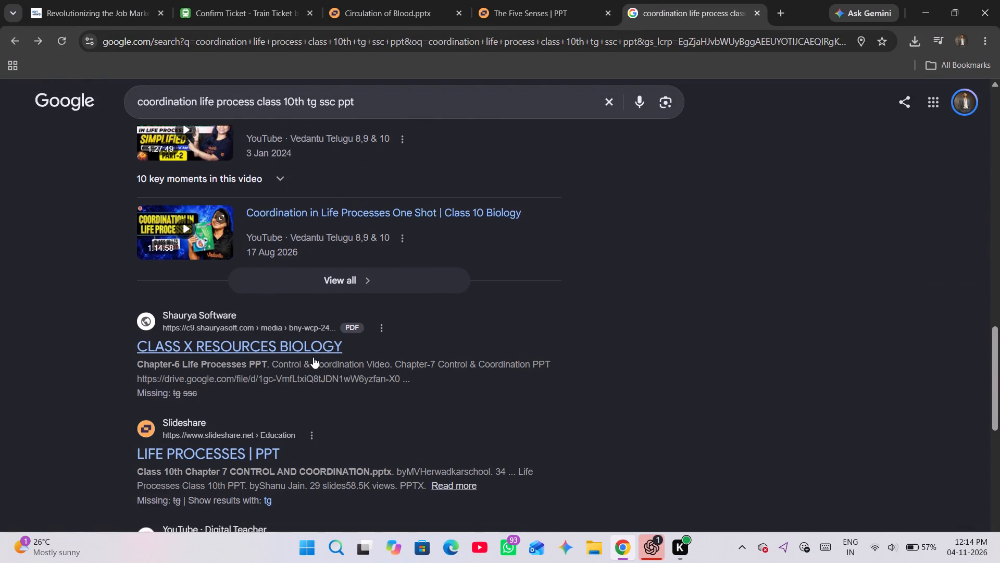
{"action": "scroll", "coordinate": [313, 357], "scroll_direction": "down", "scroll_amount": 1}
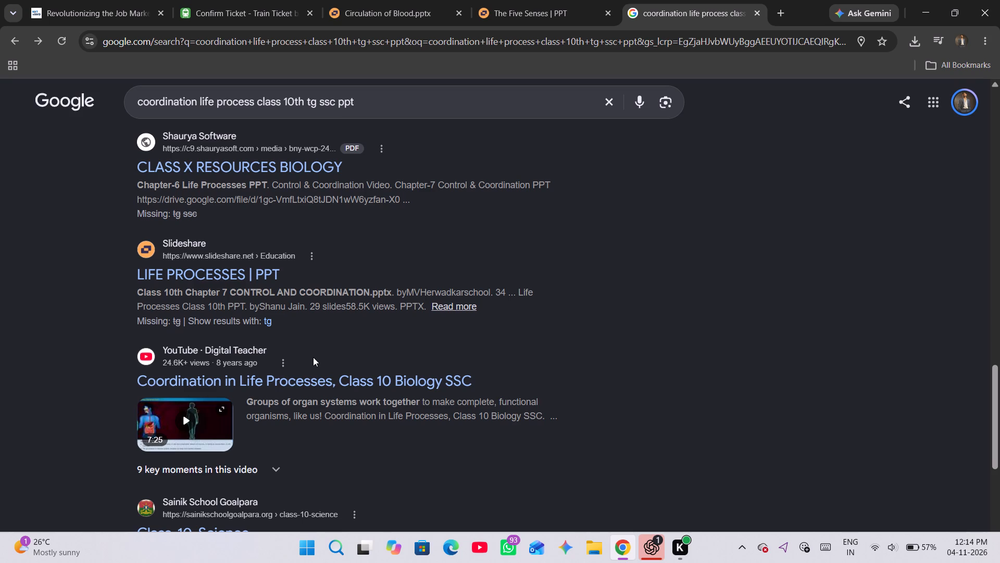
{"action": "scroll", "coordinate": [316, 345], "scroll_direction": "up", "scroll_amount": 10}
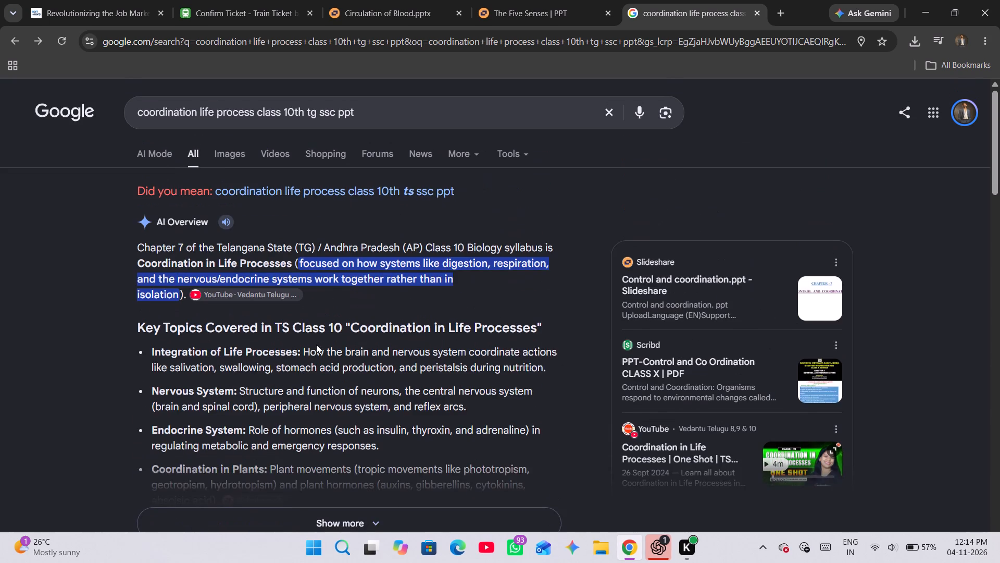
{"action": "scroll", "coordinate": [316, 345], "scroll_direction": "down", "scroll_amount": 3}
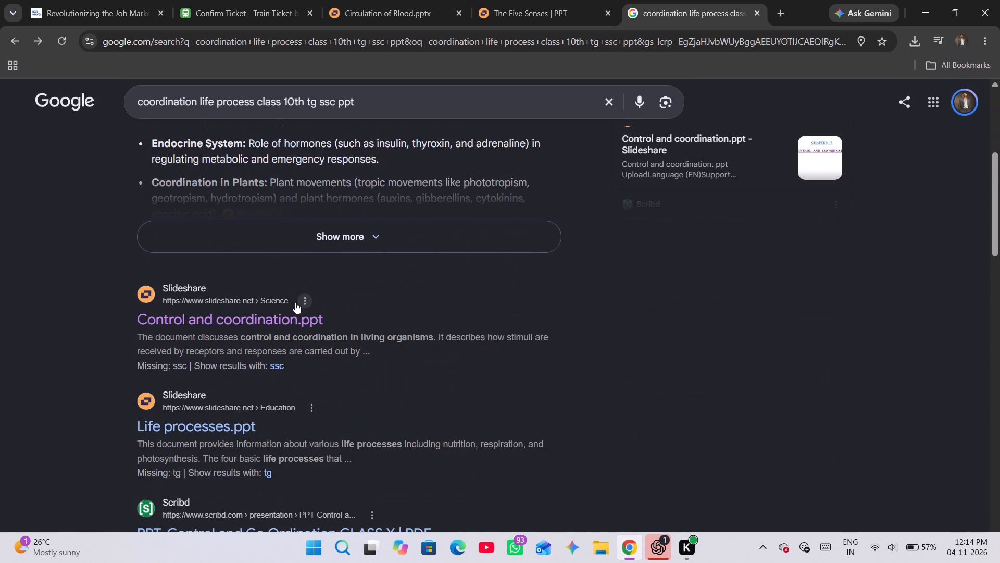
{"action": "left_click", "coordinate": [287, 320]}
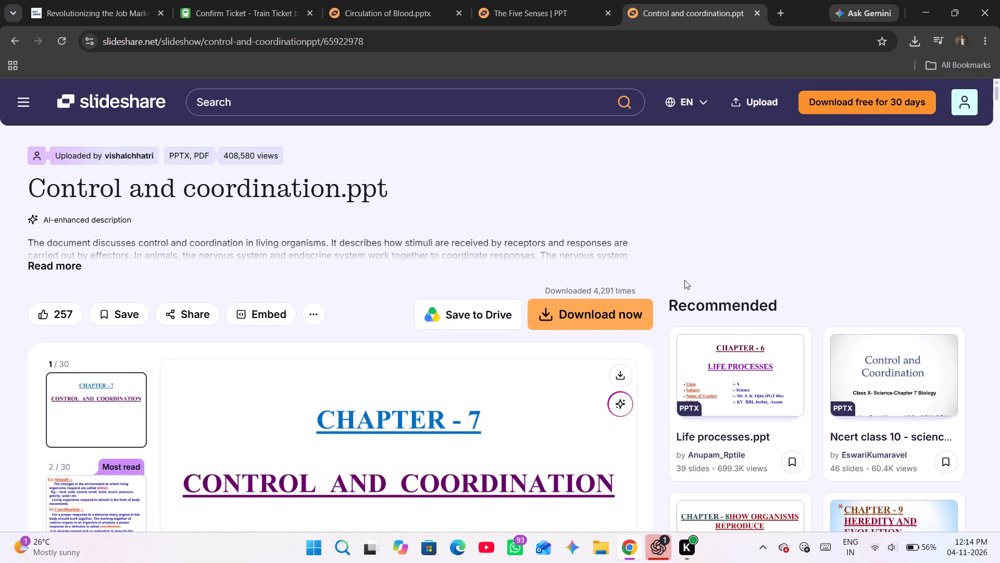
Request the PPTX download of Control and coordination.ppt and proceed with the 30-day free trial offer.
{"action": "left_click", "coordinate": [626, 304]}
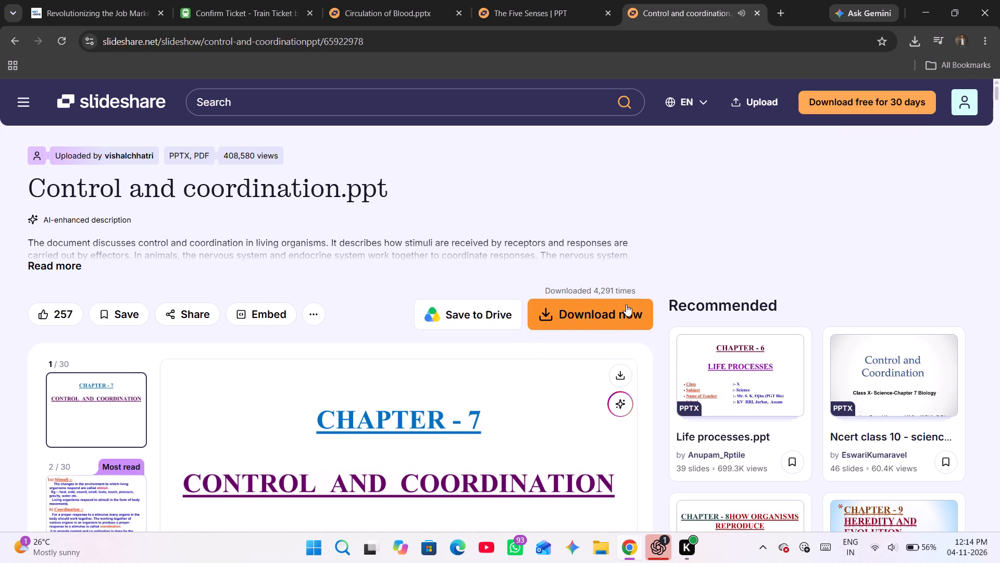
{"action": "left_click", "coordinate": [612, 313]}
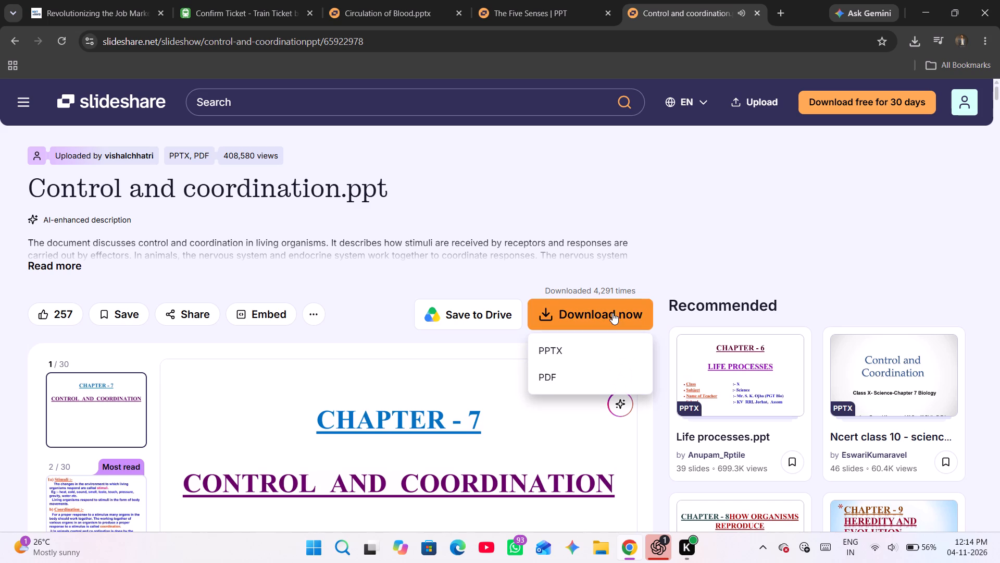
{"action": "left_click", "coordinate": [569, 350]}
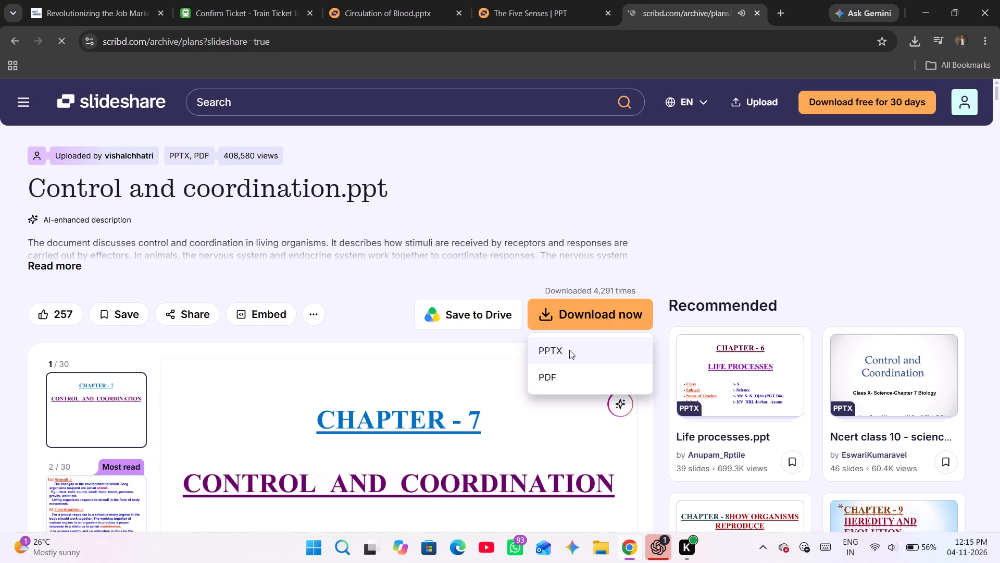
{"action": "scroll", "coordinate": [533, 464], "scroll_direction": "down", "scroll_amount": 1}
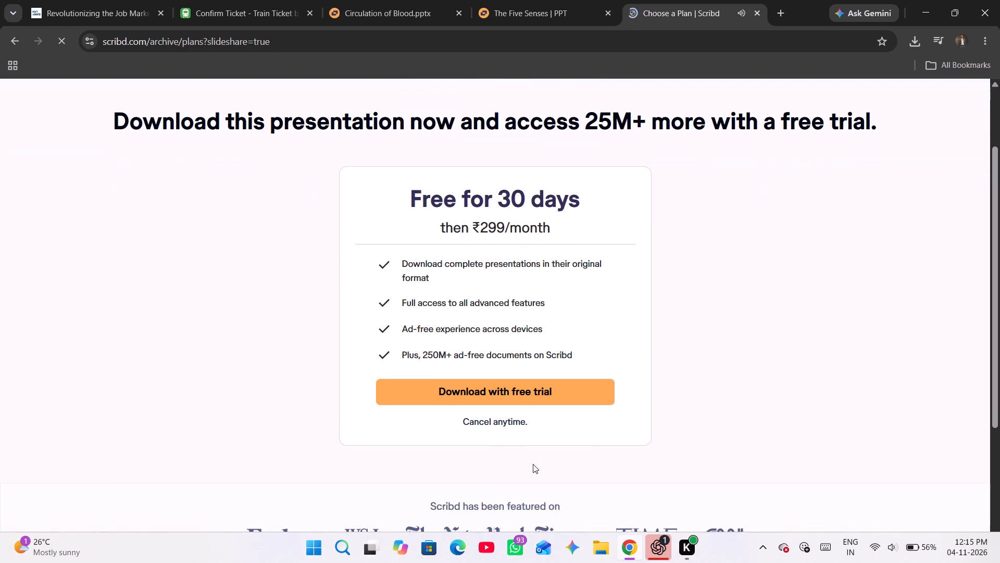
{"action": "left_click", "coordinate": [532, 392]}
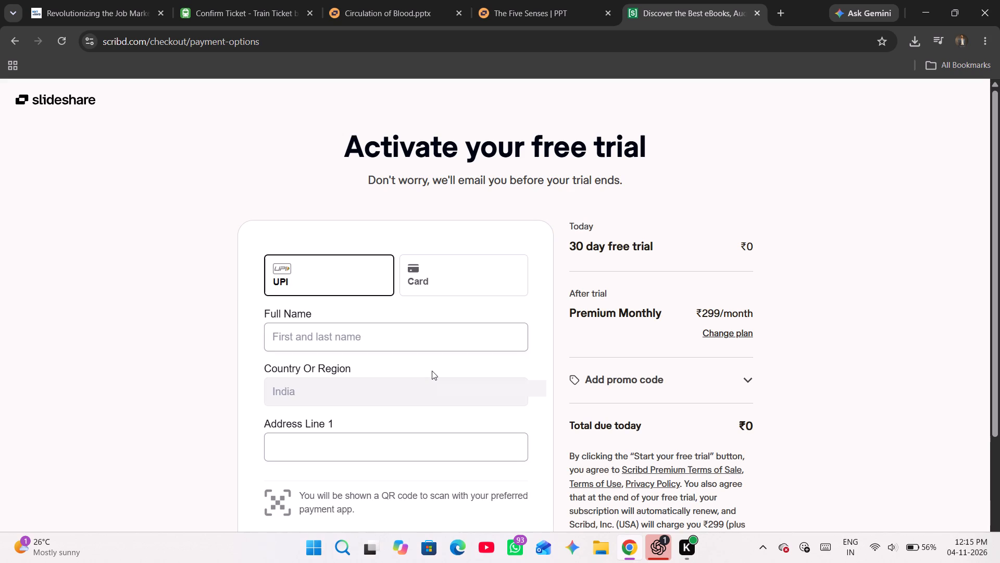
Fill in the full name for the UPI payment with the saved autofill entry.
{"action": "scroll", "coordinate": [432, 371], "scroll_direction": "down", "scroll_amount": 1}
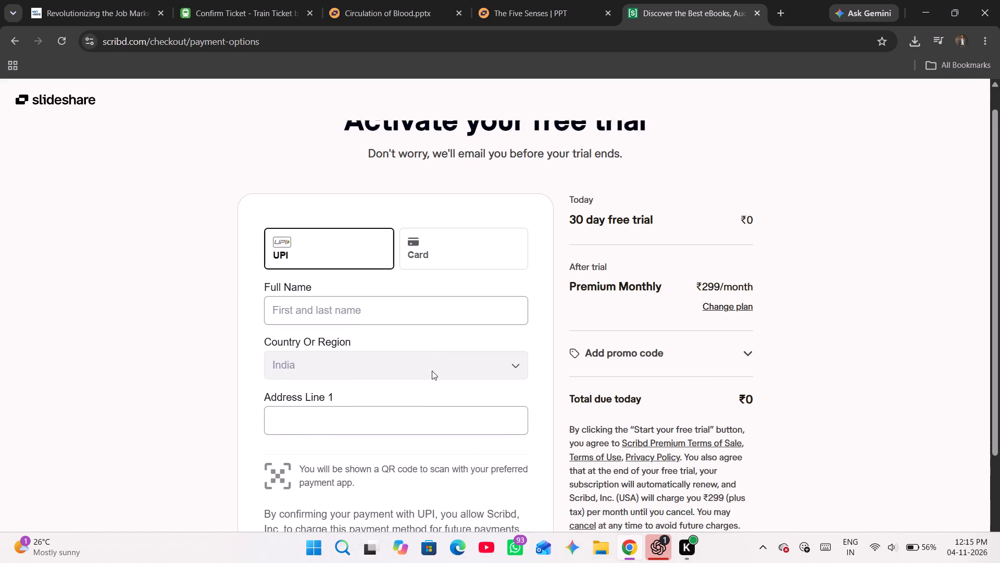
{"action": "scroll", "coordinate": [432, 371], "scroll_direction": "down", "scroll_amount": 1}
{"action": "left_click", "coordinate": [334, 262]}
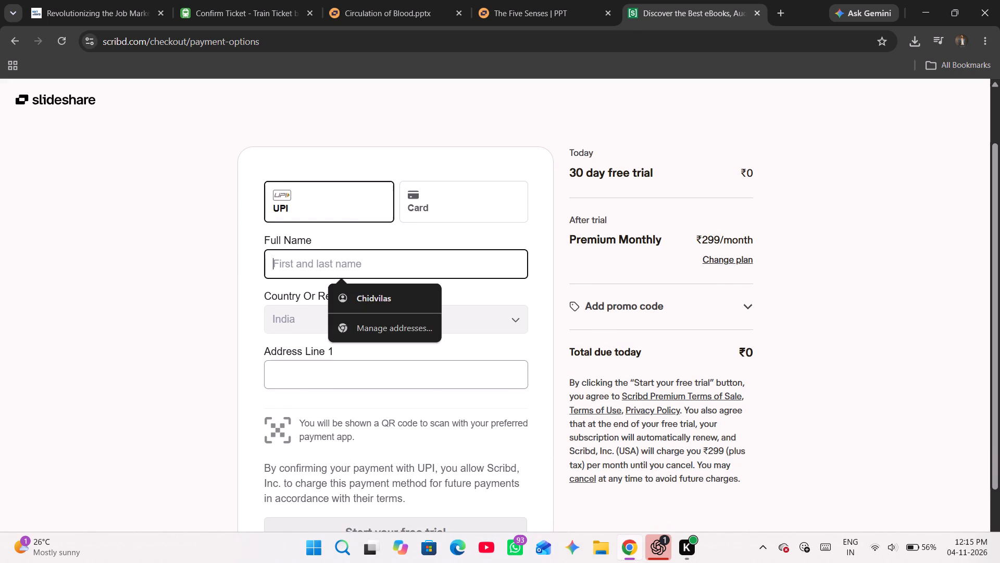
{"action": "left_click", "coordinate": [387, 293]}
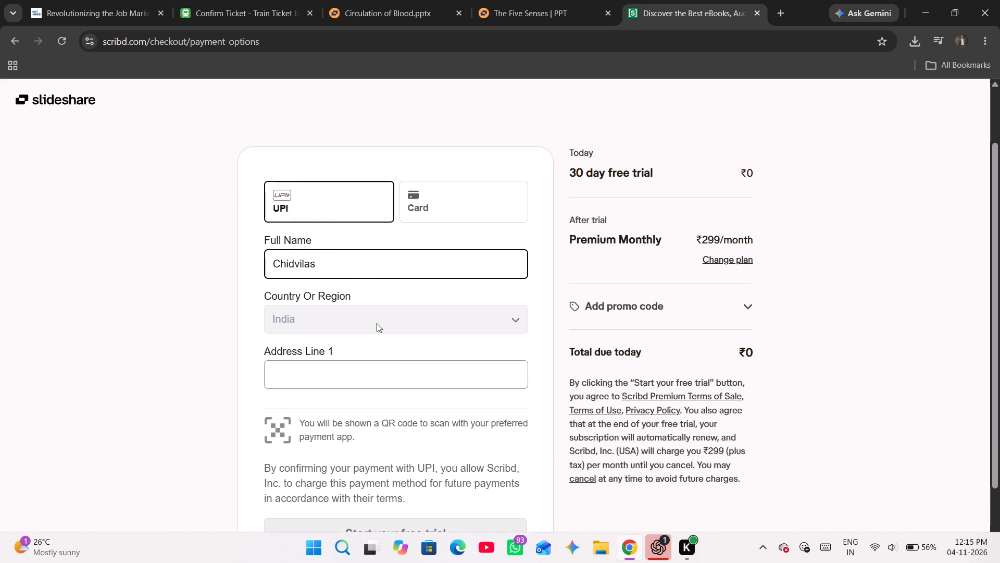
Enter the billing address in both address lines and fill in the city.
{"action": "scroll", "coordinate": [351, 358], "scroll_direction": "down", "scroll_amount": 1}
{"action": "left_click", "coordinate": [343, 346]}
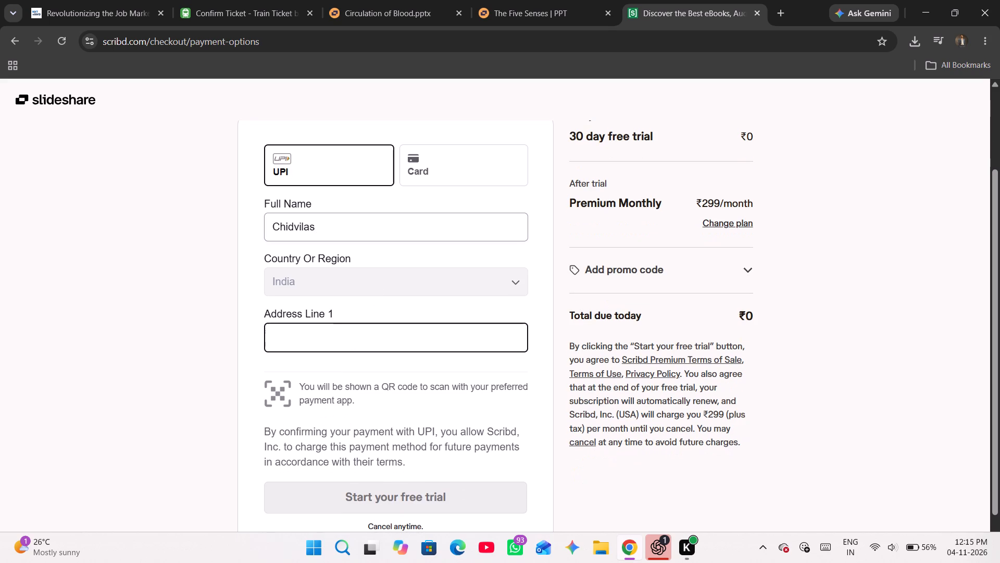
{"action": "type", "text": "HYDE"}
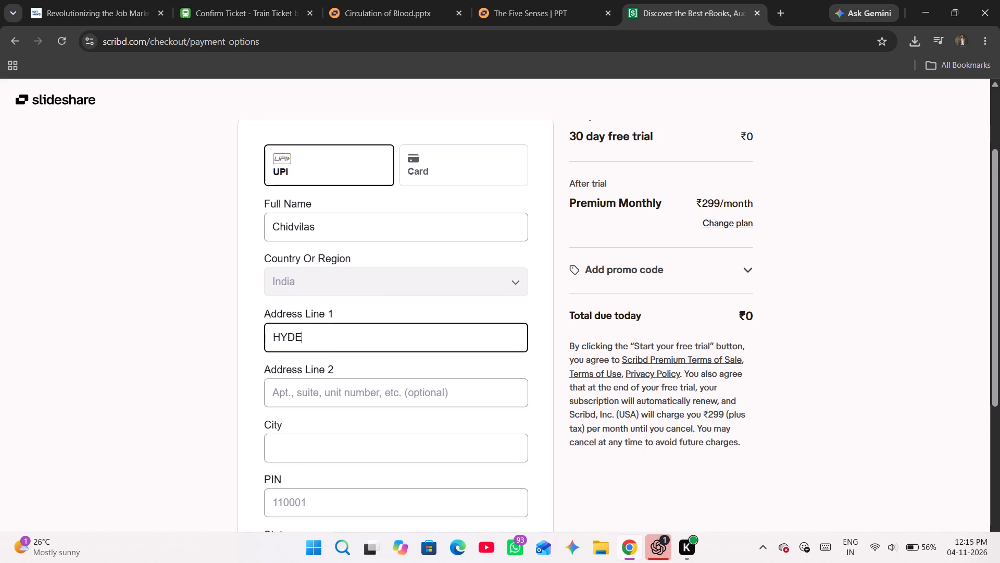
{"action": "key", "text": "BackSpace"}
{"action": "left_click", "coordinate": [339, 391]}
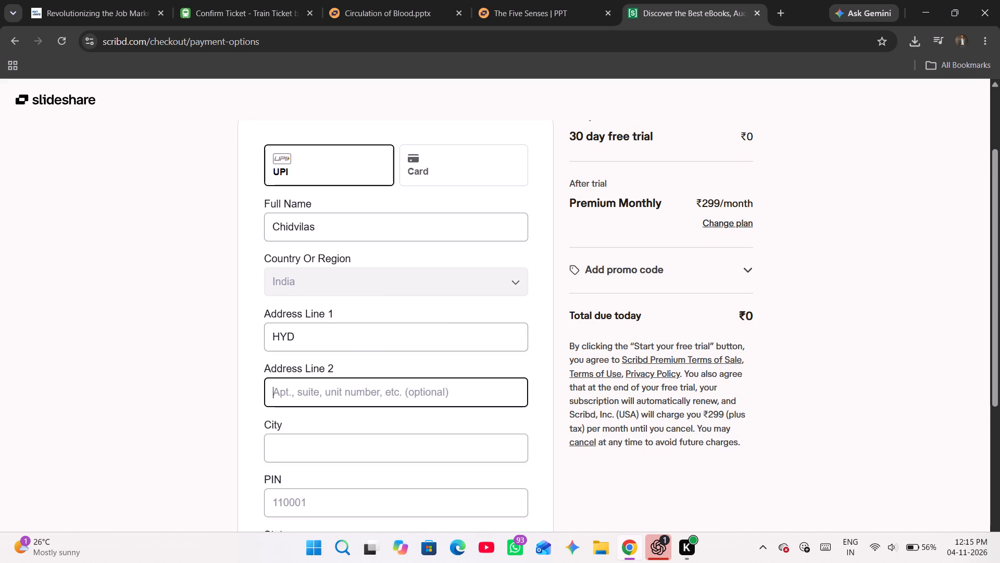
{"action": "key", "text": "h"}
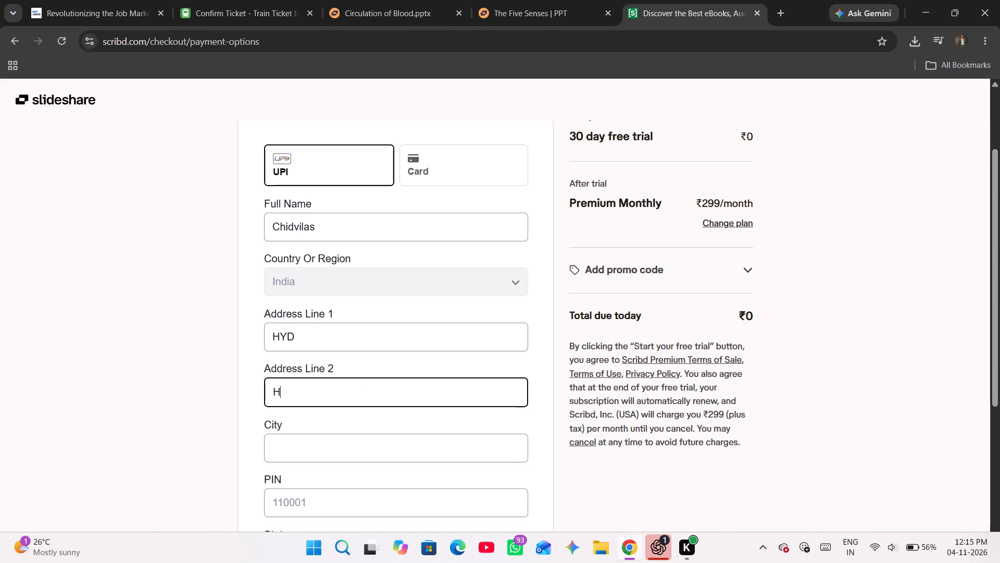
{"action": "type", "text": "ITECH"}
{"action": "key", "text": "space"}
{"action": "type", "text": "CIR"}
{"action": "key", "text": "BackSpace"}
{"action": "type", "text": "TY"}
{"action": "scroll", "coordinate": [337, 445], "scroll_direction": "down", "scroll_amount": 1}
{"action": "left_click", "coordinate": [328, 362]}
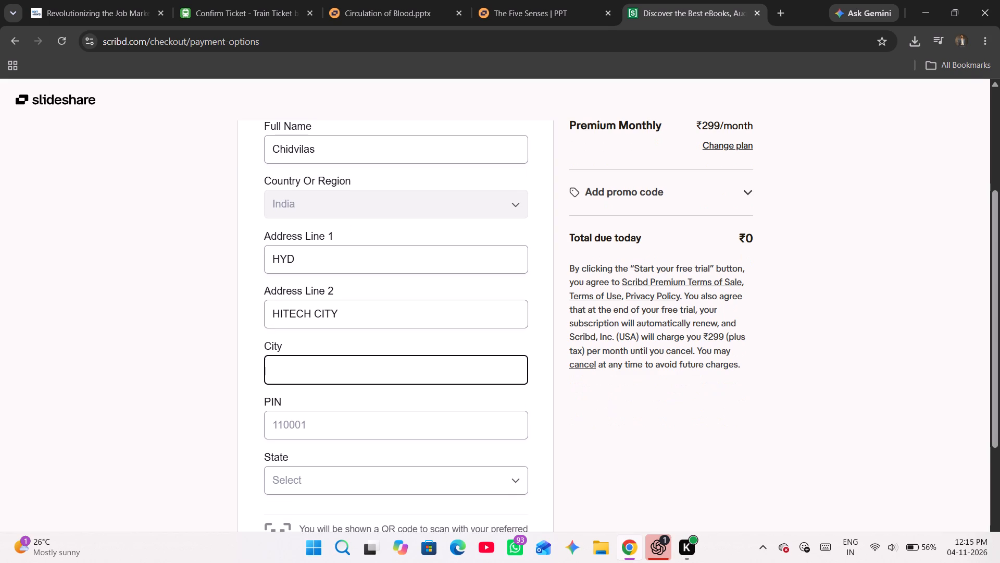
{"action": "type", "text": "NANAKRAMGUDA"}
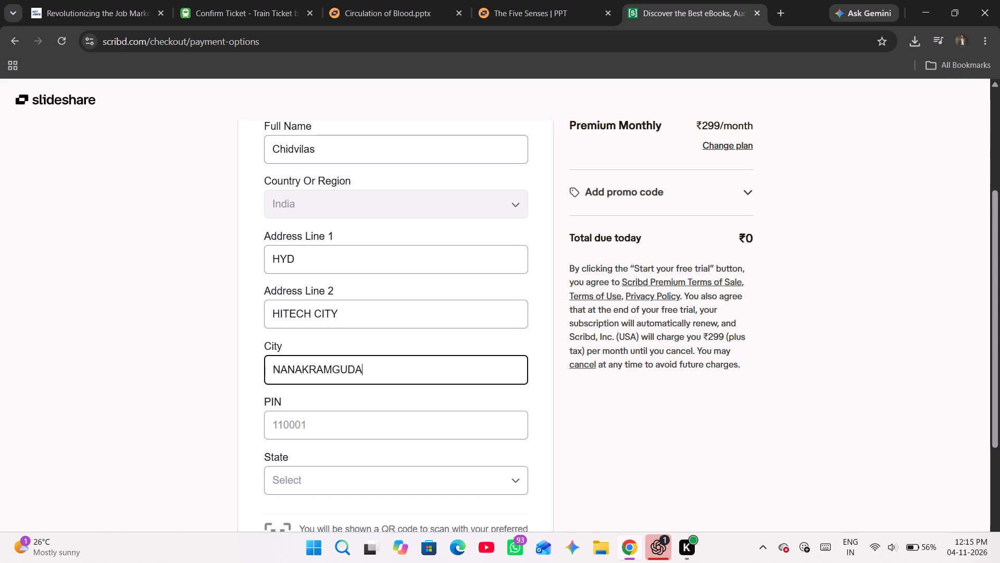
Look up the area's postal code with a web search in a new tab and copy it into the billing PIN field.
{"action": "left_click", "coordinate": [337, 434]}
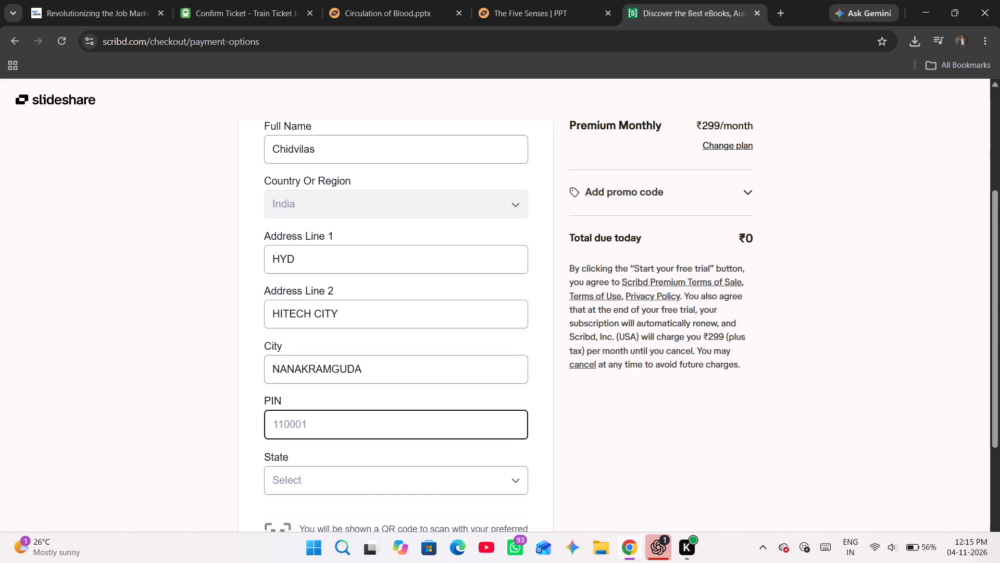
{"action": "left_click", "coordinate": [780, 15]}
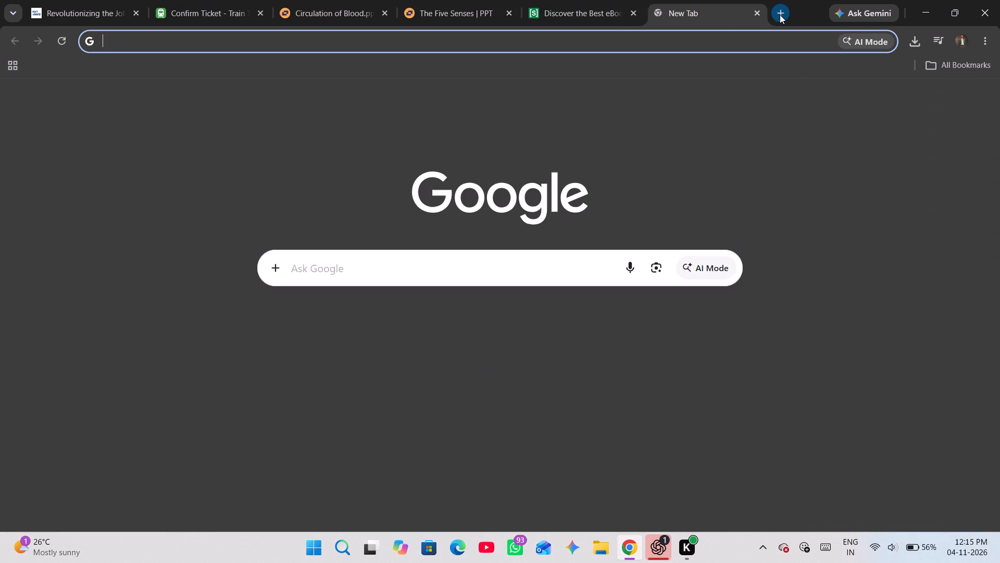
{"action": "type", "text": "PINCODE"}
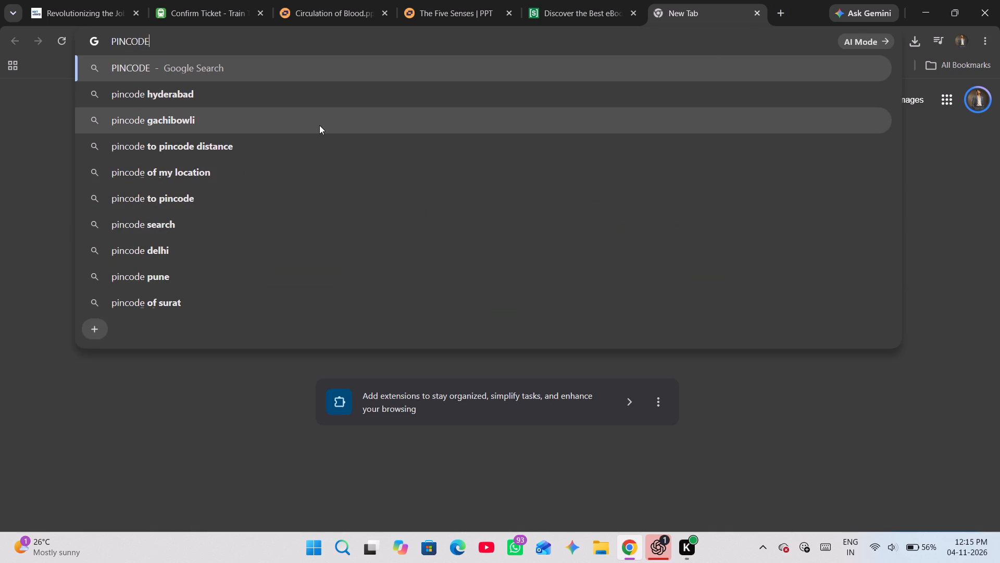
{"action": "left_click", "coordinate": [318, 129]}
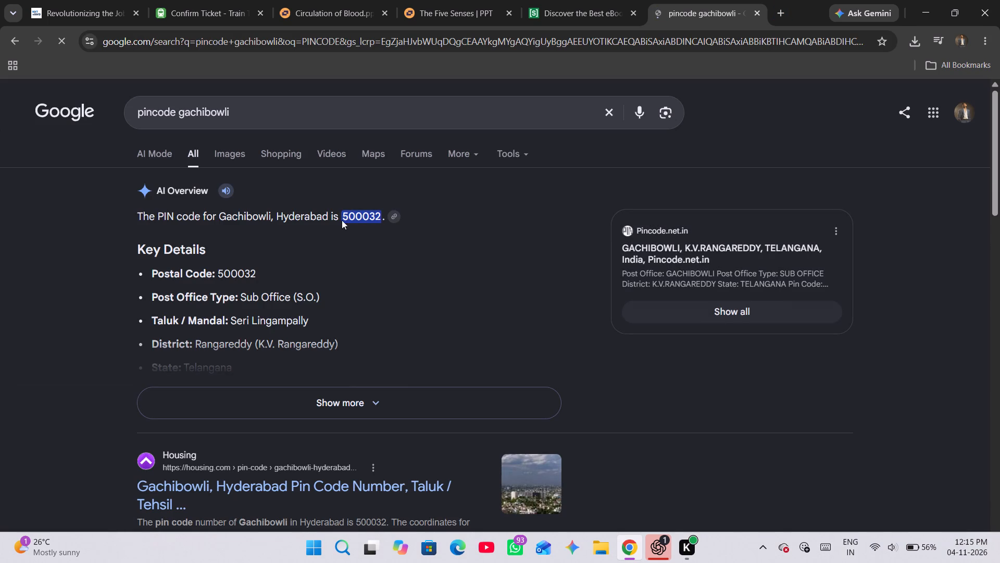
{"action": "double_click", "coordinate": [343, 215]}
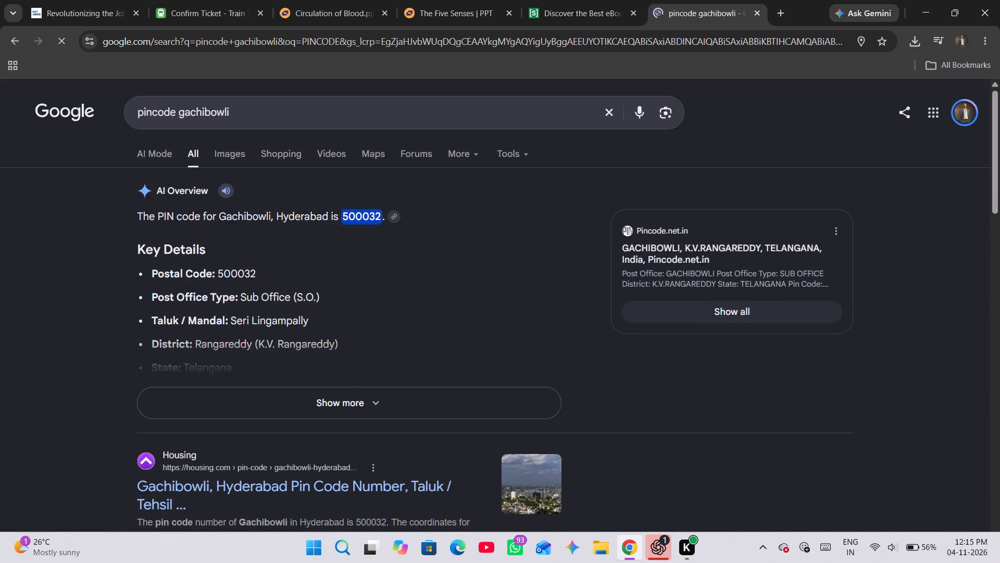
{"action": "key", "text": "ctrl+c"}
{"action": "key", "text": "ctrl+c"}
{"action": "key", "text": "ctrl+c"}
{"action": "left_click", "coordinate": [580, 0]}
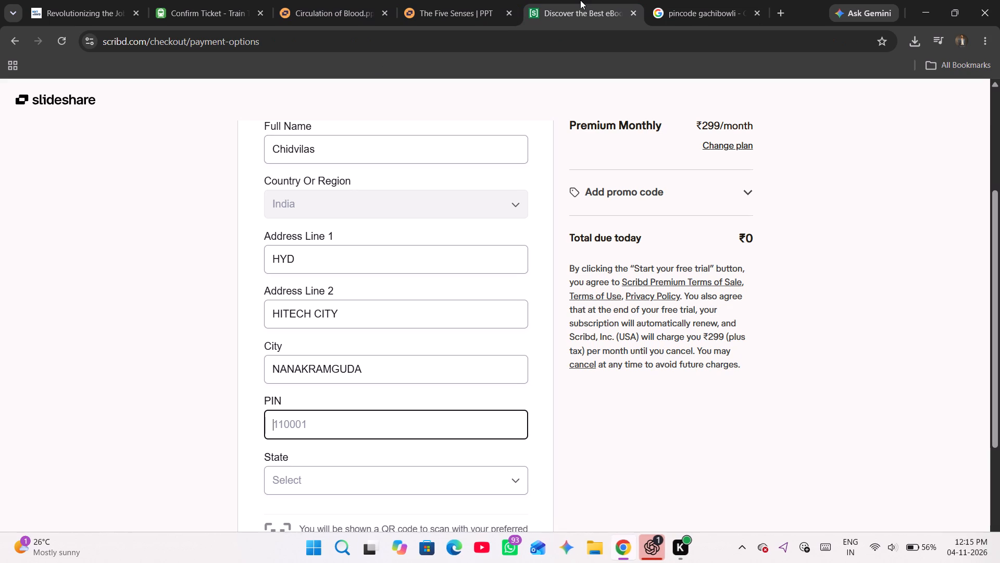
{"action": "key", "text": "ctrl+v"}
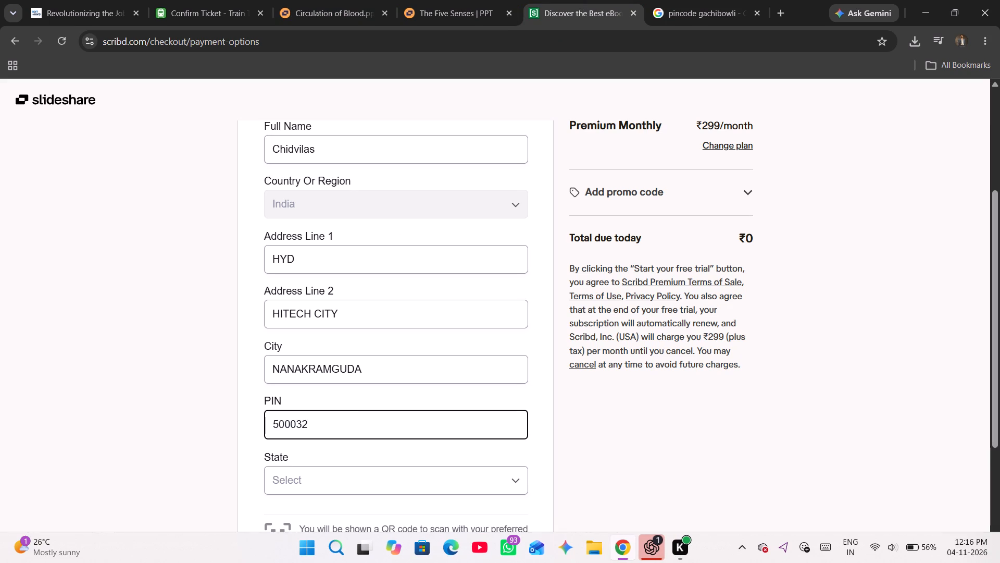
Set the billing state to Telangana.
{"action": "left_click", "coordinate": [351, 481]}
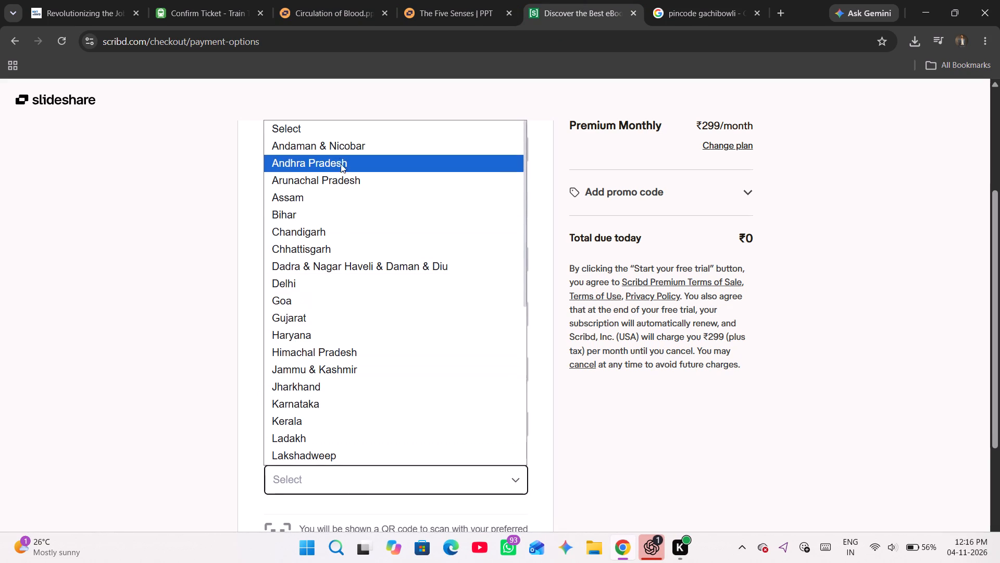
{"action": "key", "text": "t"}
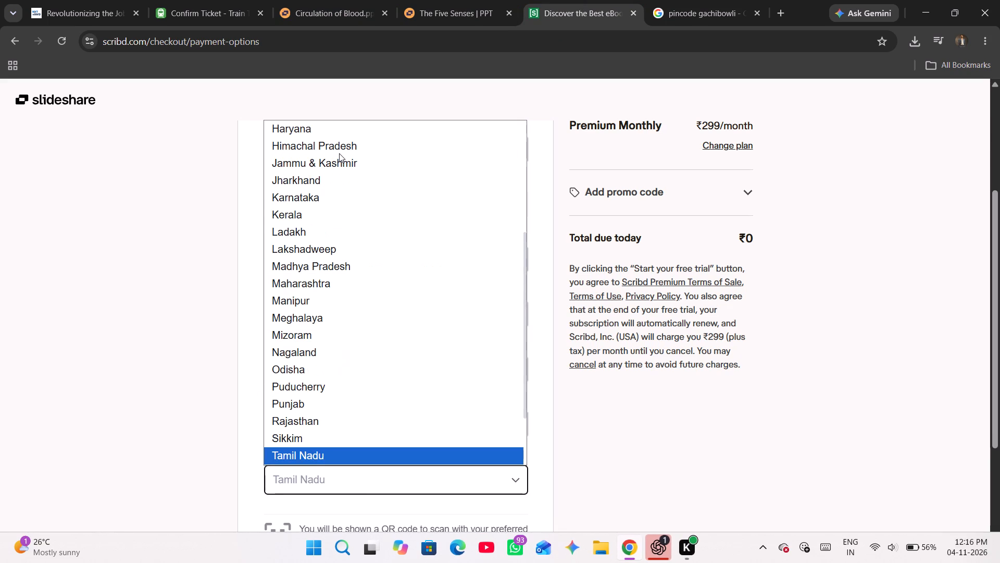
{"action": "key", "text": "g"}
{"action": "key", "text": "BackSpace"}
{"action": "key", "text": "BackSpace"}
{"action": "type", "text": "TE"}
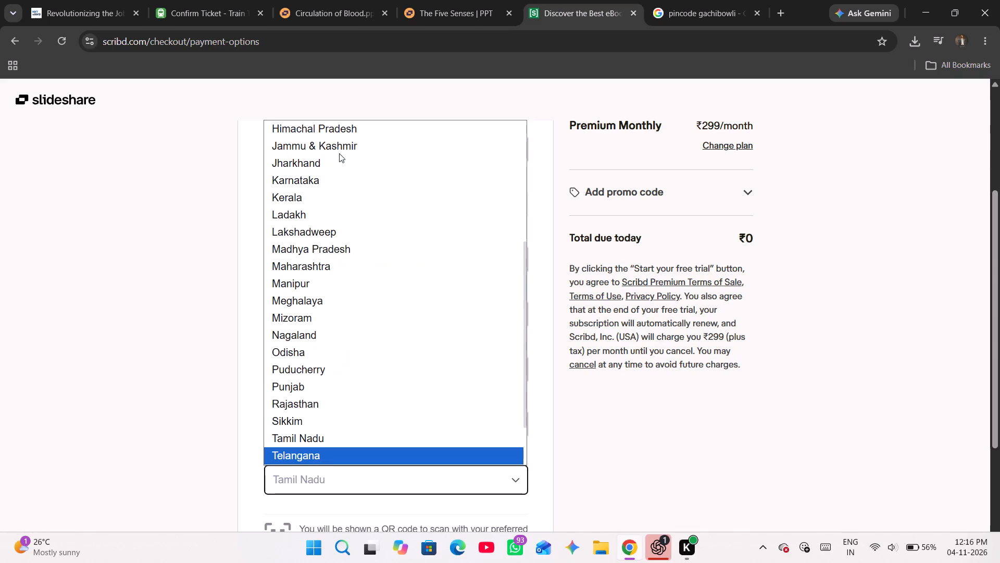
{"action": "key", "text": "BackSpace"}
{"action": "key", "text": "BackSpace"}
{"action": "key", "text": "BackSpace"}
{"action": "key", "text": "BackSpace"}
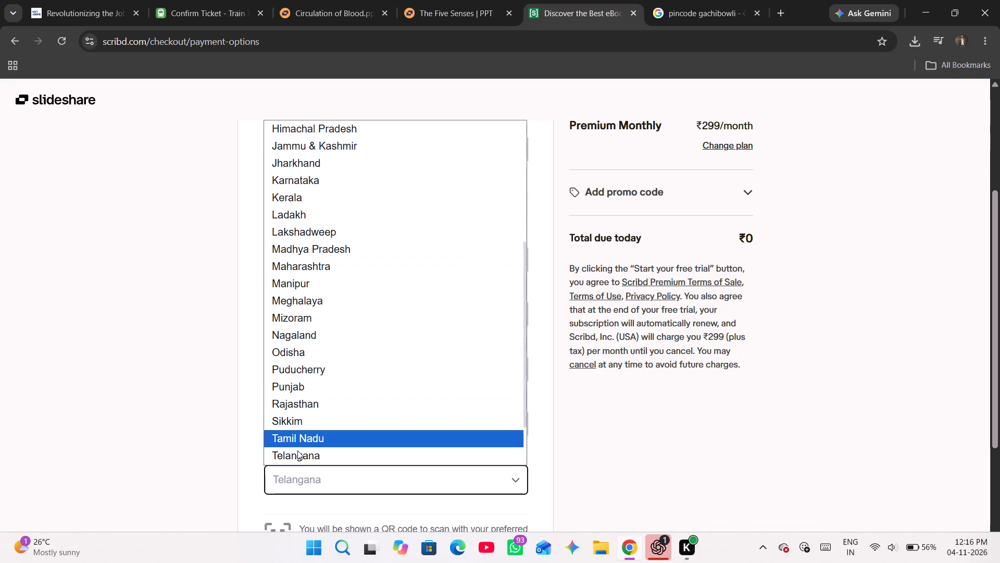
{"action": "left_click", "coordinate": [296, 450]}
Submit the form to start the free trial and decline saving the address in the browser.
{"action": "scroll", "coordinate": [318, 473], "scroll_direction": "down", "scroll_amount": 2}
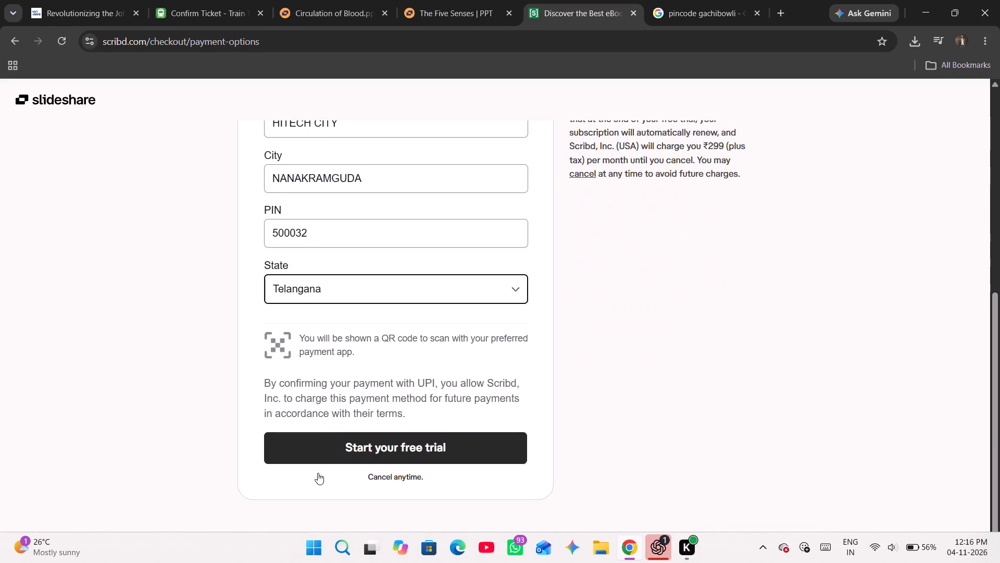
{"action": "scroll", "coordinate": [318, 473], "scroll_direction": "down", "scroll_amount": 1}
{"action": "left_click", "coordinate": [366, 450]}
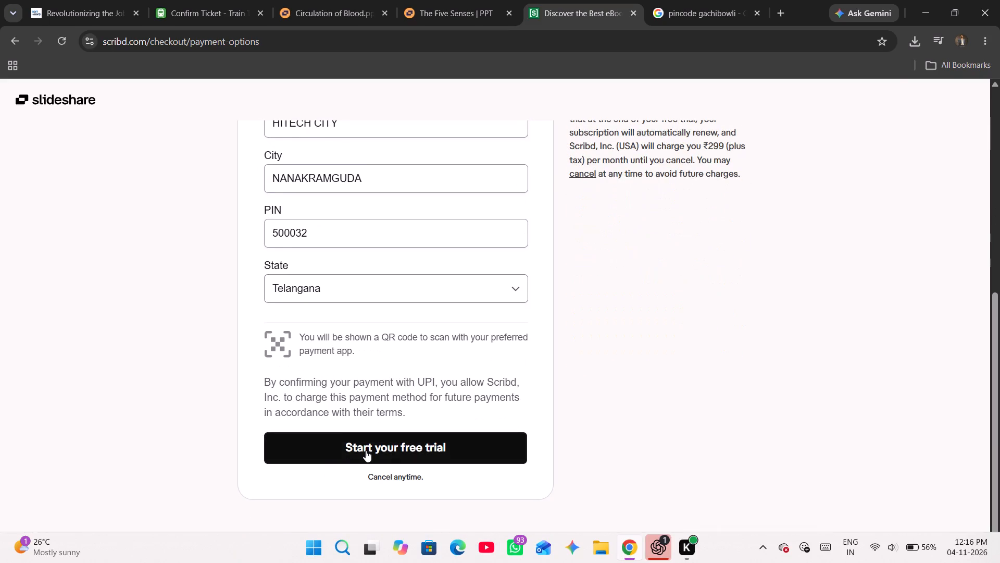
{"action": "left_click", "coordinate": [857, 281]}
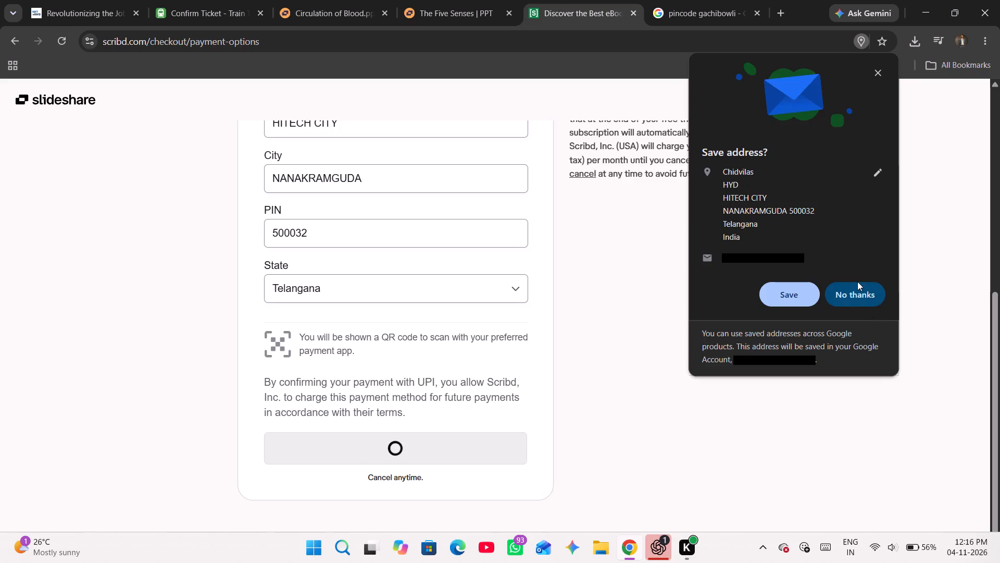
{"action": "left_click", "coordinate": [859, 291]}
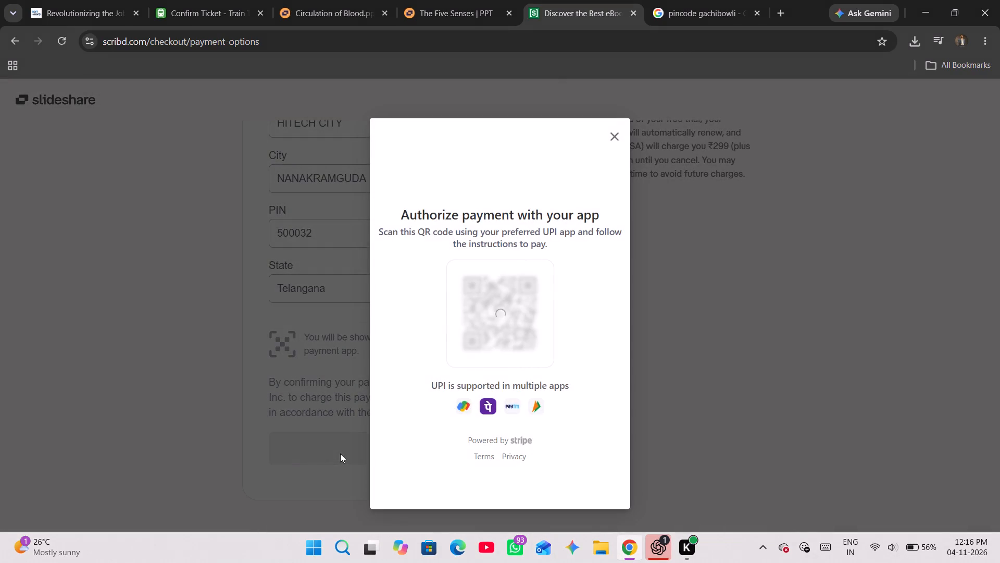
Try to choose PhonePe as the app for authorizing the UPI payment.
{"action": "left_click", "coordinate": [485, 407]}
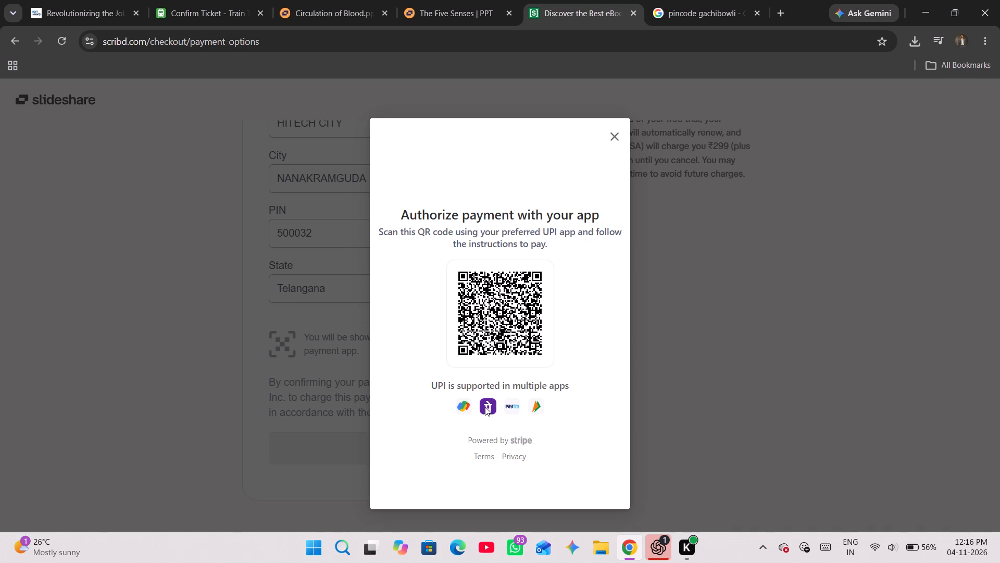
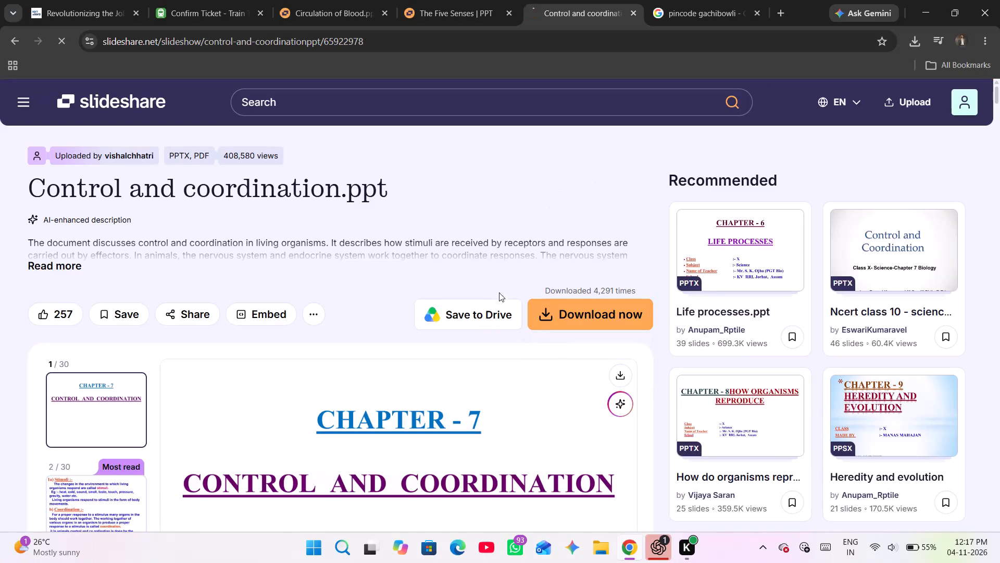
Open the newly downloaded control and coordination PDF, skim its nervous system pages, and close the reader.
{"action": "scroll", "coordinate": [481, 301], "scroll_direction": "down", "scroll_amount": 2}
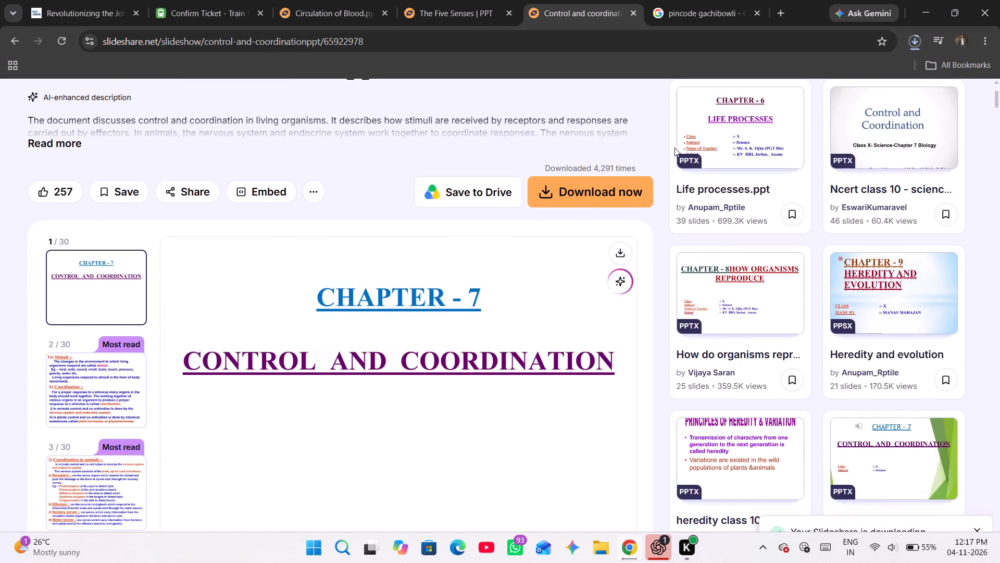
{"action": "left_click", "coordinate": [919, 45]}
{"action": "left_click", "coordinate": [919, 45]}
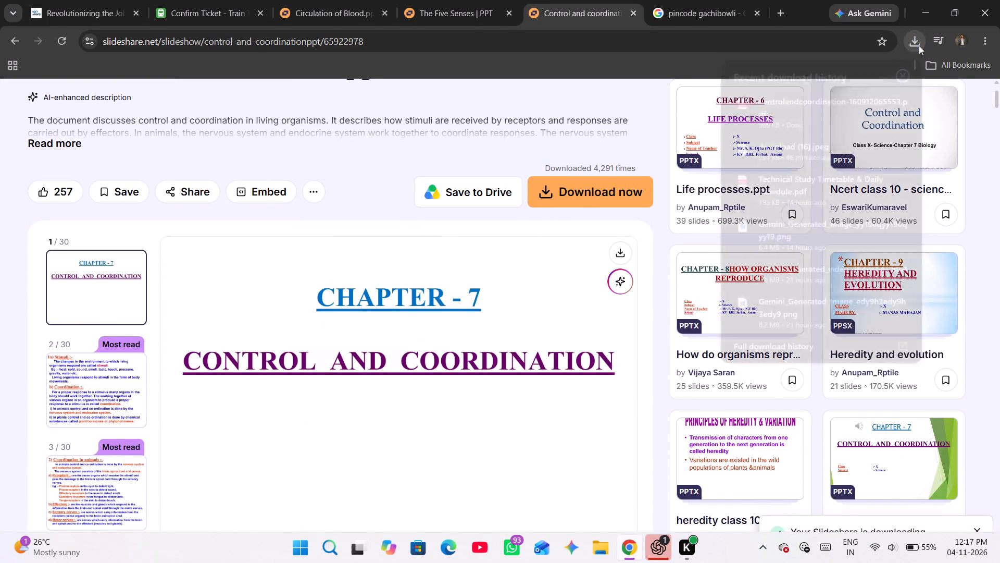
{"action": "scroll", "coordinate": [676, 271], "scroll_direction": "down", "scroll_amount": 17}
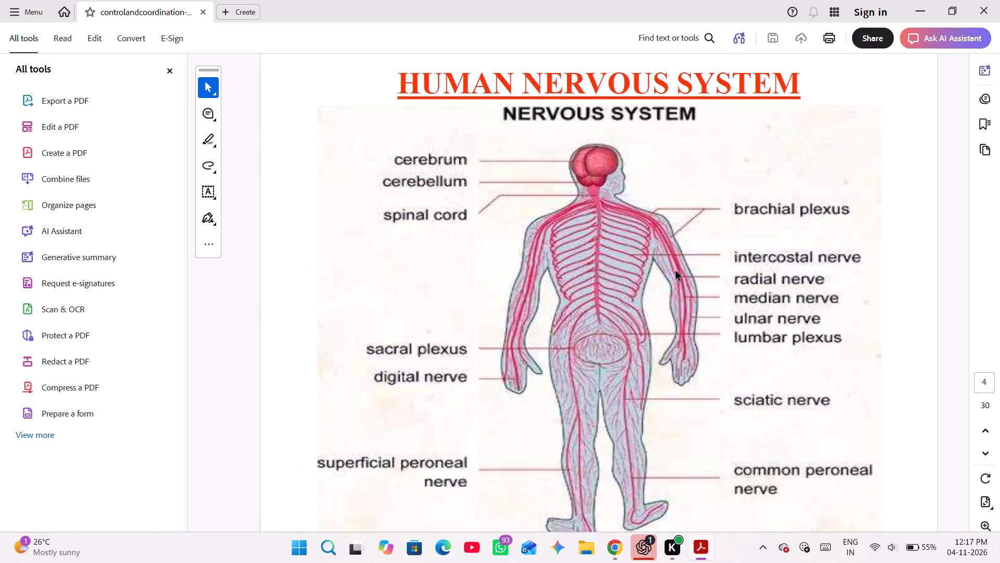
{"action": "scroll", "coordinate": [676, 271], "scroll_direction": "down", "scroll_amount": 4}
{"action": "left_click", "coordinate": [999, 0]}
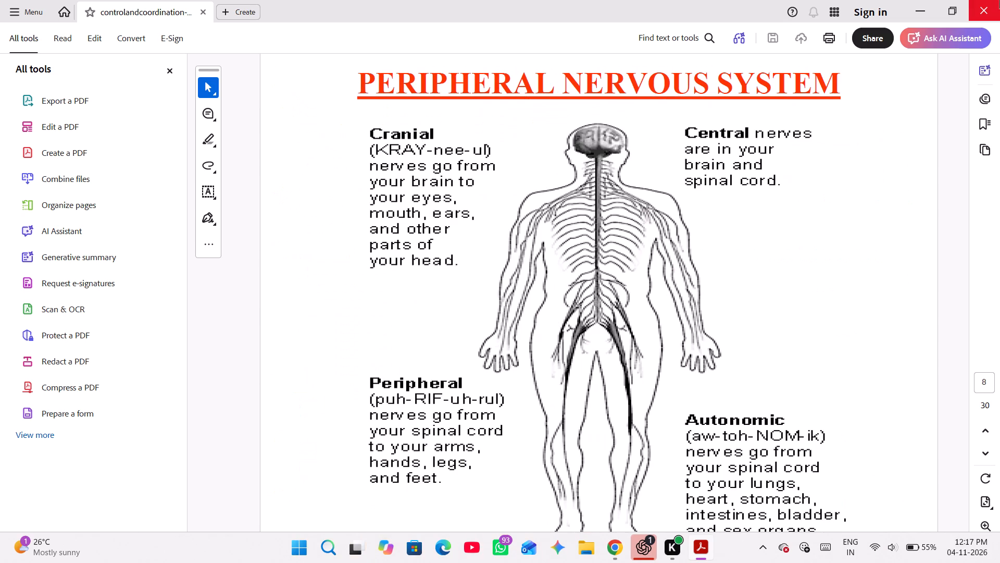
Show the downloaded control and coordination PDF in its Downloads folder and copy the file.
{"action": "left_click", "coordinate": [913, 41]}
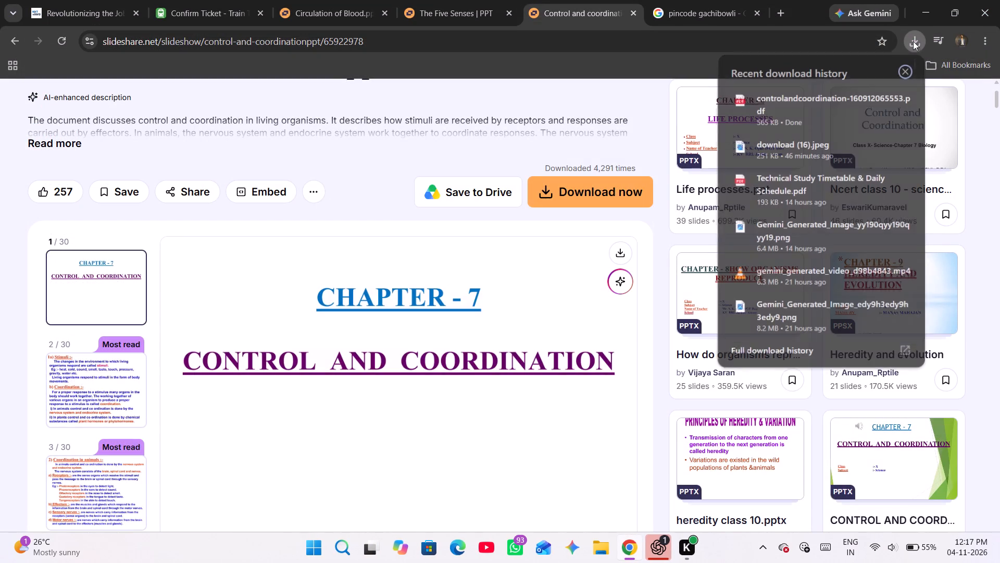
{"action": "left_click", "coordinate": [887, 101]}
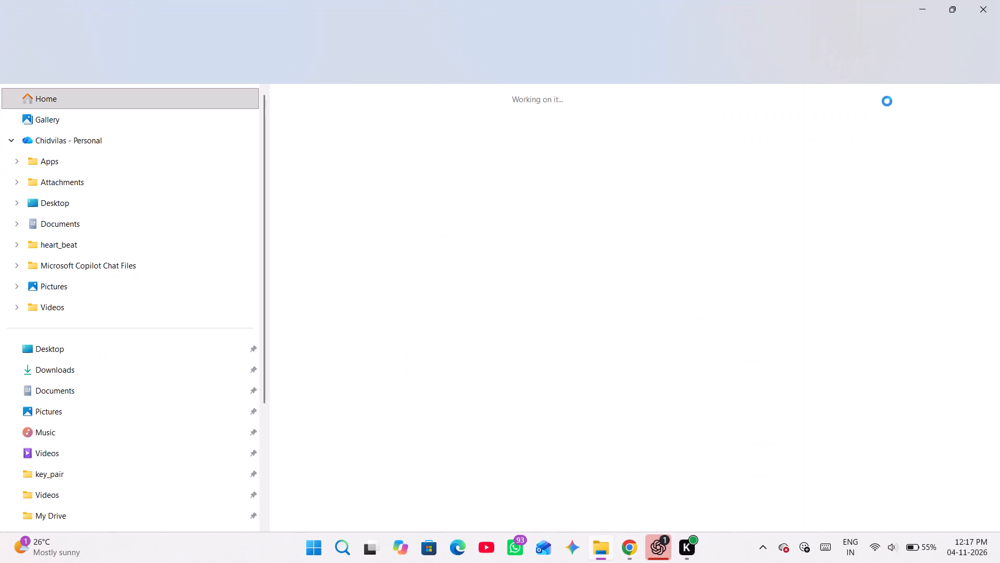
{"action": "key", "text": "ctrl+c"}
{"action": "key", "text": "ctrl+c"}
{"action": "key", "text": "ctrl+c"}
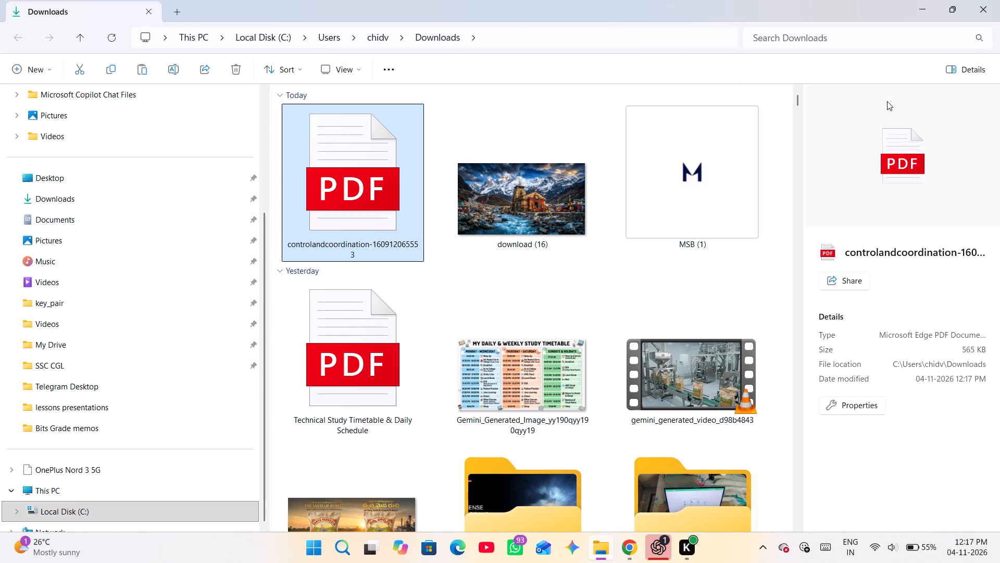
{"action": "key", "text": "ctrl+c"}
{"action": "key", "text": "ctrl+c"}
{"action": "key", "text": "ctrl+c"}
Switch to WhatsApp with the control and coordination PDF copied.
{"action": "left_click", "coordinate": [516, 554]}
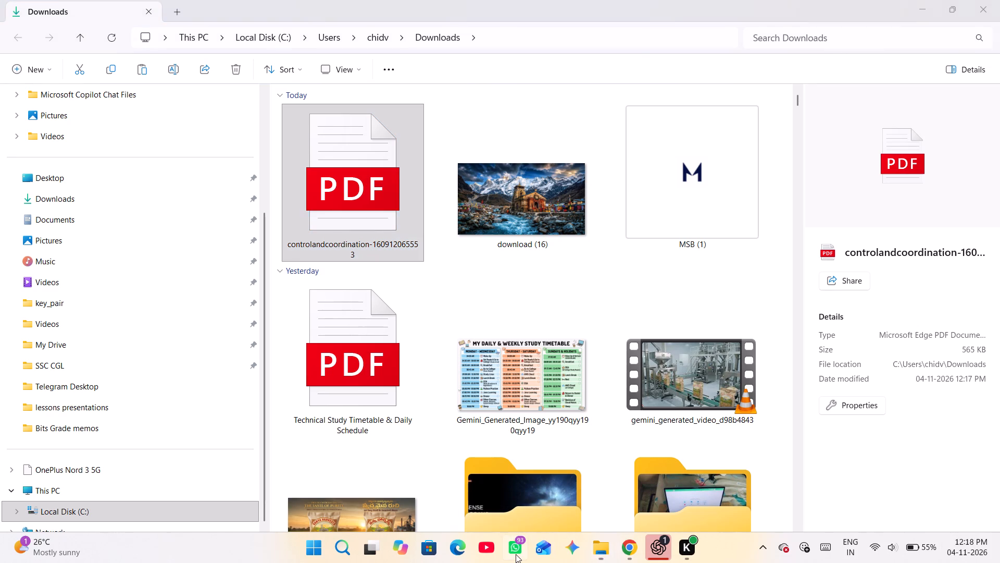
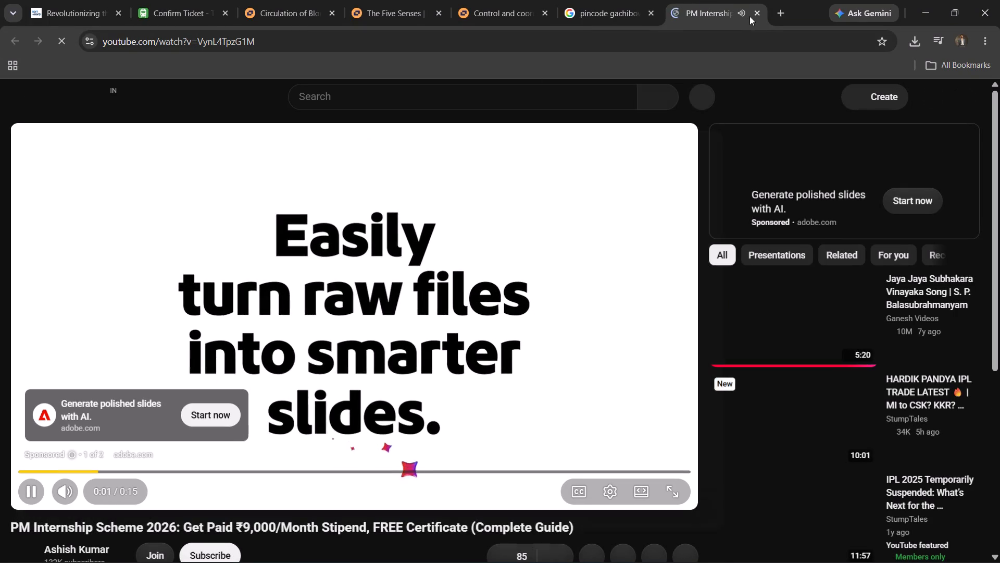
Close the YouTube tab playing the PM Internship Scheme 2026 video.
{"action": "left_click", "coordinate": [761, 10]}
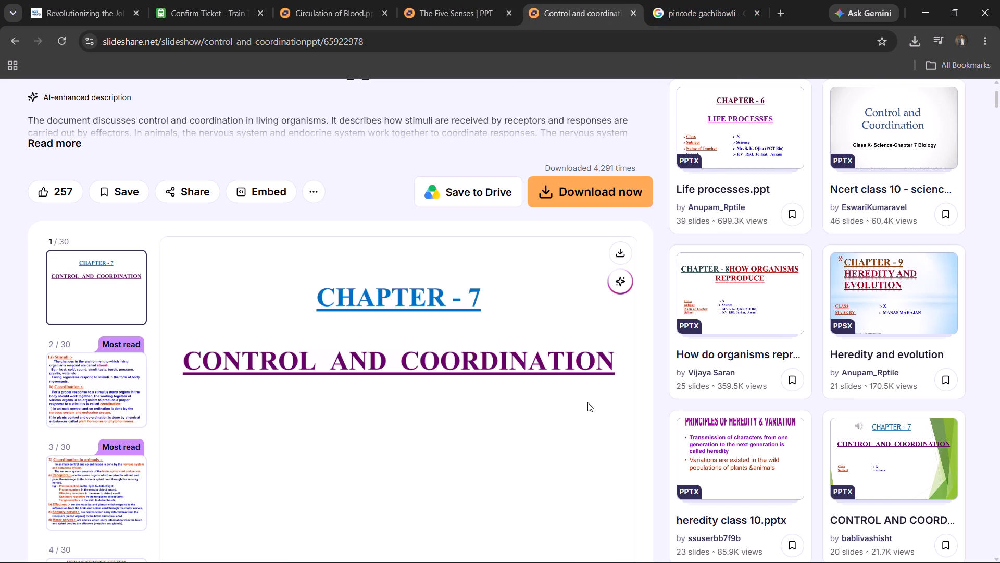
Glance at slide 2 of the Control and coordination presentation and open the recommended chapter 6 Life processes.ppt.
{"action": "left_click", "coordinate": [94, 380]}
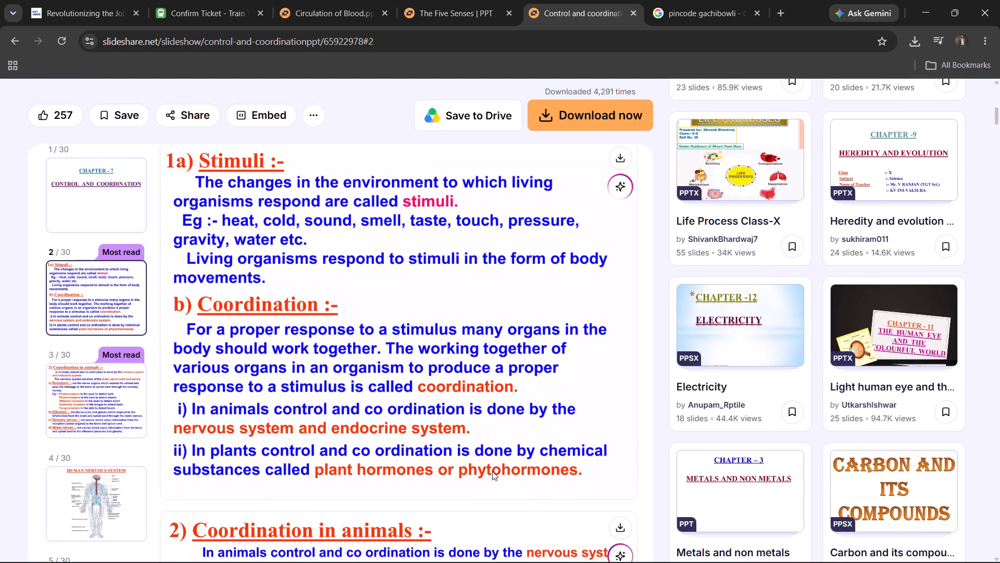
{"action": "scroll", "coordinate": [276, 336], "scroll_direction": "up", "scroll_amount": 4}
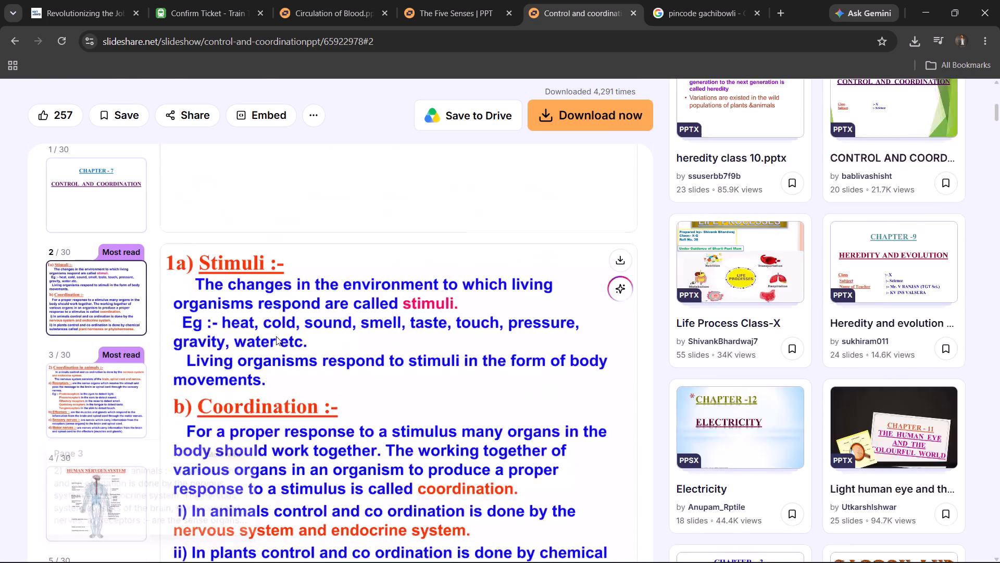
{"action": "scroll", "coordinate": [276, 336], "scroll_direction": "up", "scroll_amount": 3}
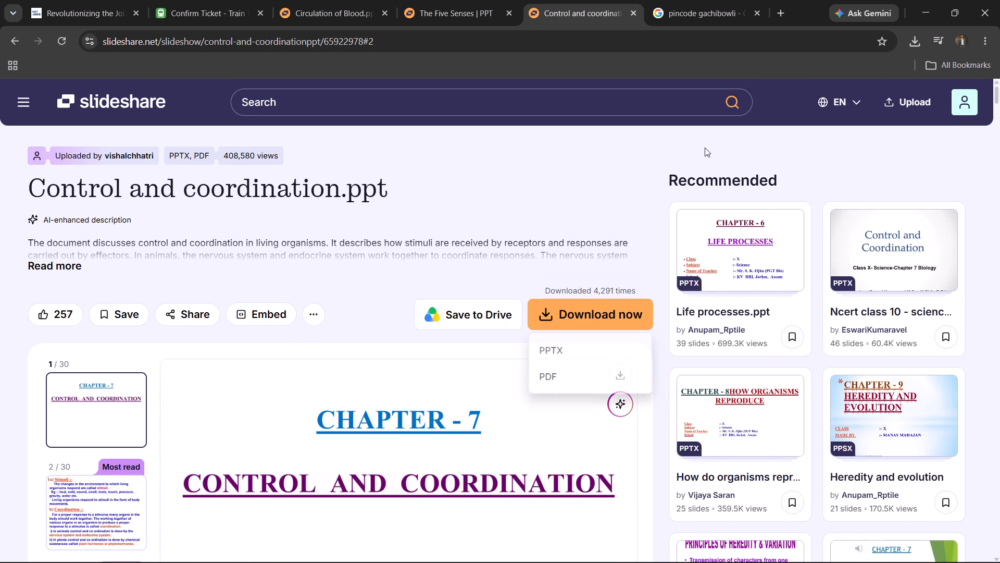
{"action": "left_click", "coordinate": [741, 254]}
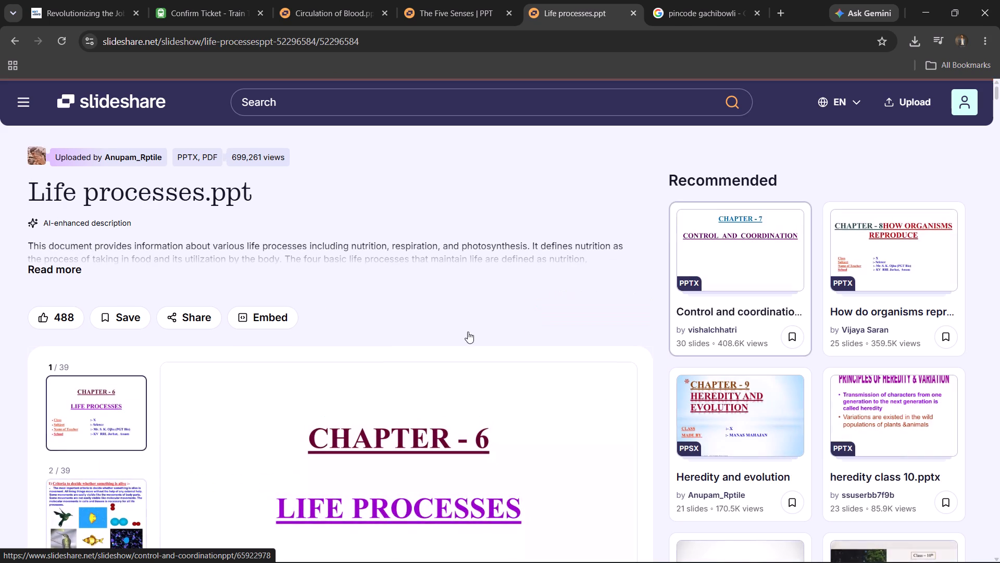
Skim the Life processes slides from the title through nutrition and photosynthesis to the chlorophyll slide.
{"action": "scroll", "coordinate": [381, 393], "scroll_direction": "down", "scroll_amount": 3}
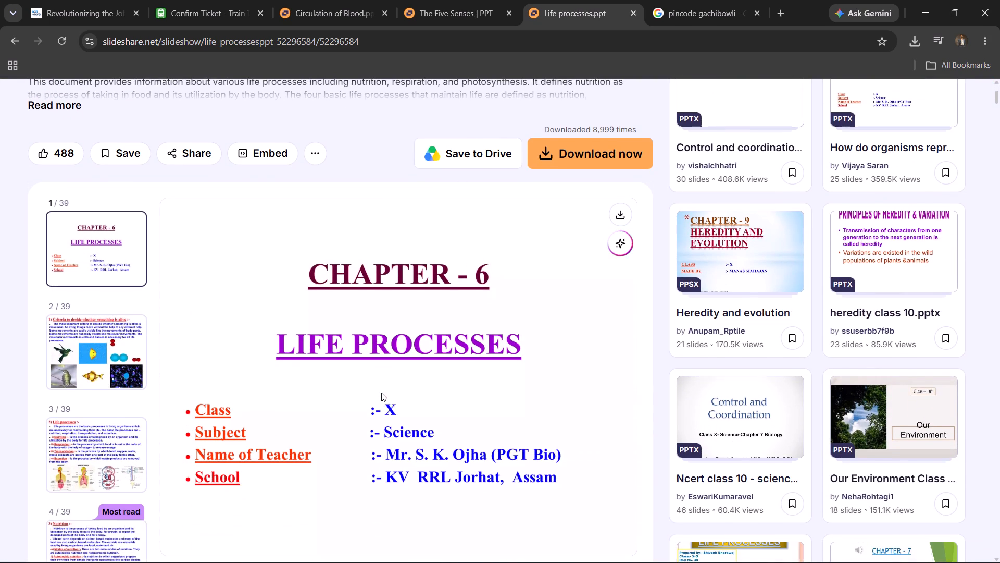
{"action": "scroll", "coordinate": [381, 393], "scroll_direction": "down", "scroll_amount": 3}
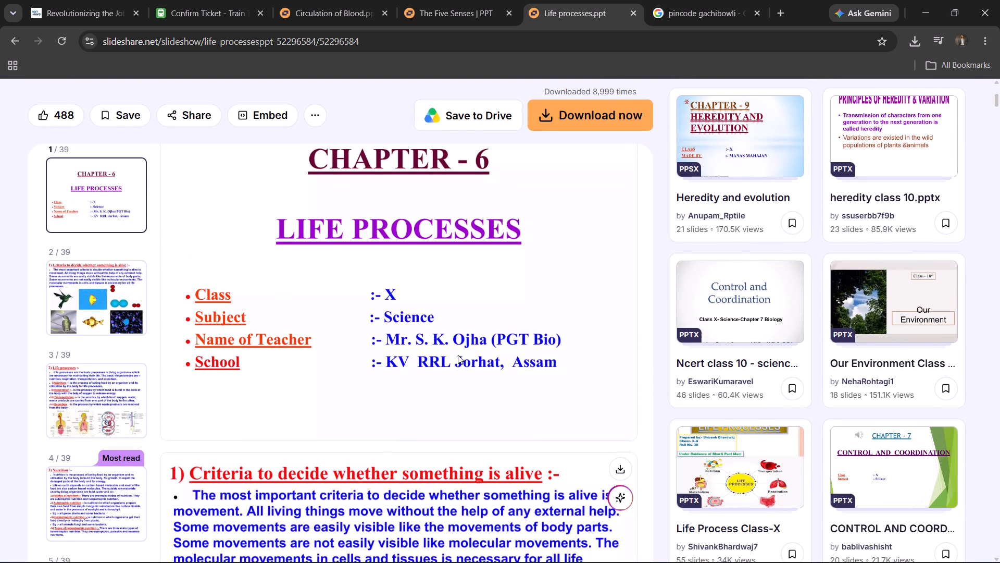
{"action": "scroll", "coordinate": [458, 355], "scroll_direction": "down", "scroll_amount": 10}
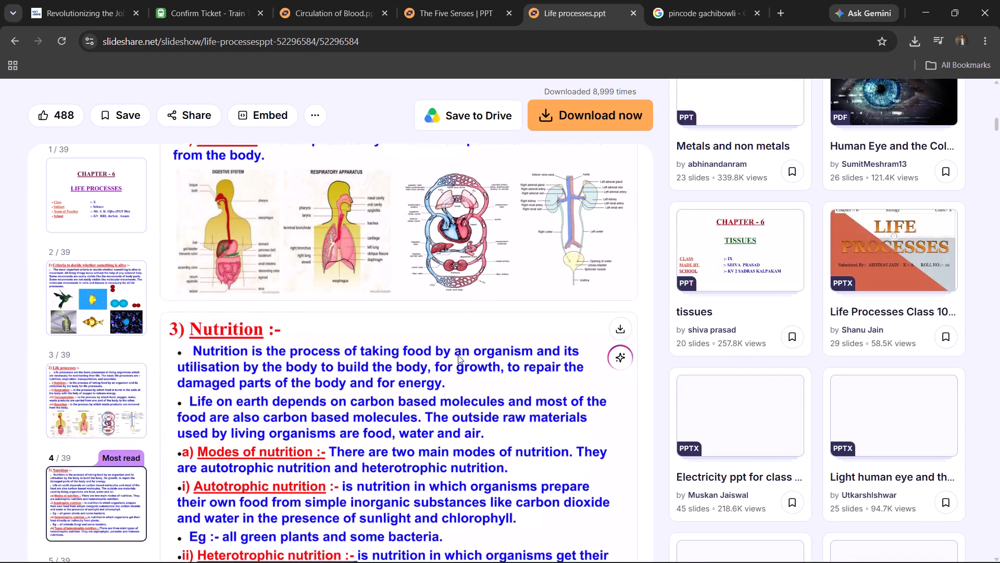
{"action": "scroll", "coordinate": [458, 355], "scroll_direction": "down", "scroll_amount": 10}
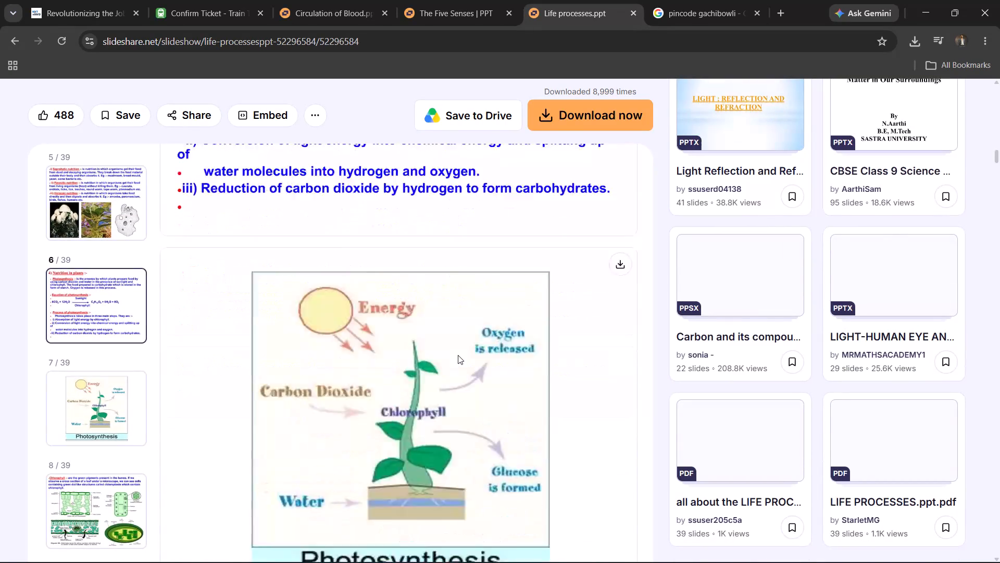
{"action": "scroll", "coordinate": [458, 355], "scroll_direction": "down", "scroll_amount": 5}
Download the Life processes presentation from Slideshare as a PDF.
{"action": "left_click", "coordinate": [584, 128]}
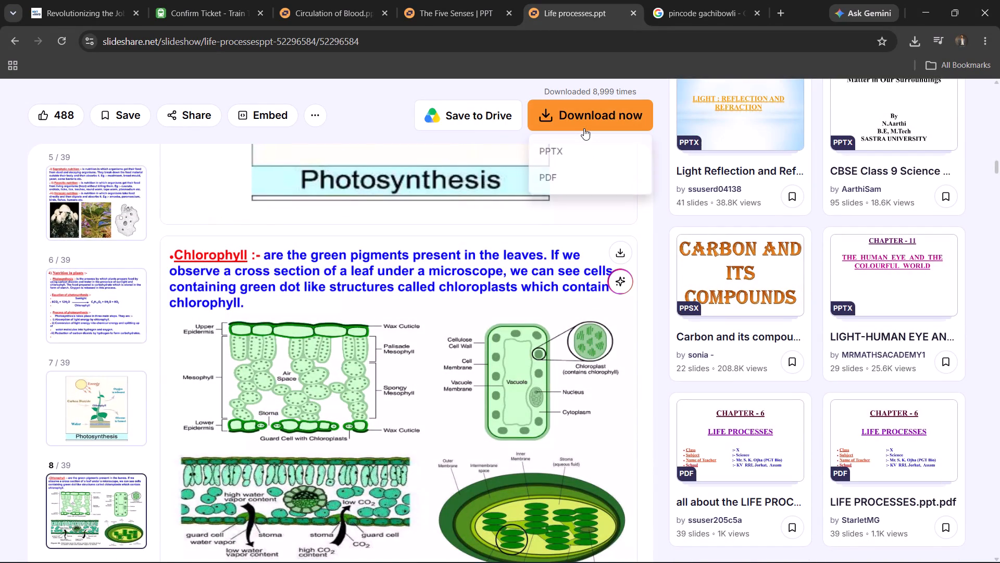
{"action": "left_click", "coordinate": [580, 125]}
{"action": "left_click", "coordinate": [559, 183]}
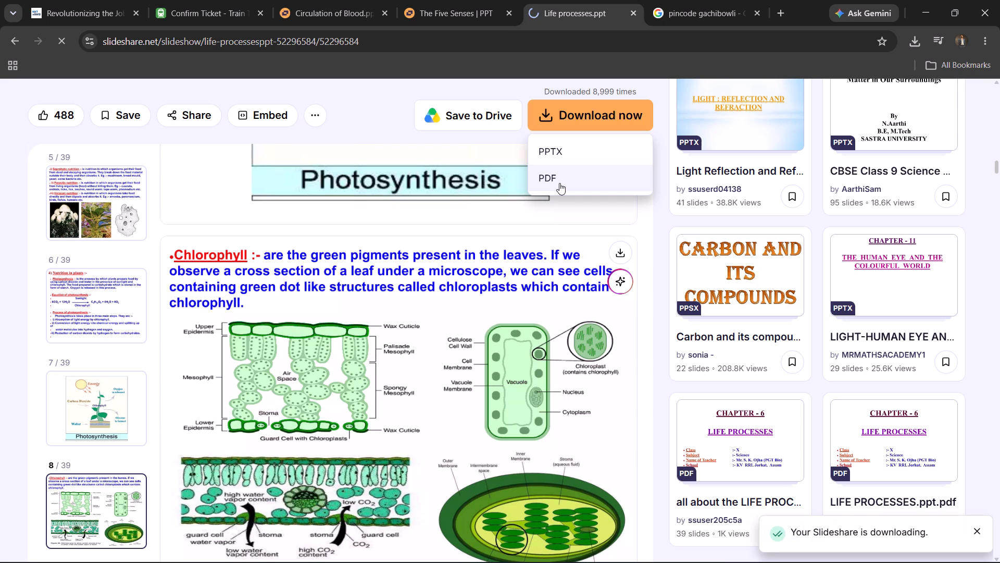
Check the Life processes download in the recent downloads, view the PDF's first page, and close the reader.
{"action": "left_click", "coordinate": [915, 38]}
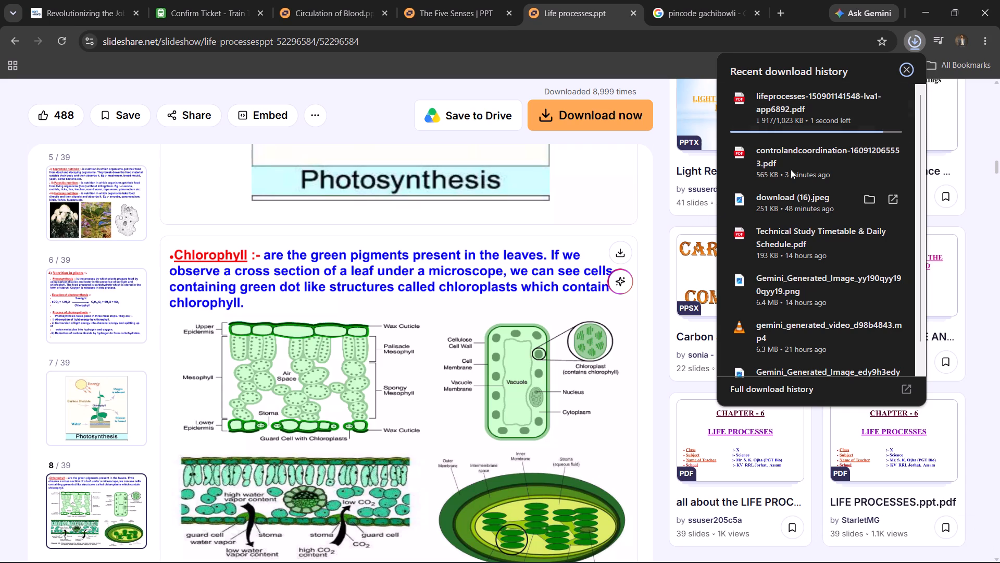
{"action": "scroll", "coordinate": [416, 321], "scroll_direction": "up", "scroll_amount": 5}
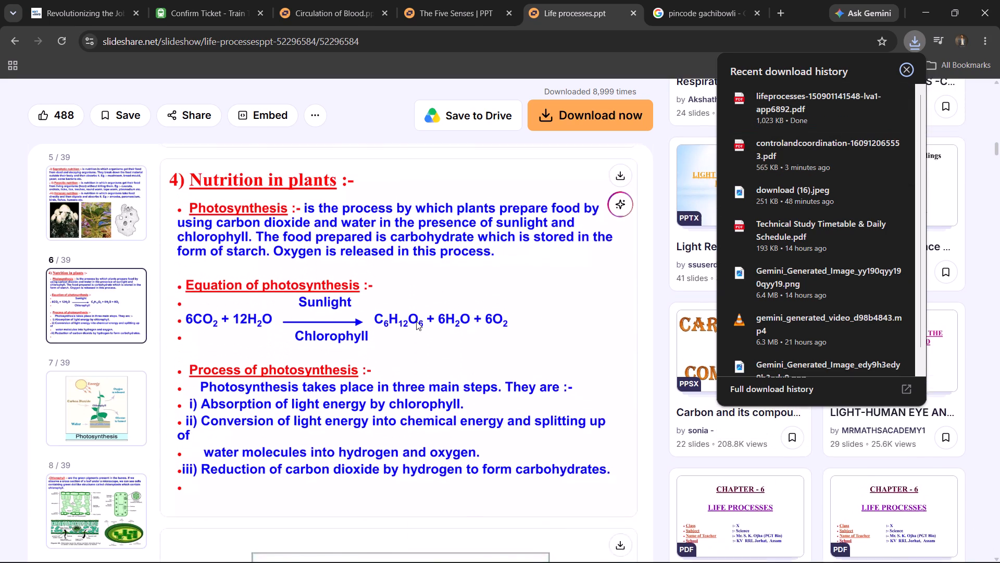
{"action": "scroll", "coordinate": [416, 321], "scroll_direction": "down", "scroll_amount": 1}
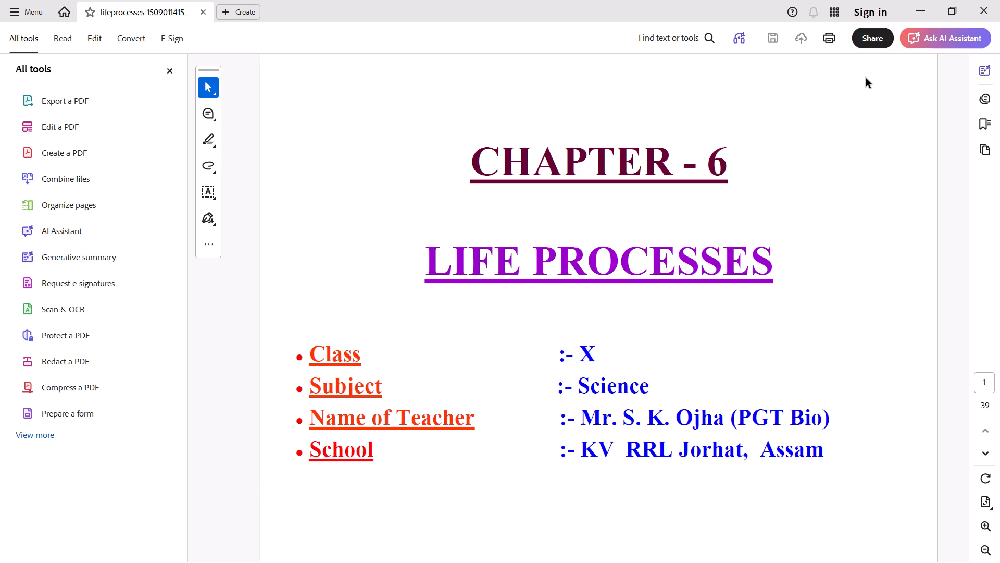
{"action": "left_click", "coordinate": [994, 0]}
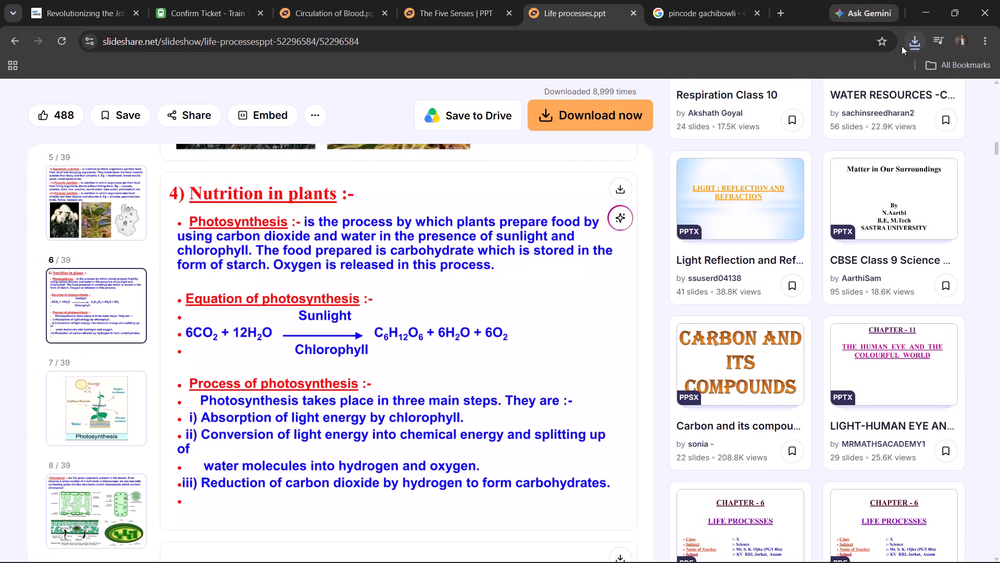
Show the downloaded life processes PDF in its Downloads folder and copy the file.
{"action": "left_click", "coordinate": [915, 41]}
{"action": "left_click", "coordinate": [868, 95]}
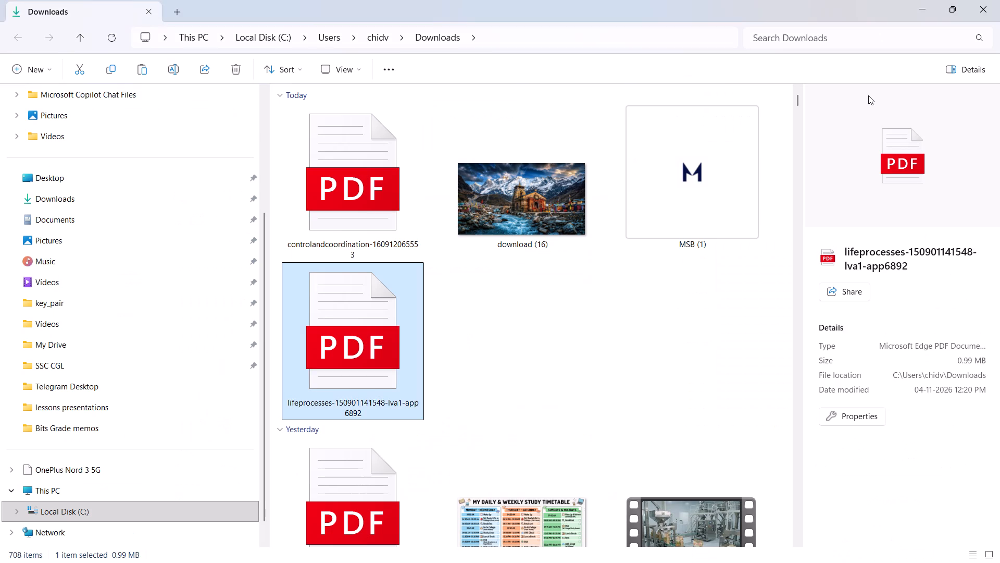
{"action": "key", "text": "ctrl+c"}
{"action": "key", "text": "ctrl+c"}
{"action": "key", "text": "ctrl+c"}
{"action": "key", "text": "ctrl+c"}
{"action": "key", "text": "ctrl+c"}
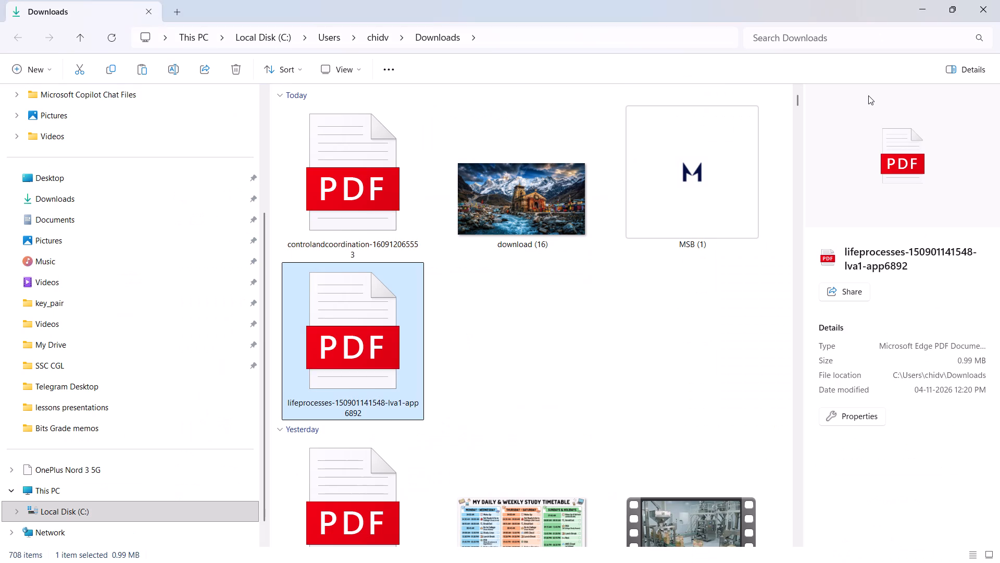
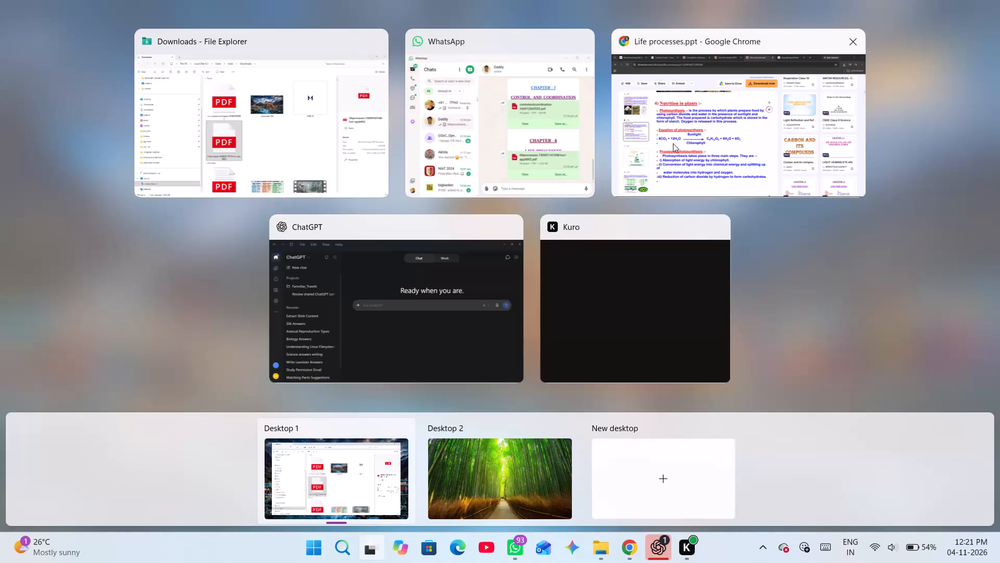
Switch to Chrome and review the Life processes slides from photosynthesis through the leaf, chloroplast and stomata diagrams, returning to the title.
{"action": "left_click", "coordinate": [673, 143]}
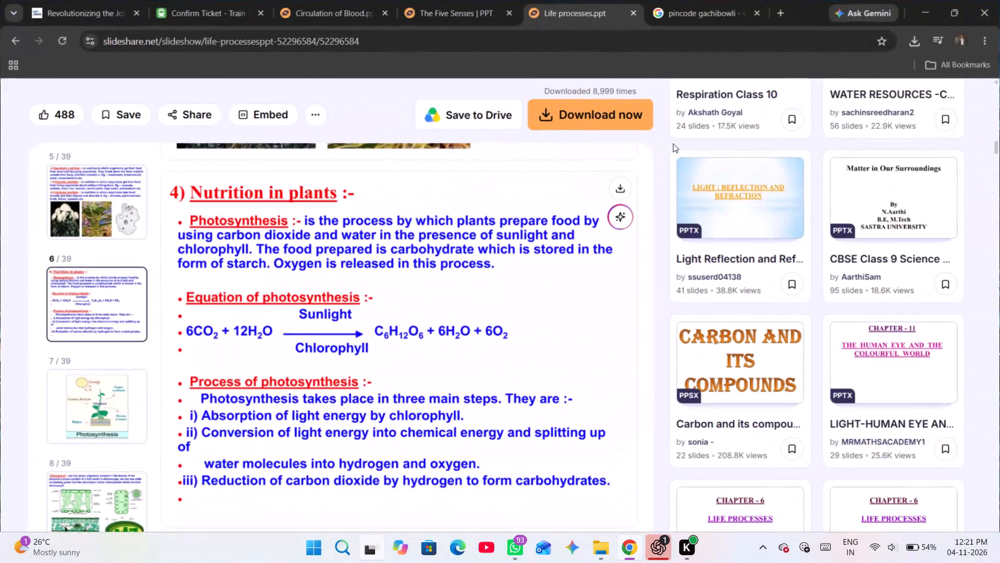
{"action": "scroll", "coordinate": [537, 323], "scroll_direction": "down", "scroll_amount": 2}
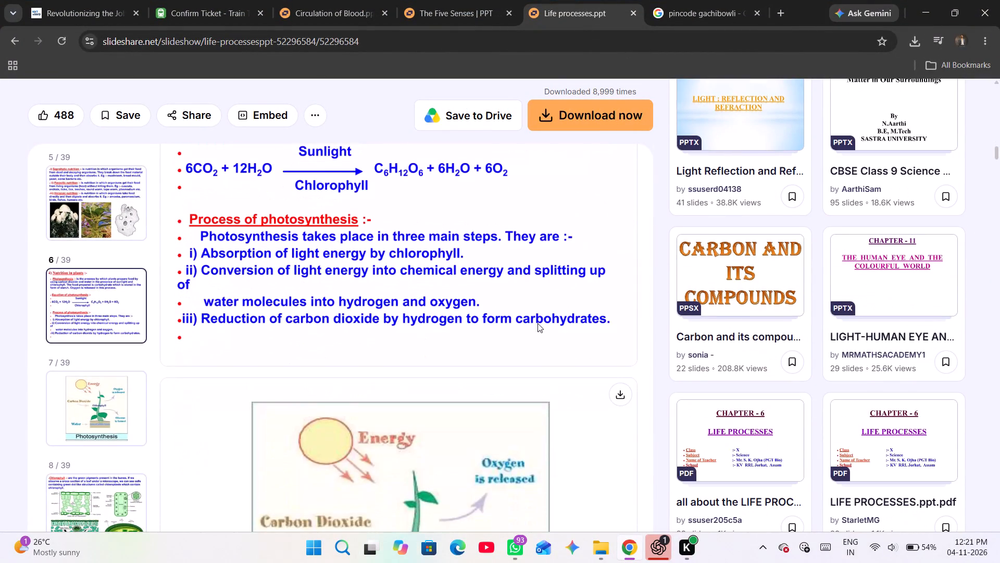
{"action": "scroll", "coordinate": [537, 323], "scroll_direction": "down", "scroll_amount": 6}
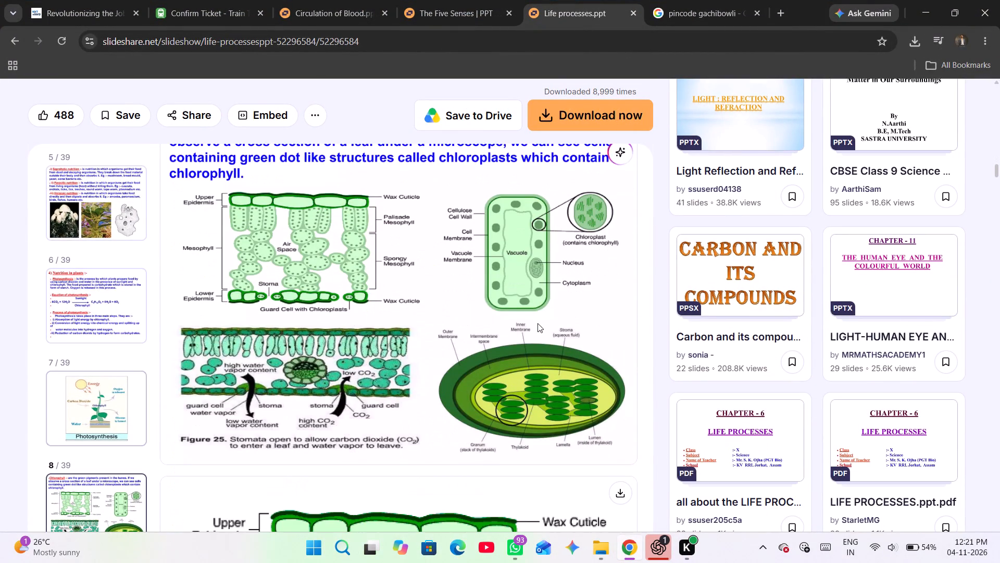
{"action": "scroll", "coordinate": [537, 323], "scroll_direction": "down", "scroll_amount": 1}
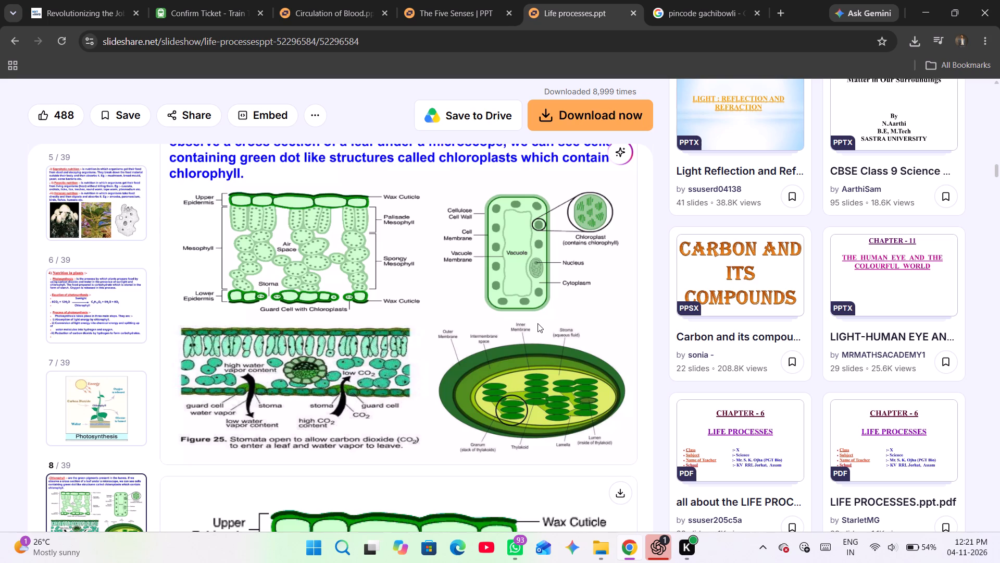
{"action": "scroll", "coordinate": [537, 323], "scroll_direction": "down", "scroll_amount": 2}
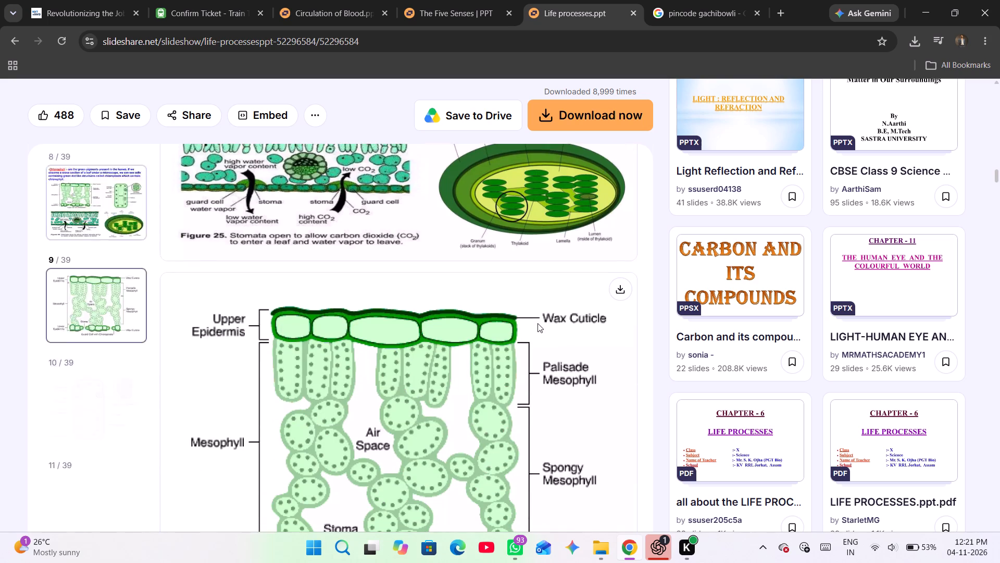
{"action": "scroll", "coordinate": [537, 323], "scroll_direction": "down", "scroll_amount": 10}
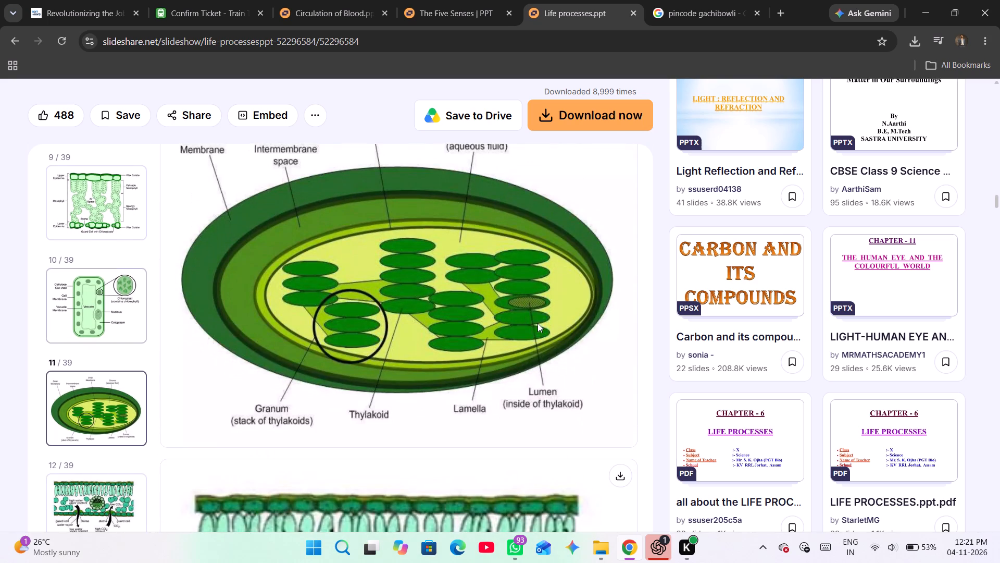
{"action": "scroll", "coordinate": [742, 274], "scroll_direction": "down", "scroll_amount": 3}
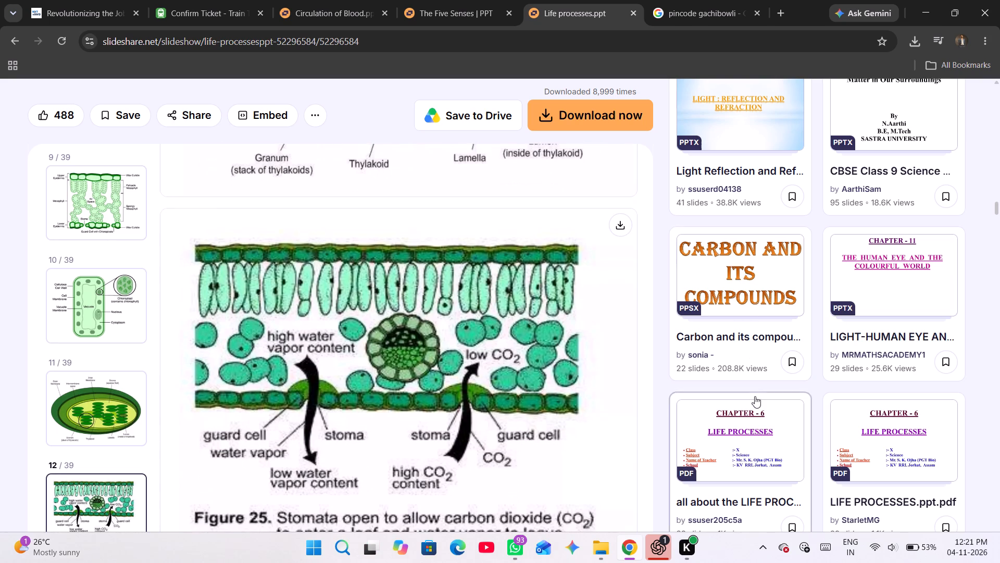
{"action": "scroll", "coordinate": [508, 252], "scroll_direction": "up", "scroll_amount": 1}
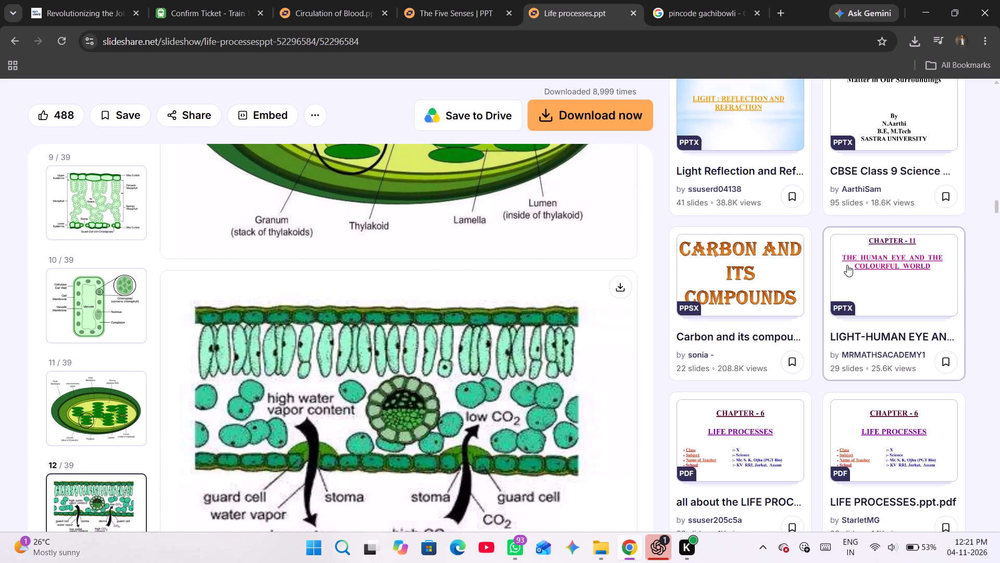
{"action": "scroll", "coordinate": [847, 265], "scroll_direction": "up", "scroll_amount": 1}
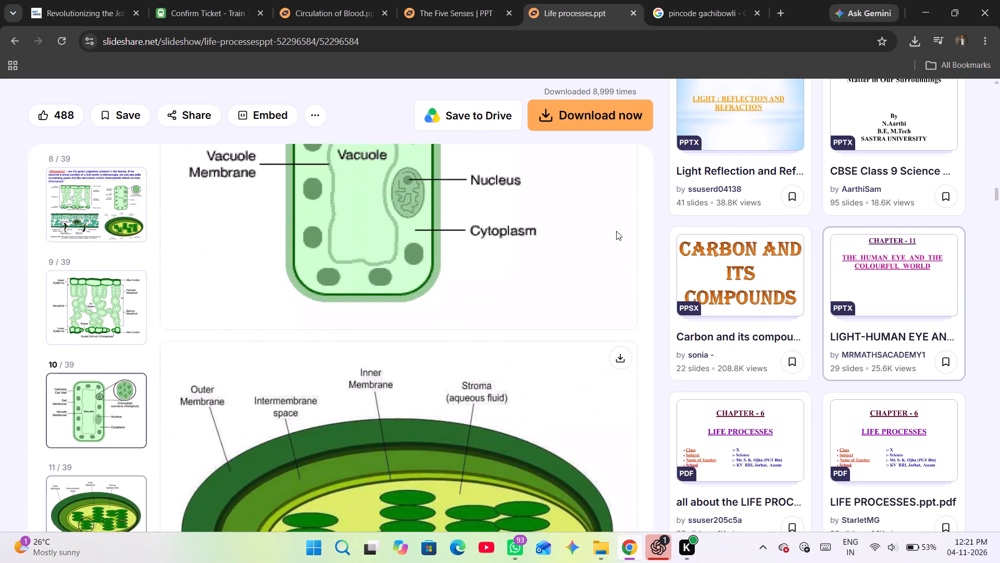
{"action": "scroll", "coordinate": [616, 231], "scroll_direction": "up", "scroll_amount": 20}
{"action": "scroll", "coordinate": [616, 231], "scroll_direction": "up", "scroll_amount": 9}
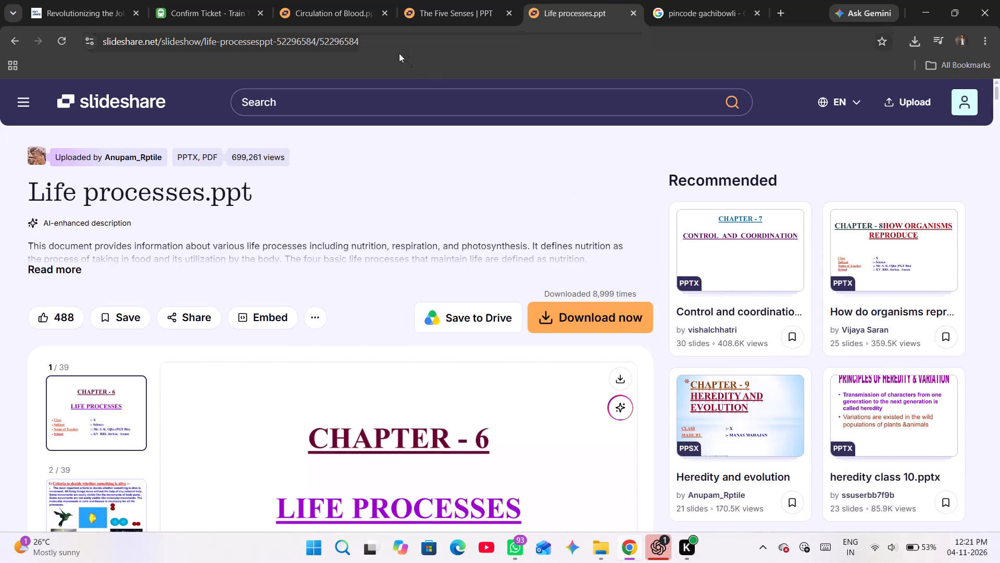
Skim the Life processes slides from the title through nutrition and stomata to the experiment on chlorophyll in photosynthesis.
{"action": "left_click", "coordinate": [387, 109]}
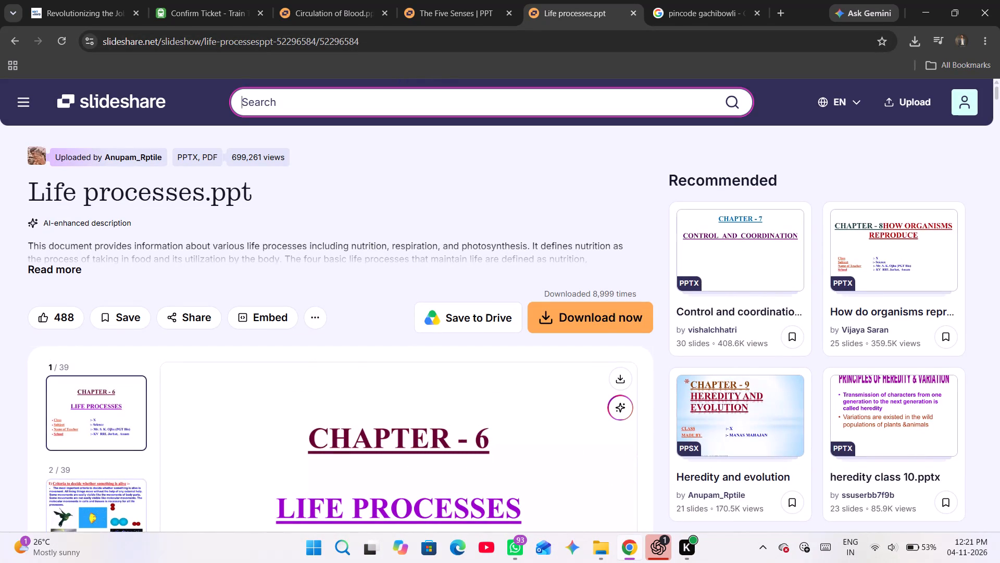
{"action": "scroll", "coordinate": [409, 447], "scroll_direction": "down", "scroll_amount": 7}
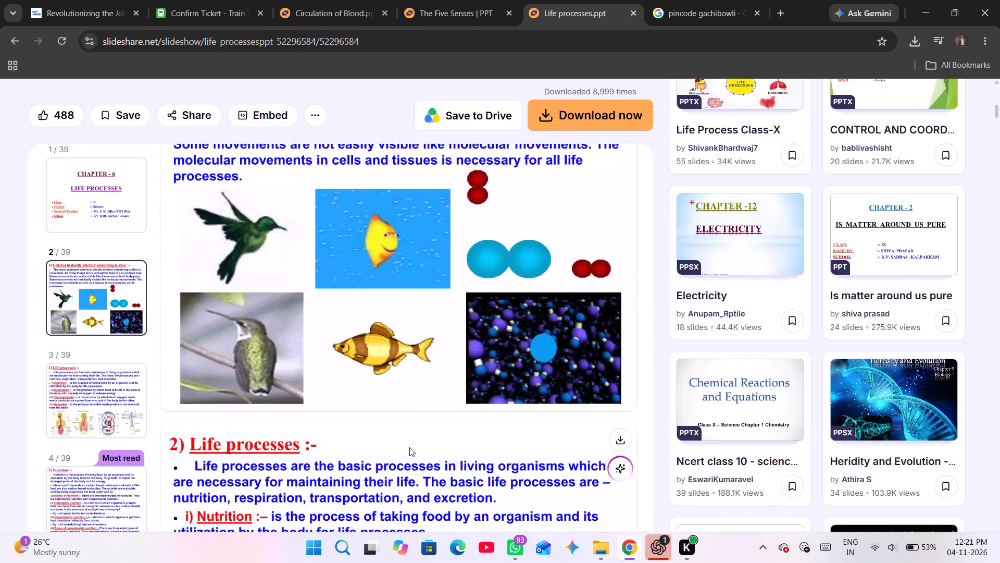
{"action": "scroll", "coordinate": [409, 447], "scroll_direction": "down", "scroll_amount": 8}
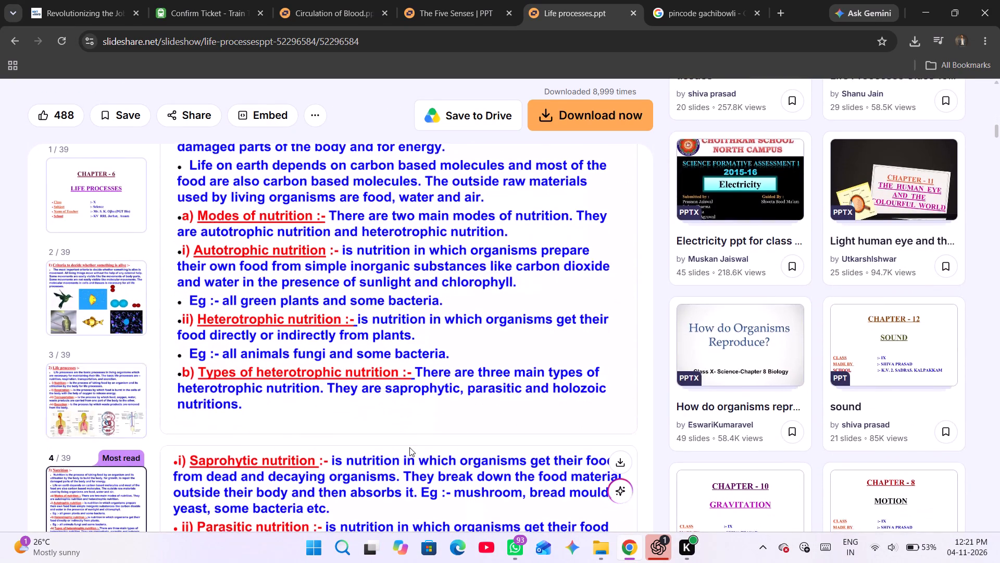
{"action": "scroll", "coordinate": [409, 447], "scroll_direction": "down", "scroll_amount": 3}
{"action": "scroll", "coordinate": [409, 447], "scroll_direction": "up", "scroll_amount": 3}
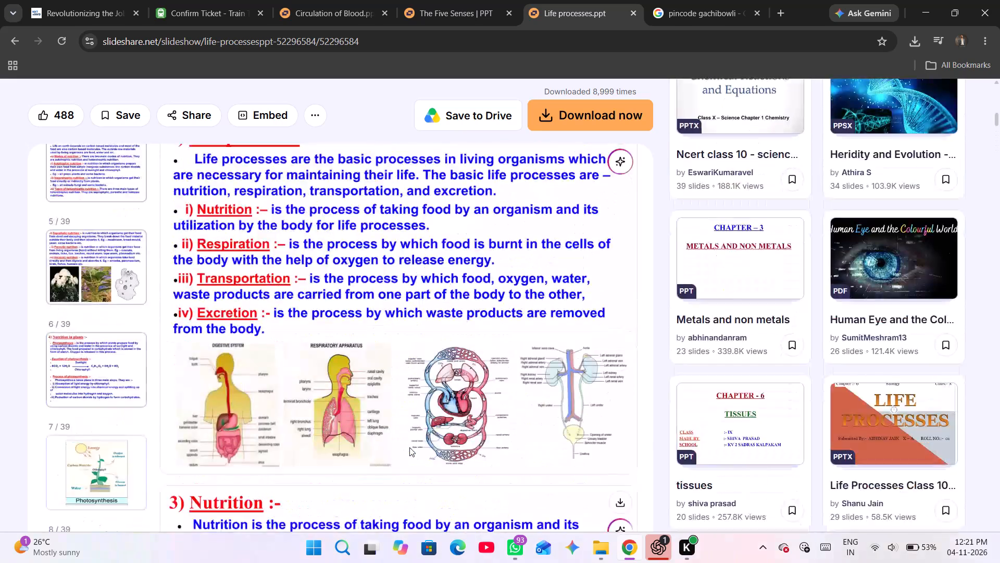
{"action": "scroll", "coordinate": [409, 447], "scroll_direction": "down", "scroll_amount": 6}
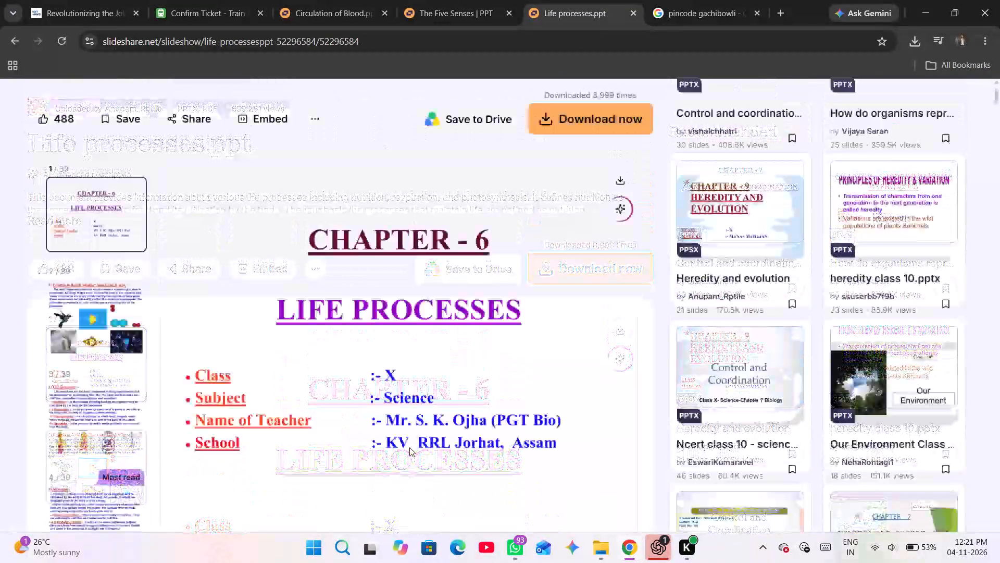
{"action": "scroll", "coordinate": [409, 447], "scroll_direction": "down", "scroll_amount": 15}
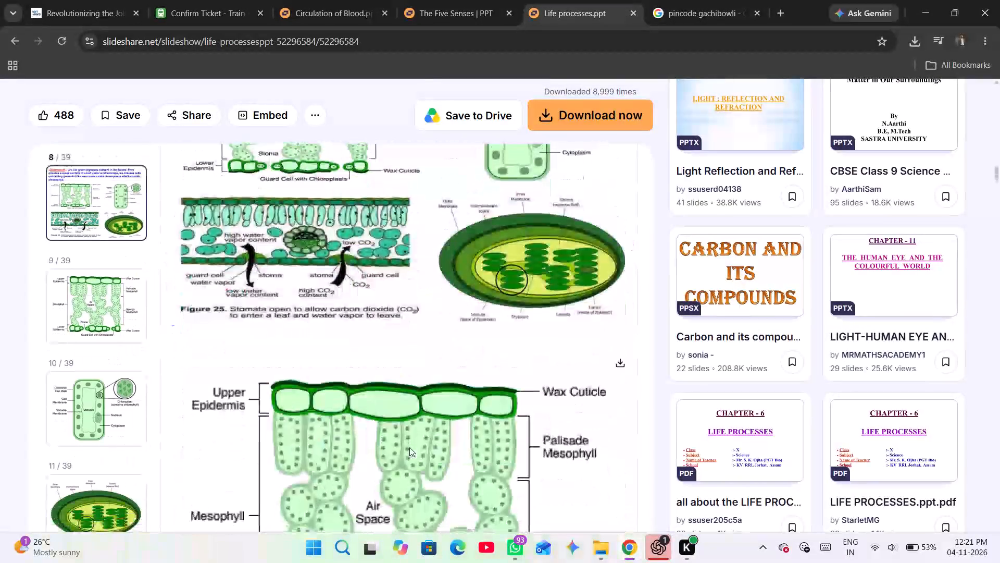
{"action": "scroll", "coordinate": [409, 447], "scroll_direction": "down", "scroll_amount": 12}
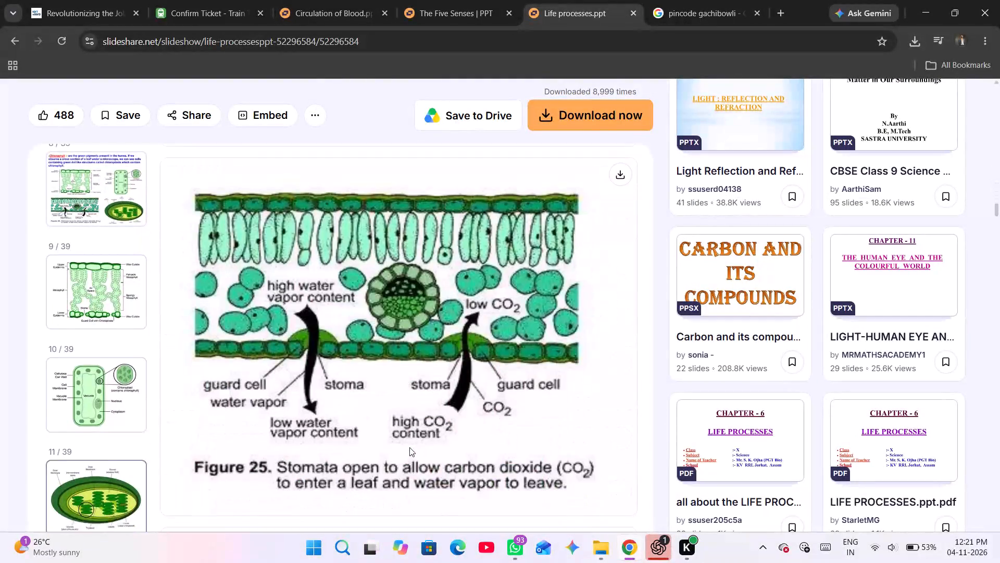
{"action": "scroll", "coordinate": [409, 447], "scroll_direction": "down", "scroll_amount": 12}
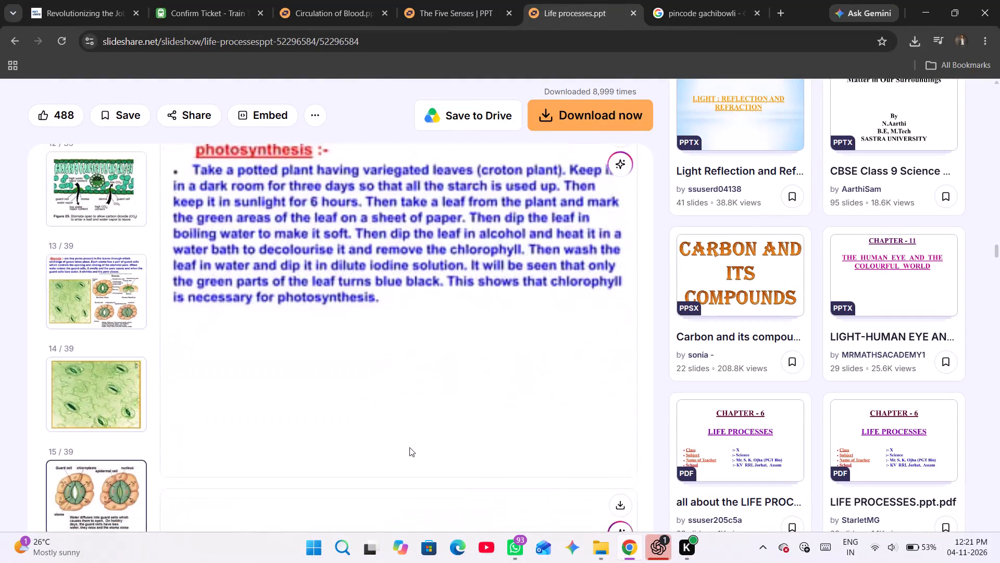
{"action": "scroll", "coordinate": [409, 447], "scroll_direction": "down", "scroll_amount": 2}
{"action": "scroll", "coordinate": [409, 447], "scroll_direction": "up", "scroll_amount": 20}
{"action": "scroll", "coordinate": [409, 447], "scroll_direction": "up", "scroll_amount": 14}
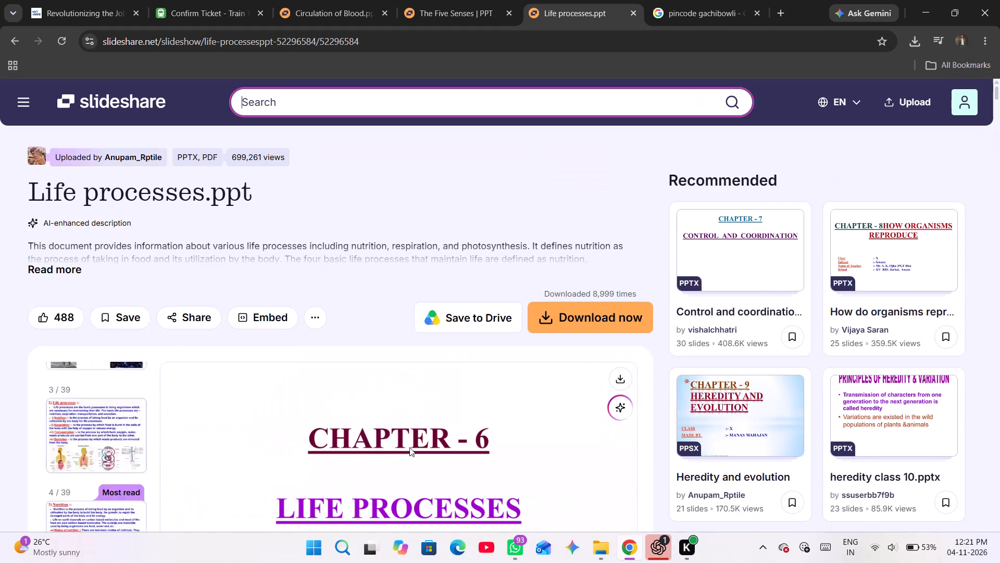
{"action": "left_click", "coordinate": [486, 92]}
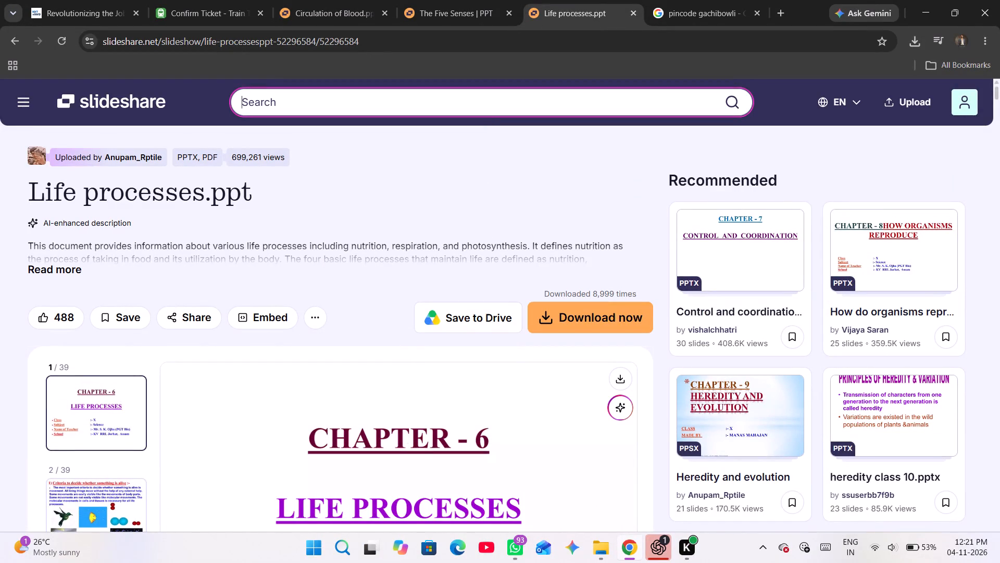
{"action": "left_click", "coordinate": [458, 106]}
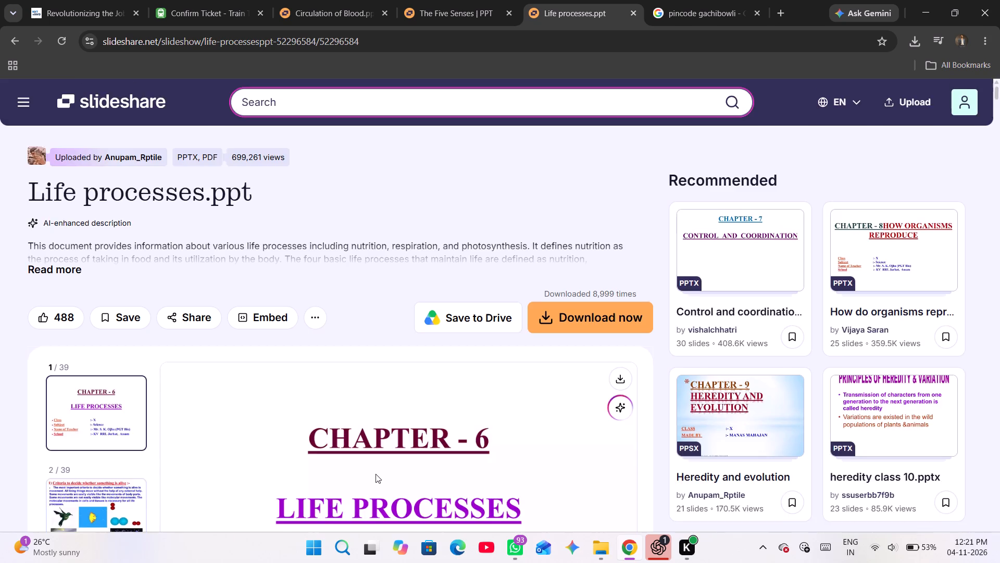
Look over the Life processes slides again, from the basic processes through plant nutrition to the leaf cross-section diagram.
{"action": "scroll", "coordinate": [376, 474], "scroll_direction": "down", "scroll_amount": 10}
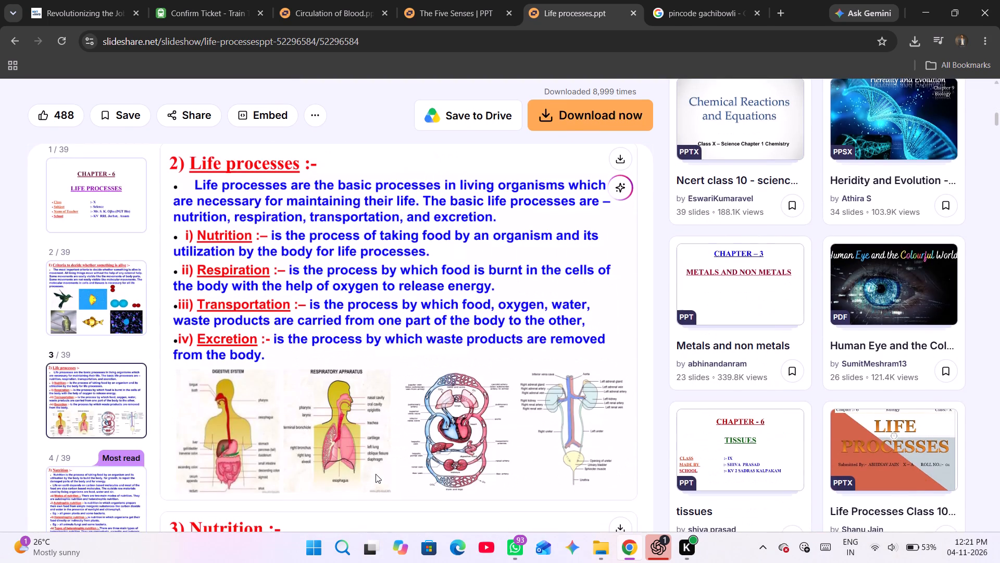
{"action": "scroll", "coordinate": [376, 474], "scroll_direction": "down", "scroll_amount": 8}
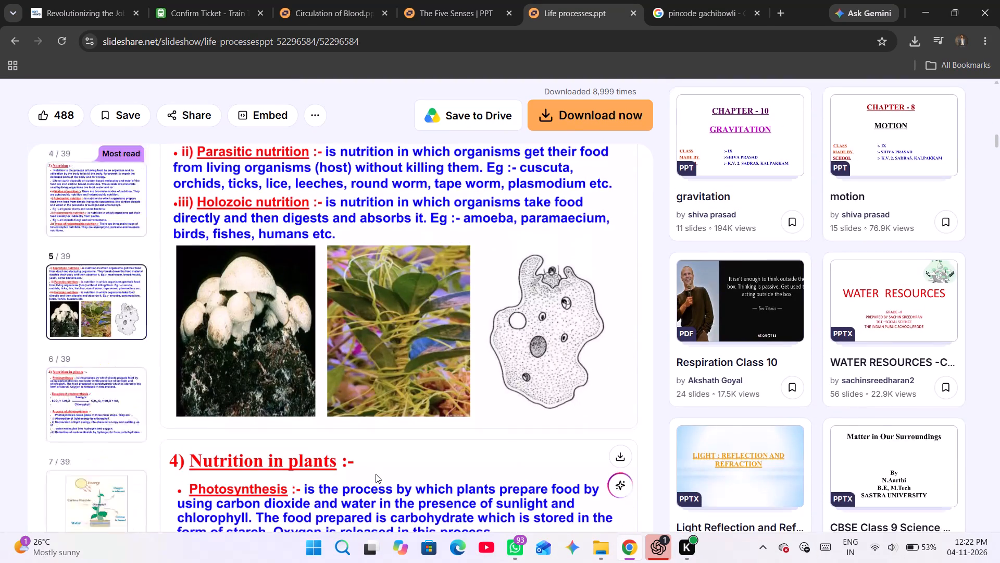
{"action": "scroll", "coordinate": [376, 474], "scroll_direction": "down", "scroll_amount": 5}
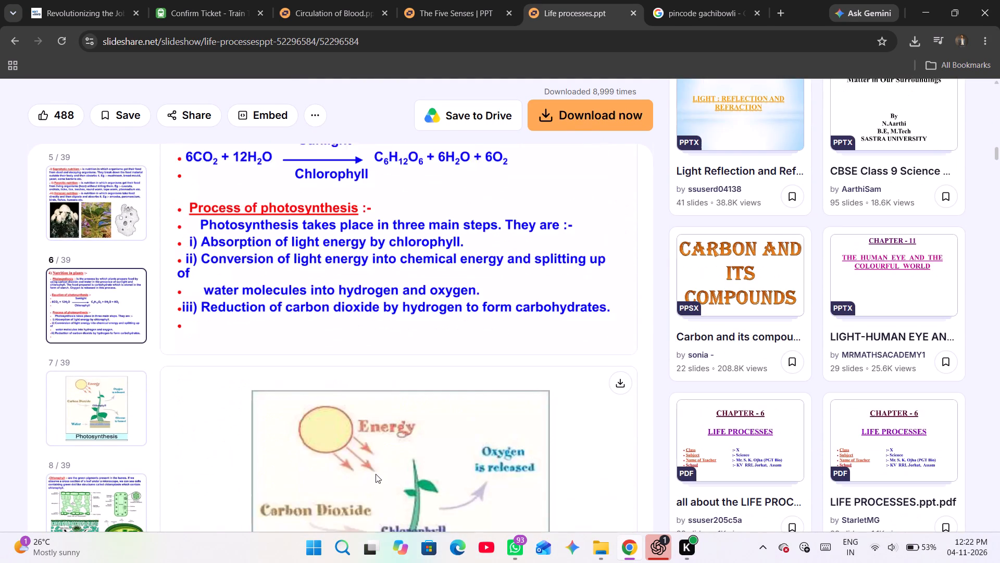
{"action": "scroll", "coordinate": [376, 474], "scroll_direction": "down", "scroll_amount": 10}
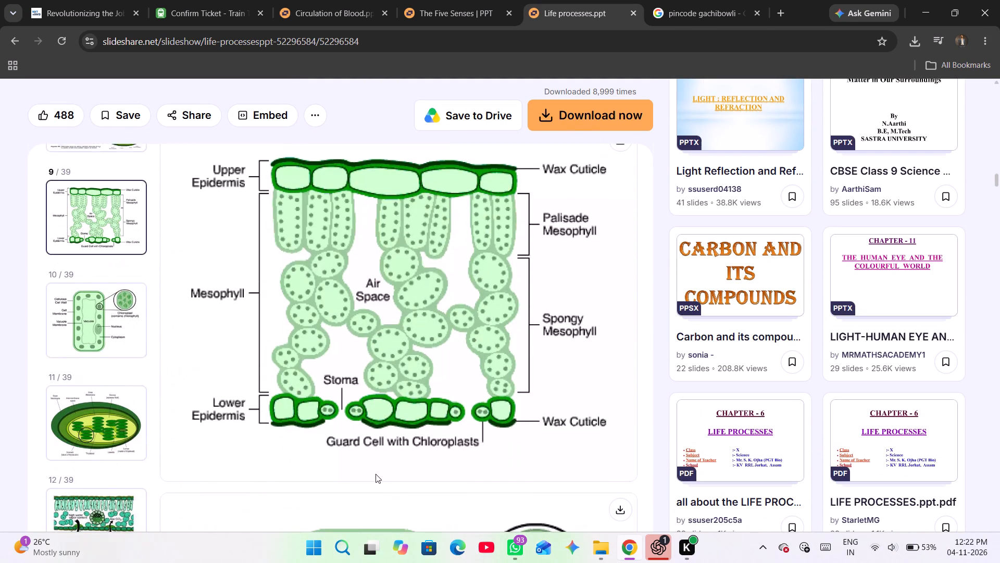
{"action": "scroll", "coordinate": [376, 474], "scroll_direction": "down", "scroll_amount": 6}
{"action": "scroll", "coordinate": [376, 474], "scroll_direction": "up", "scroll_amount": 19}
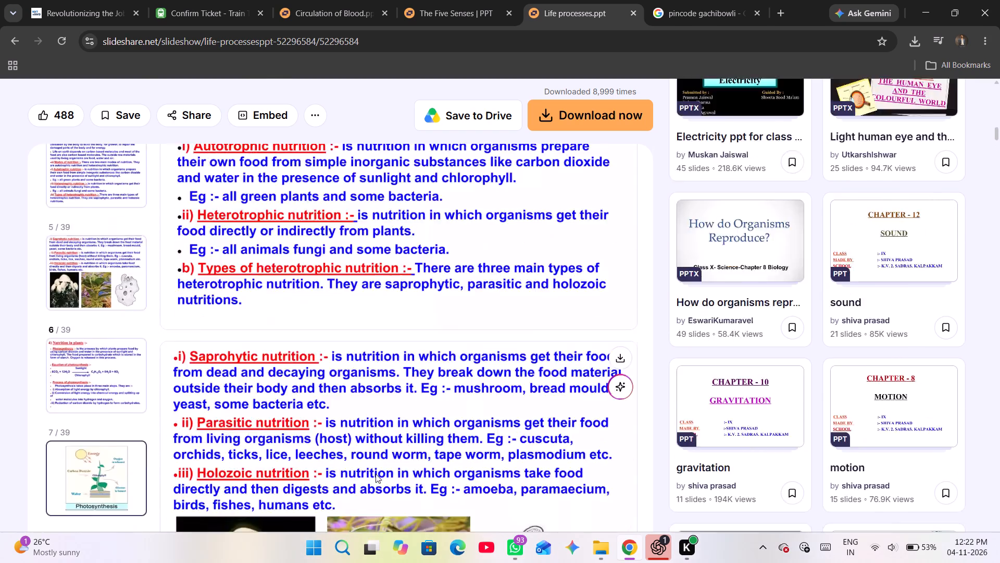
{"action": "scroll", "coordinate": [376, 474], "scroll_direction": "up", "scroll_amount": 8}
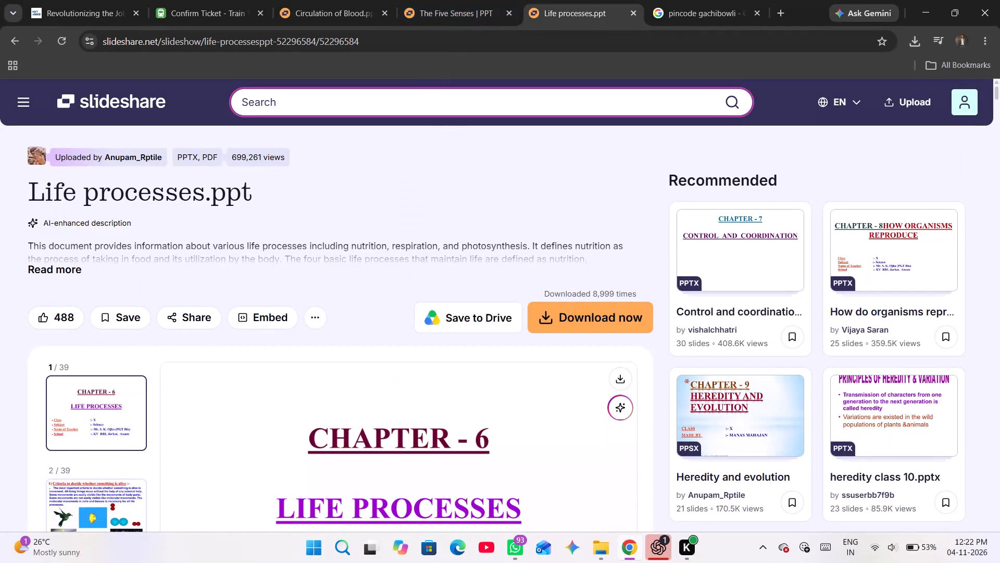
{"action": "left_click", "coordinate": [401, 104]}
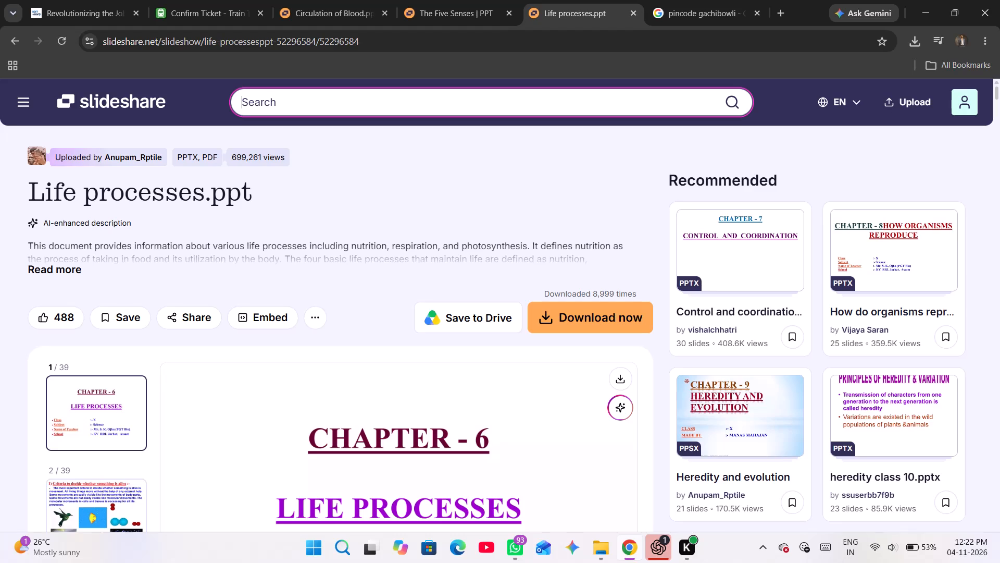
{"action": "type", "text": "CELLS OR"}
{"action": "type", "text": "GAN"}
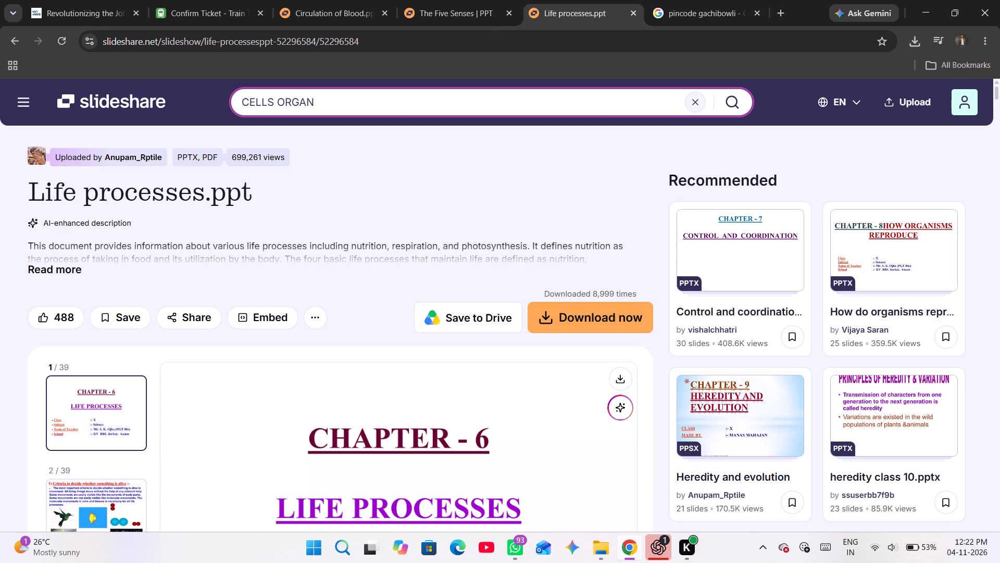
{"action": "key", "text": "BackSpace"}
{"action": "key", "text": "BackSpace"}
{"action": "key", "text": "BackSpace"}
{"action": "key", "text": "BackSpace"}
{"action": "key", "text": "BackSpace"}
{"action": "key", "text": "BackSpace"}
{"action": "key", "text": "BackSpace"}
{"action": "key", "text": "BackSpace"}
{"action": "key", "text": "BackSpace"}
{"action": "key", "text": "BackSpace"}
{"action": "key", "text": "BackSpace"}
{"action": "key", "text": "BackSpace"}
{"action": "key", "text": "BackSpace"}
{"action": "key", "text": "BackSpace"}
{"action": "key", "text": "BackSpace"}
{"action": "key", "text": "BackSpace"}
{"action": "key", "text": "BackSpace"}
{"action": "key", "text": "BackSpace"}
Search Slideshare for "SENSE ORGANS CLASS 9TH".
{"action": "type", "text": "SENSE ORGANS"}
{"action": "key", "text": "space"}
{"action": "type", "text": "CLASS 9TH"}
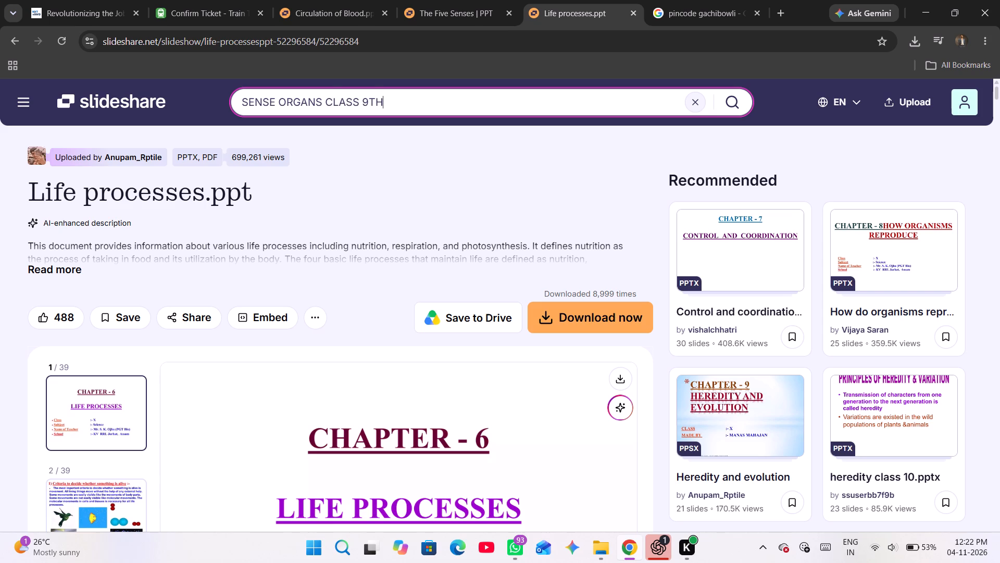
{"action": "key", "text": "Return"}
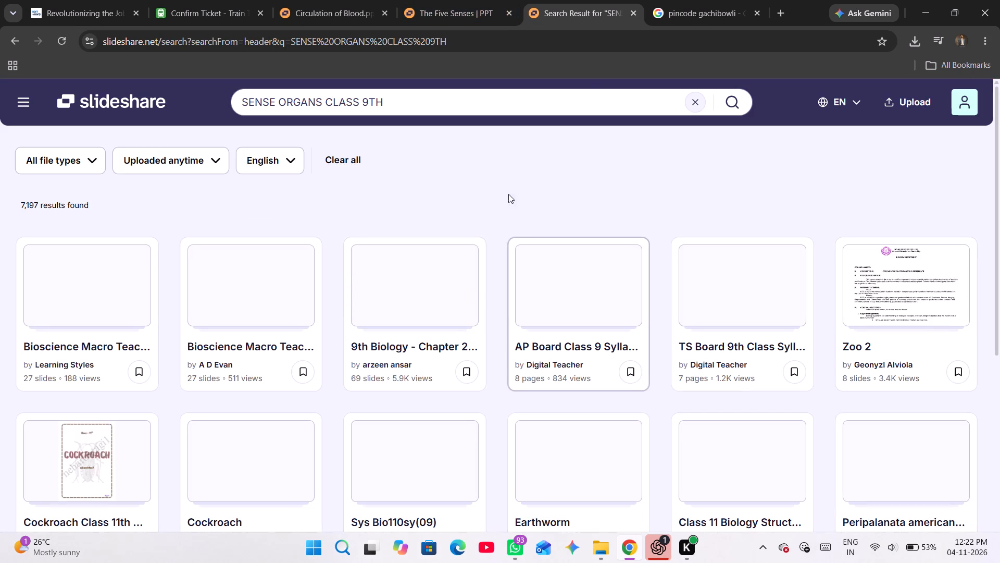
Download The Five Senses presentation from its open Slideshare page as a PDF, and close the PDF viewer.
{"action": "left_click", "coordinate": [422, 0]}
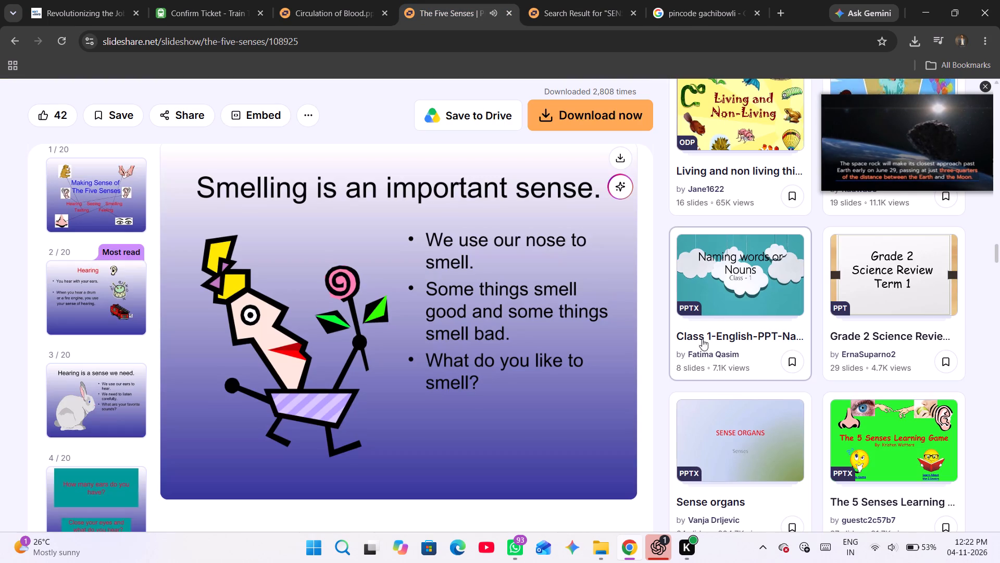
{"action": "scroll", "coordinate": [347, 351], "scroll_direction": "up", "scroll_amount": 15}
{"action": "scroll", "coordinate": [347, 351], "scroll_direction": "up", "scroll_amount": 9}
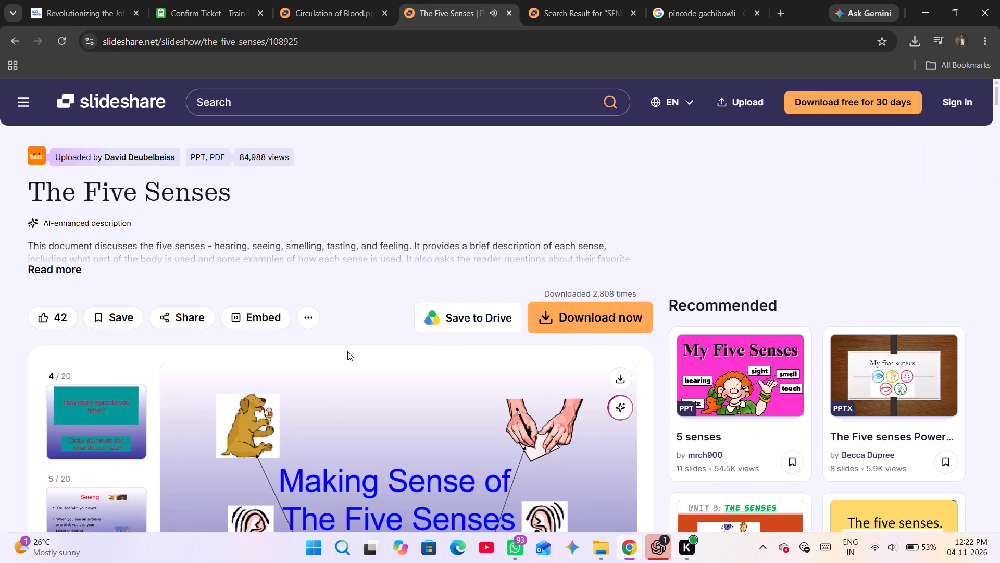
{"action": "scroll", "coordinate": [504, 305], "scroll_direction": "down", "scroll_amount": 1}
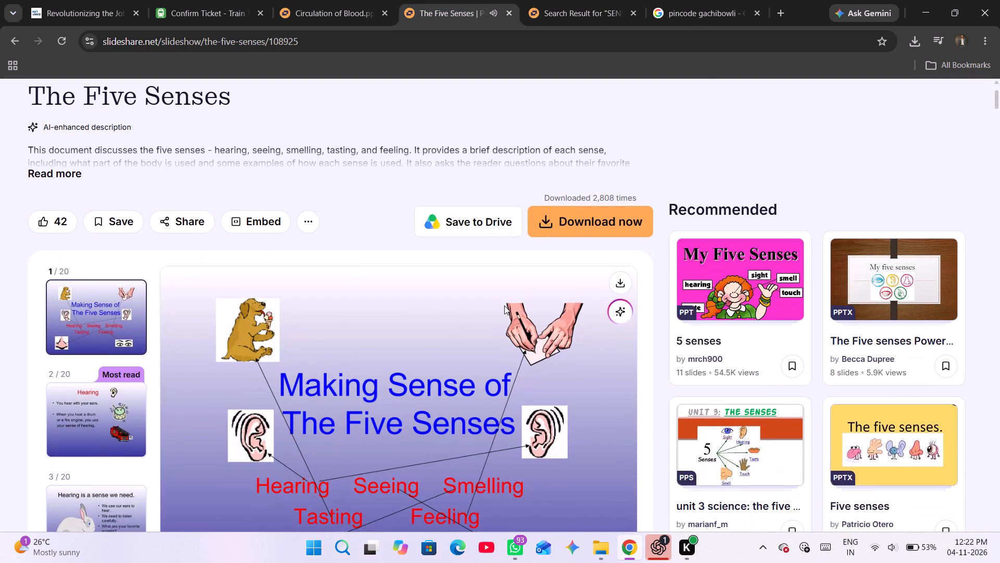
{"action": "scroll", "coordinate": [504, 305], "scroll_direction": "down", "scroll_amount": 1}
{"action": "scroll", "coordinate": [234, 312], "scroll_direction": "down", "scroll_amount": 1}
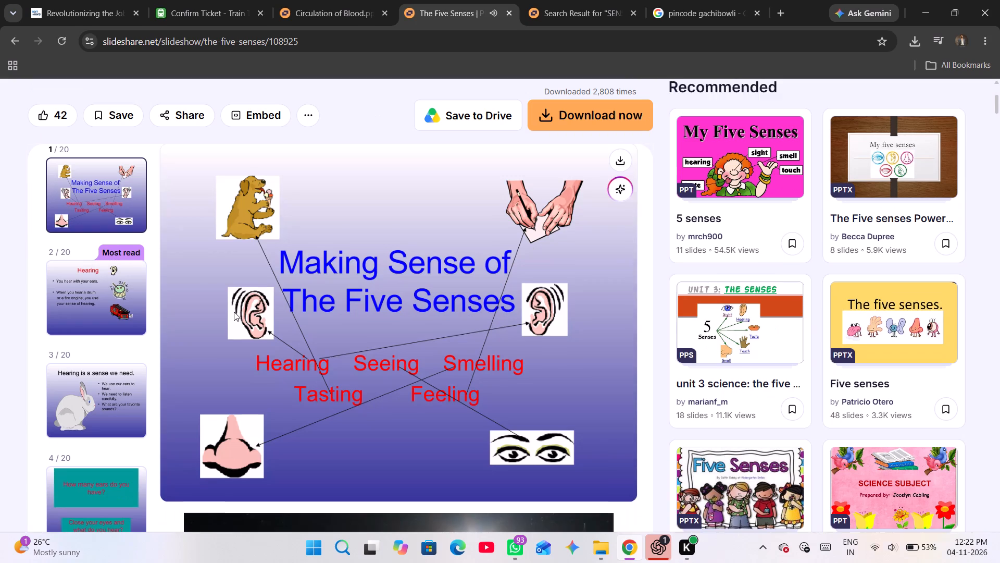
{"action": "scroll", "coordinate": [234, 312], "scroll_direction": "down", "scroll_amount": 1}
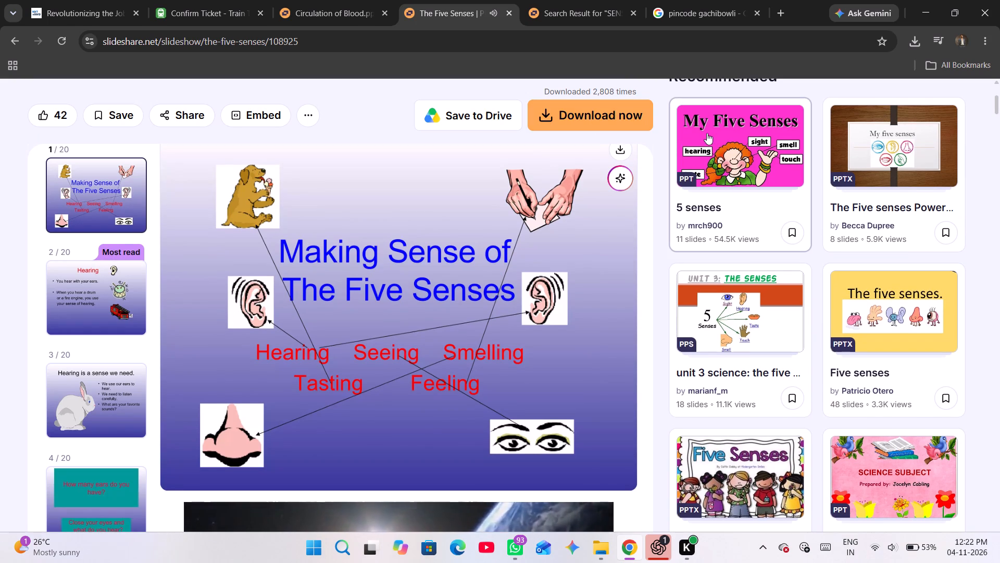
{"action": "left_click", "coordinate": [634, 116]}
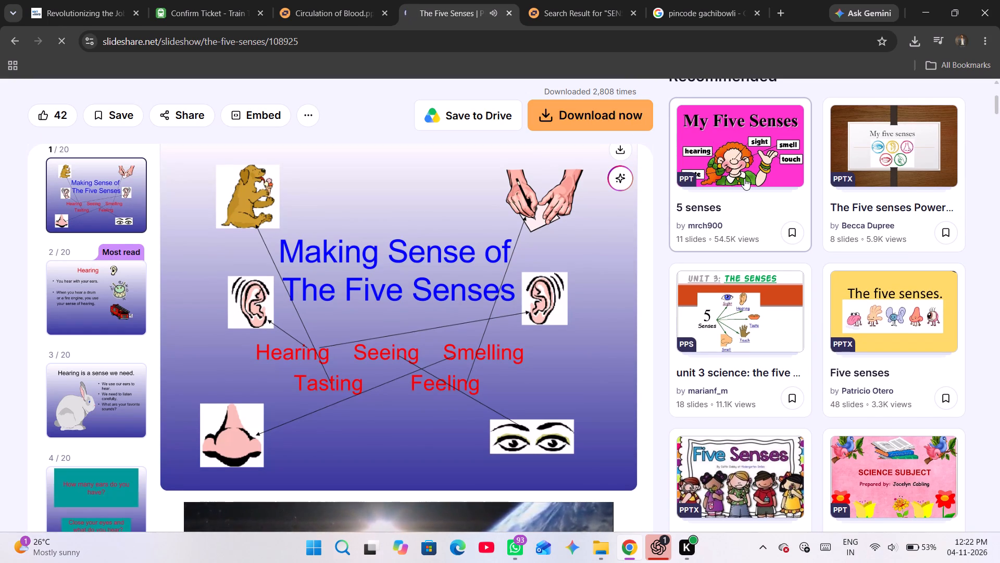
{"action": "scroll", "coordinate": [530, 363], "scroll_direction": "down", "scroll_amount": 2}
{"action": "scroll", "coordinate": [599, 221], "scroll_direction": "up", "scroll_amount": 4}
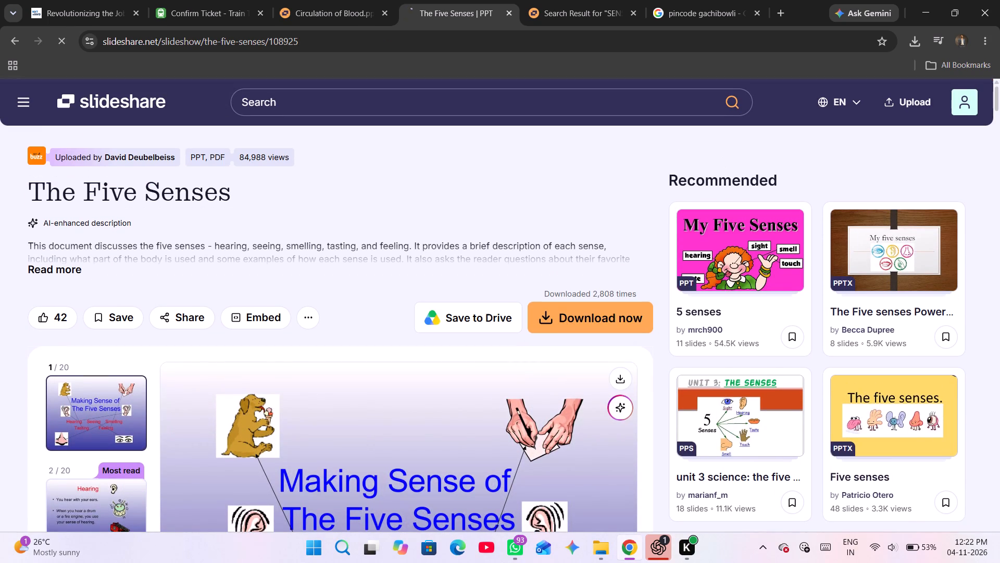
{"action": "left_click", "coordinate": [596, 327]}
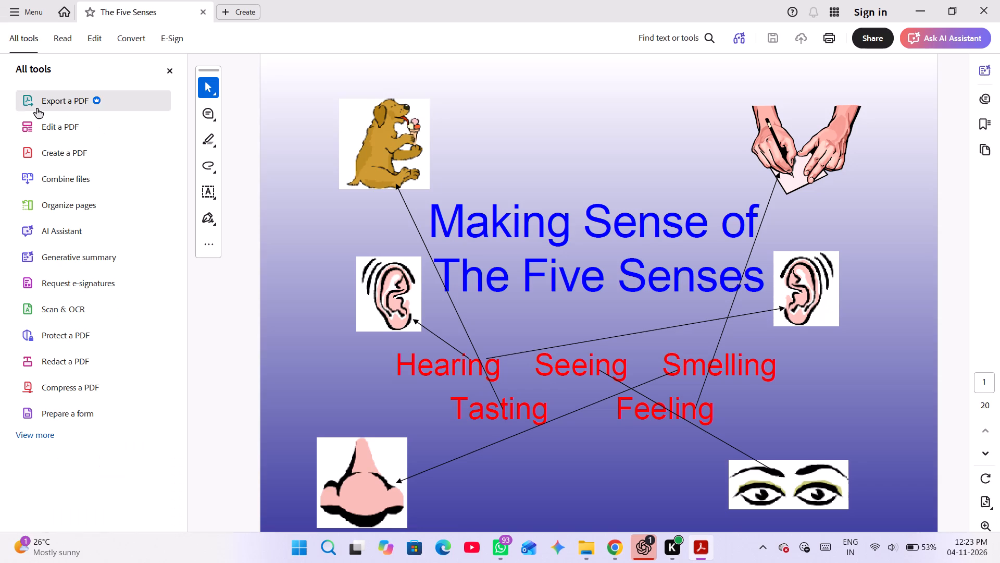
{"action": "left_click", "coordinate": [999, 0]}
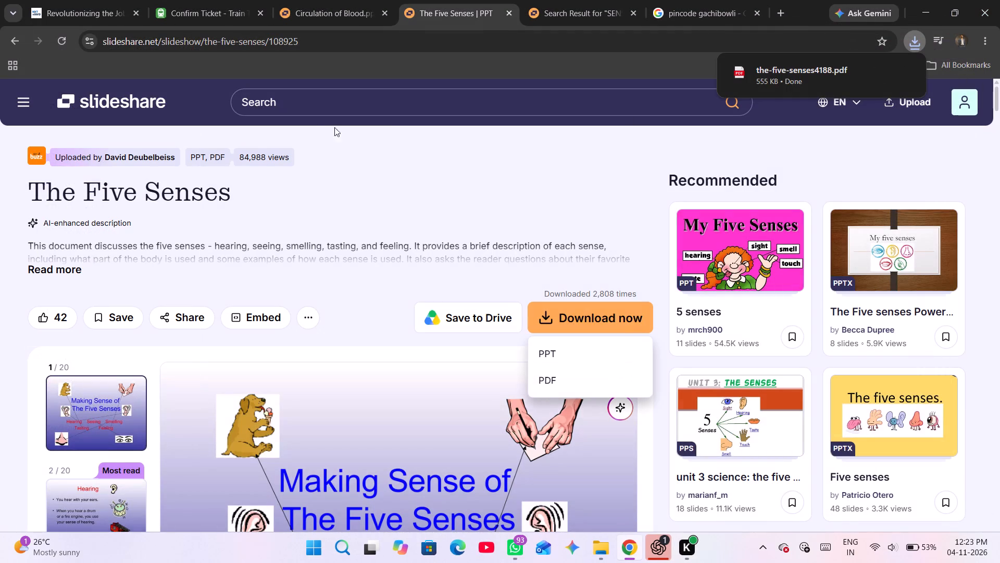
Browse the recommendations beside The Five Senses and open the 11-slide presentation titled The 5 senses.
{"action": "left_click", "coordinate": [16, 42]}
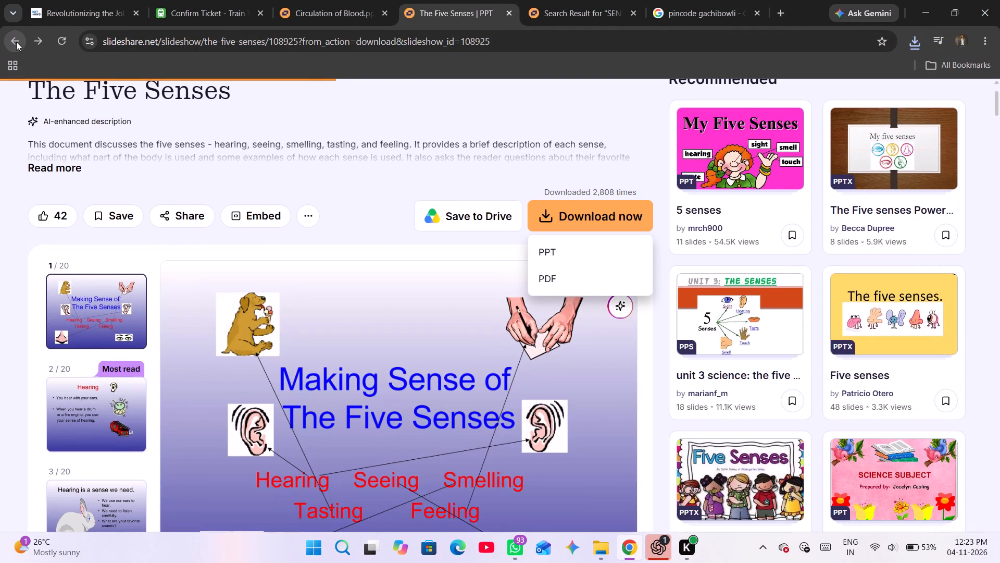
{"action": "scroll", "coordinate": [306, 323], "scroll_direction": "down", "scroll_amount": 1}
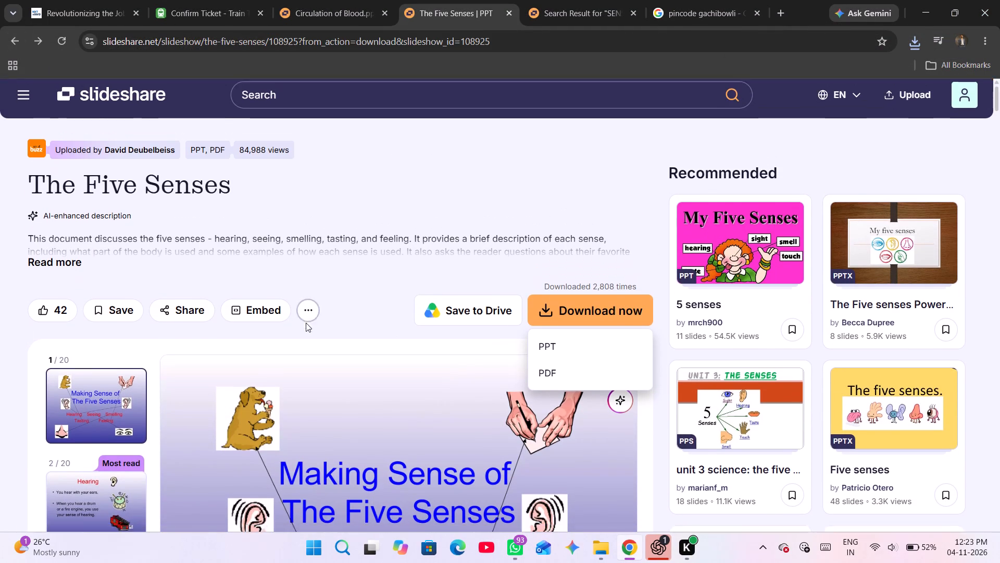
{"action": "scroll", "coordinate": [306, 323], "scroll_direction": "down", "scroll_amount": 2}
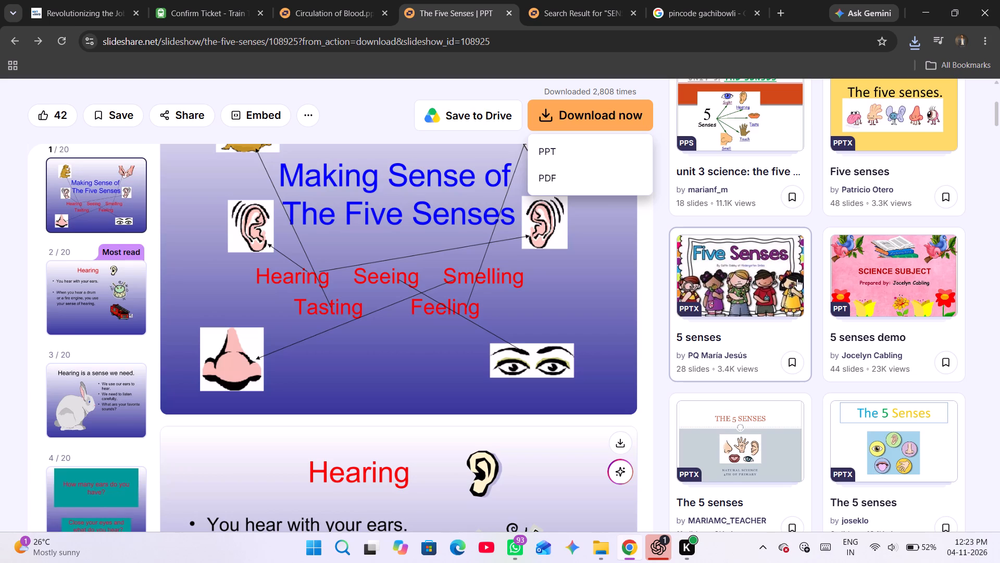
{"action": "scroll", "coordinate": [797, 279], "scroll_direction": "down", "scroll_amount": 1}
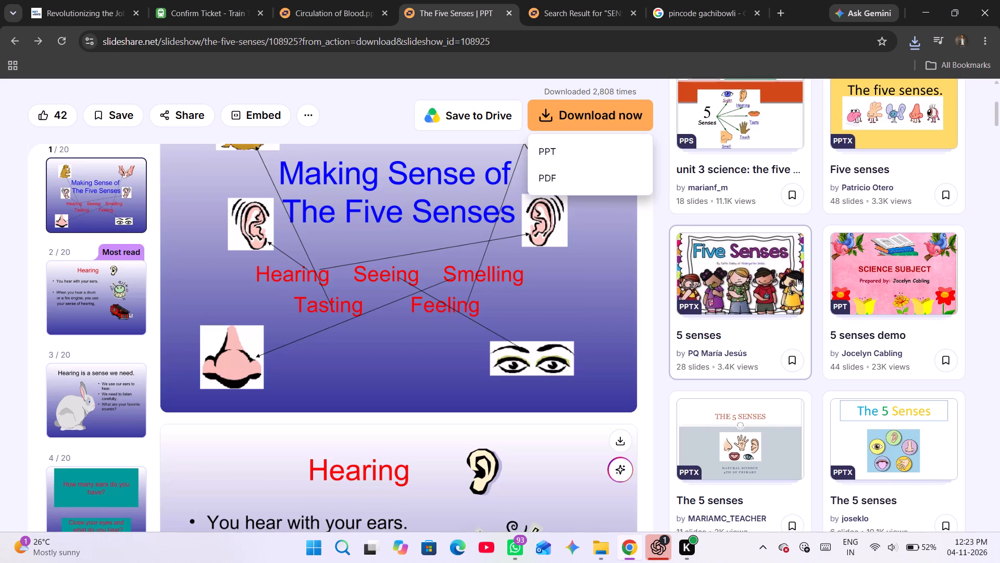
{"action": "scroll", "coordinate": [797, 279], "scroll_direction": "down", "scroll_amount": 1}
{"action": "left_click", "coordinate": [758, 300]}
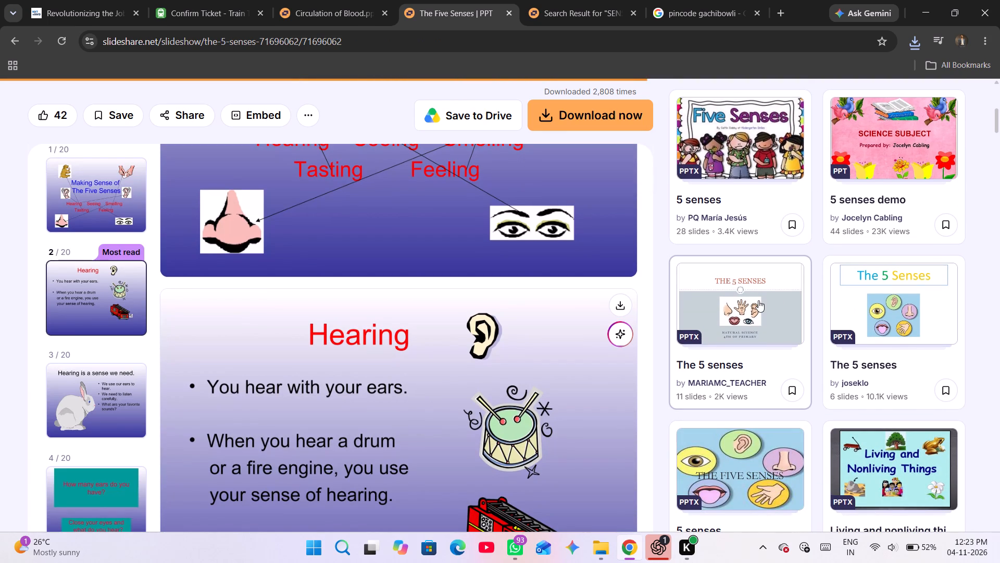
Skim The 5 senses slides from the title through sight, hearing, taste and smell, returning to the title.
{"action": "scroll", "coordinate": [377, 468], "scroll_direction": "down", "scroll_amount": 3}
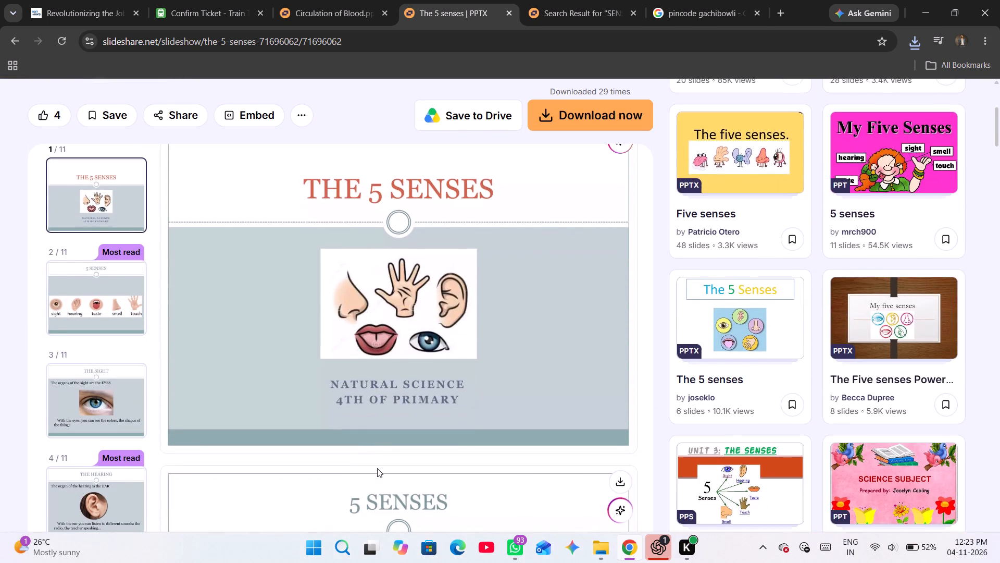
{"action": "scroll", "coordinate": [377, 468], "scroll_direction": "down", "scroll_amount": 10}
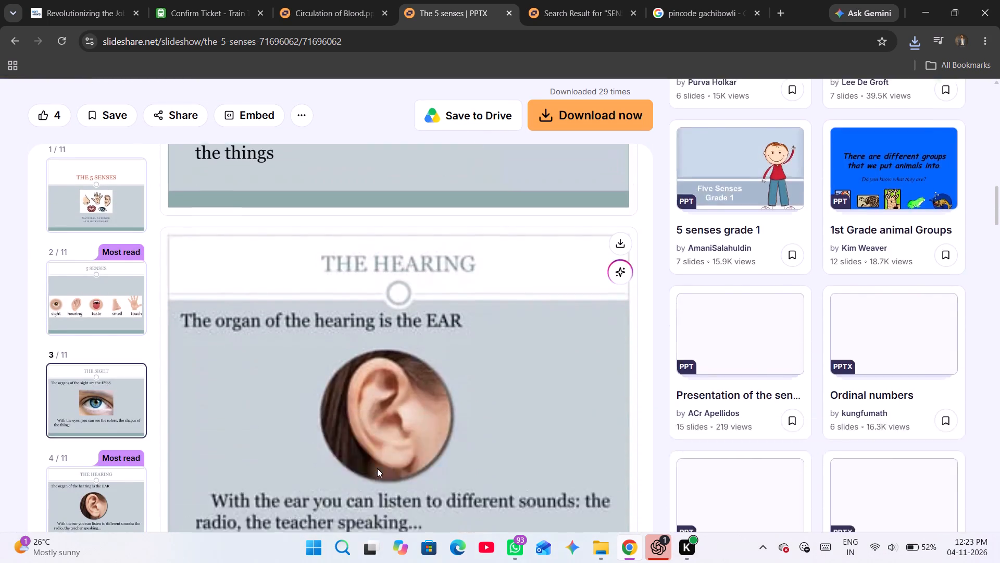
{"action": "scroll", "coordinate": [377, 468], "scroll_direction": "down", "scroll_amount": 7}
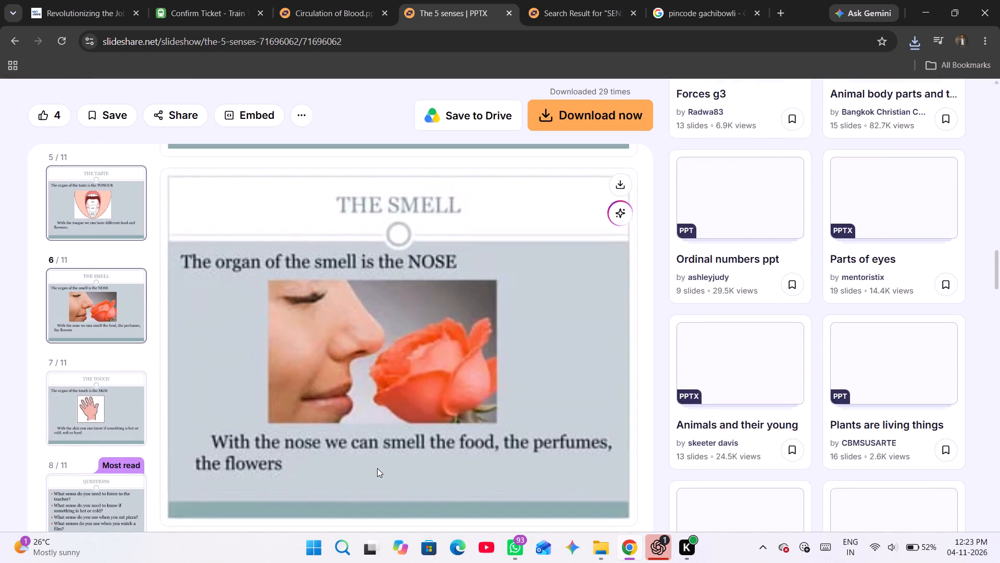
{"action": "scroll", "coordinate": [377, 468], "scroll_direction": "down", "scroll_amount": 1}
{"action": "scroll", "coordinate": [384, 289], "scroll_direction": "up", "scroll_amount": 2}
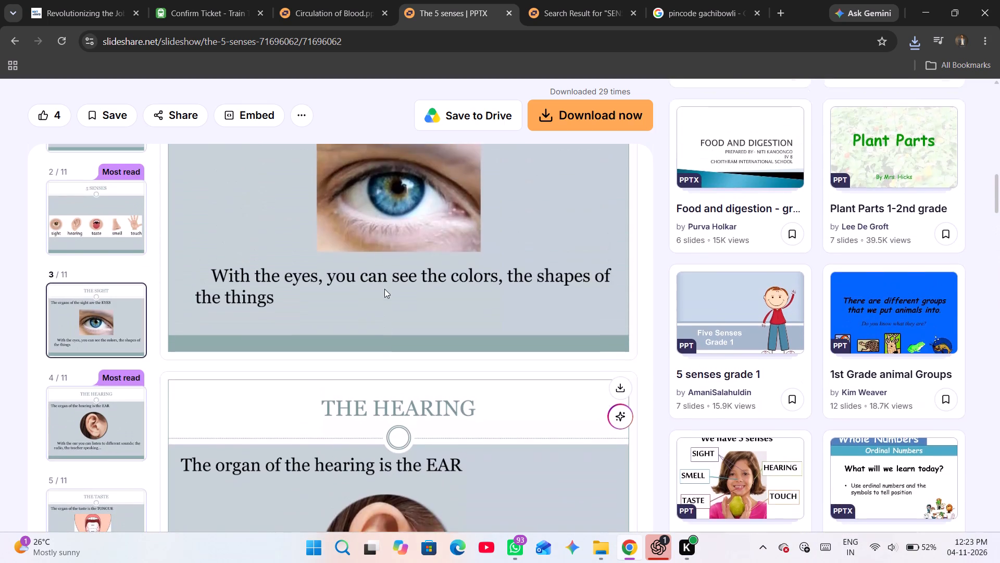
{"action": "scroll", "coordinate": [384, 289], "scroll_direction": "up", "scroll_amount": 7}
{"action": "scroll", "coordinate": [384, 289], "scroll_direction": "down", "scroll_amount": 9}
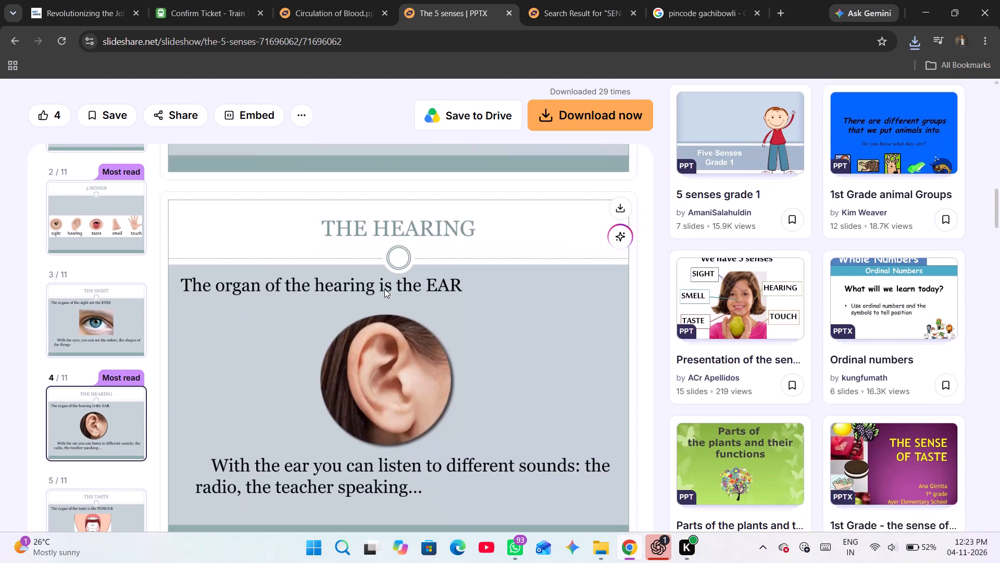
{"action": "scroll", "coordinate": [384, 289], "scroll_direction": "down", "scroll_amount": 1}
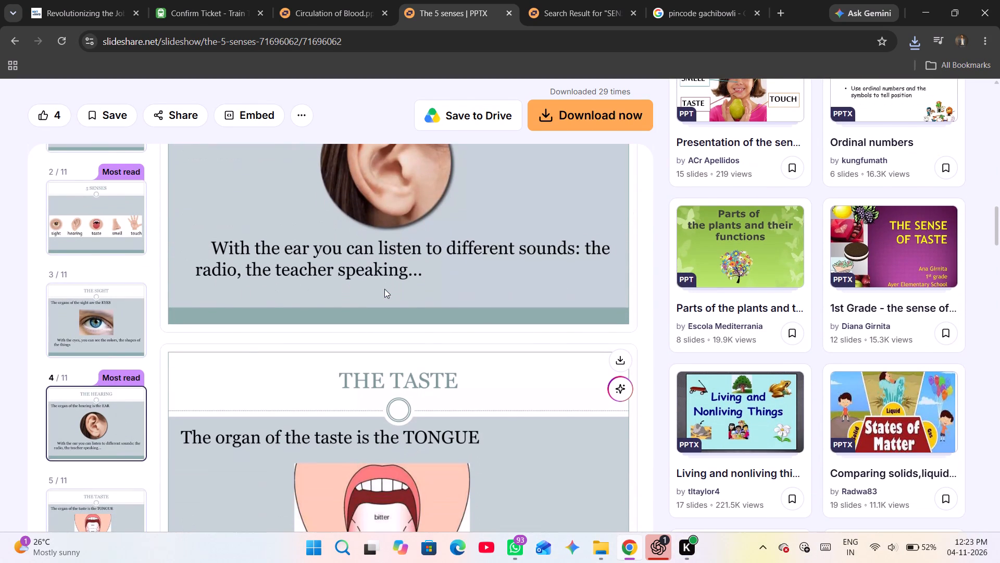
{"action": "scroll", "coordinate": [384, 289], "scroll_direction": "down", "scroll_amount": 1}
{"action": "scroll", "coordinate": [384, 289], "scroll_direction": "up", "scroll_amount": 12}
{"action": "scroll", "coordinate": [384, 289], "scroll_direction": "up", "scroll_amount": 14}
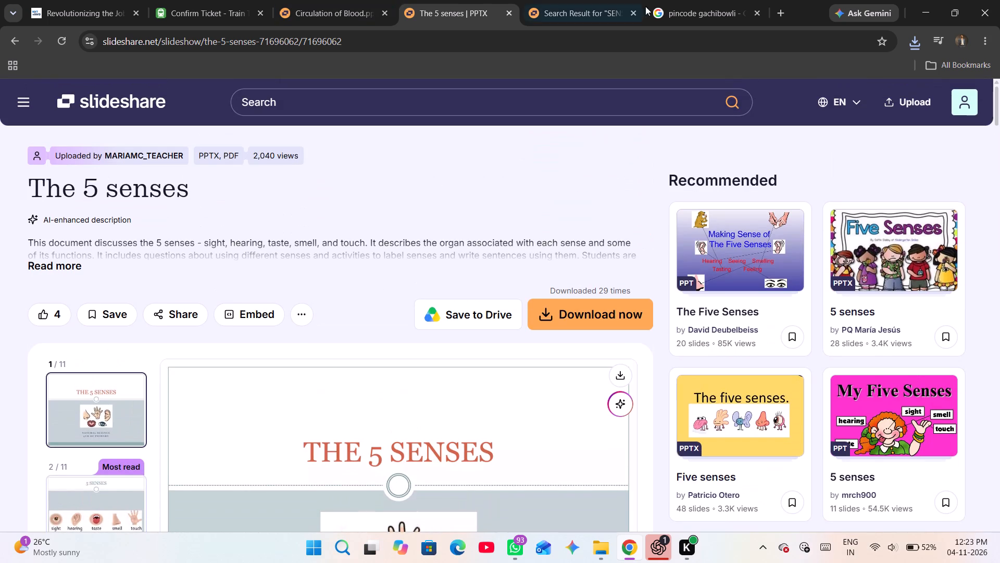
Search Google for "SENSE ORGANS TG CLASS 9TH SSC PPT", replacing the pincode query.
{"action": "left_click", "coordinate": [728, 10]}
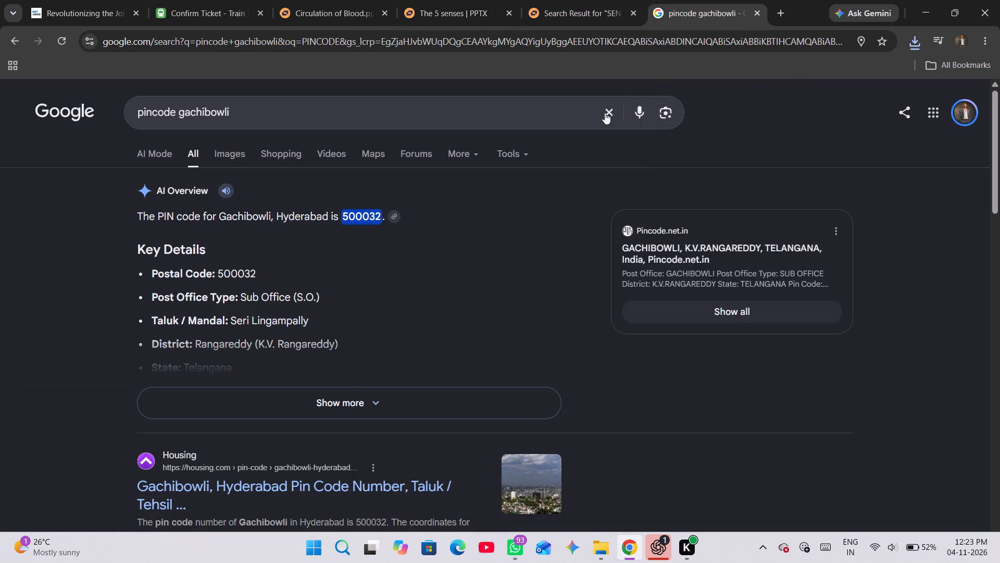
{"action": "left_click", "coordinate": [604, 113]}
{"action": "type", "text": "SE"}
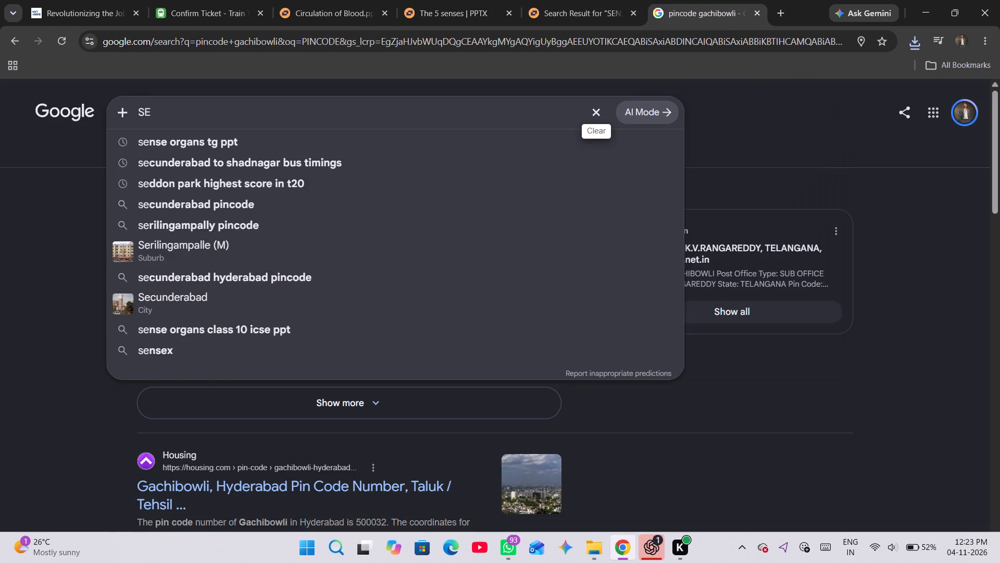
{"action": "type", "text": "NSE ORGANS"}
{"action": "key", "text": "space"}
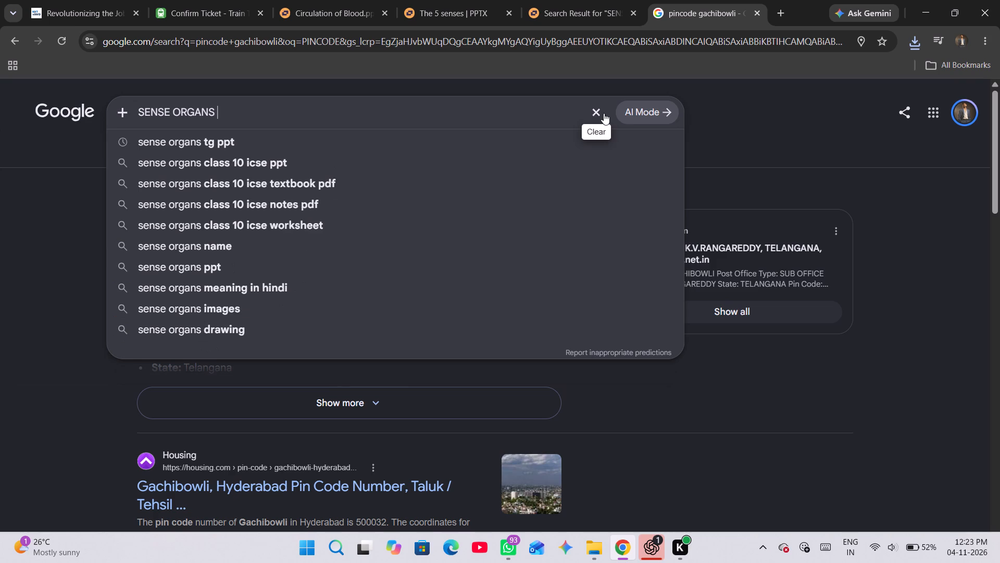
{"action": "type", "text": "TG CLASS 9TH SSC PPT"}
{"action": "key", "text": "Return"}
{"action": "key", "text": "Return"}
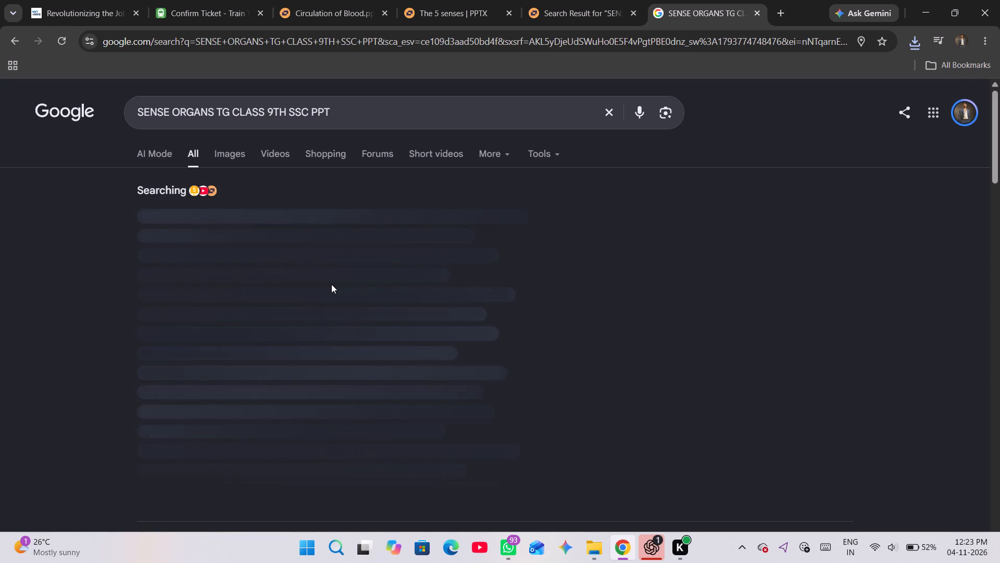
Open the Slideshare result Grade 9 - Sense Organs and download the presentation as a PPT.
{"action": "scroll", "coordinate": [332, 378], "scroll_direction": "down", "scroll_amount": 3}
{"action": "scroll", "coordinate": [332, 378], "scroll_direction": "up", "scroll_amount": 1}
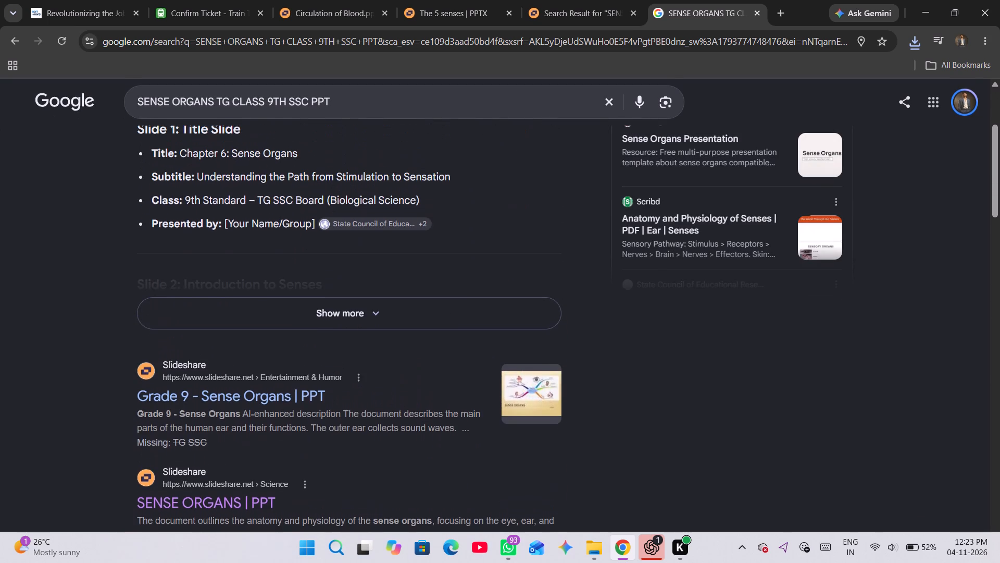
{"action": "scroll", "coordinate": [314, 375], "scroll_direction": "down", "scroll_amount": 2}
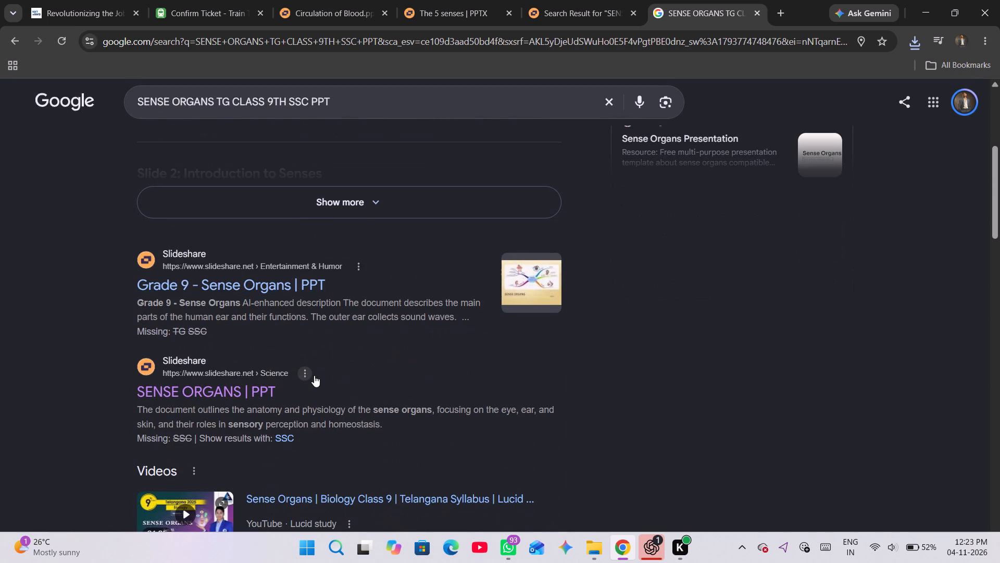
{"action": "left_click", "coordinate": [285, 283]}
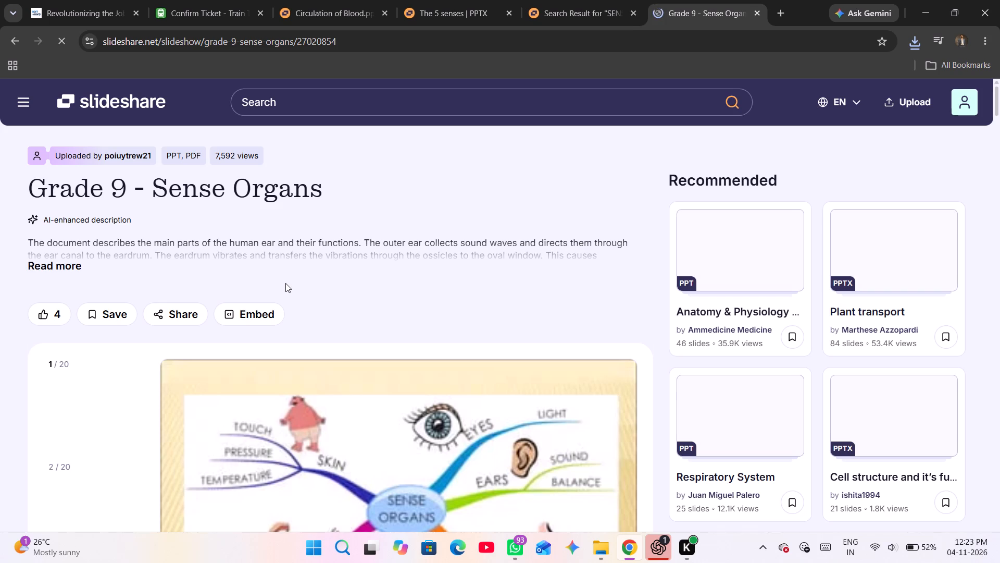
{"action": "scroll", "coordinate": [285, 283], "scroll_direction": "down", "scroll_amount": 5}
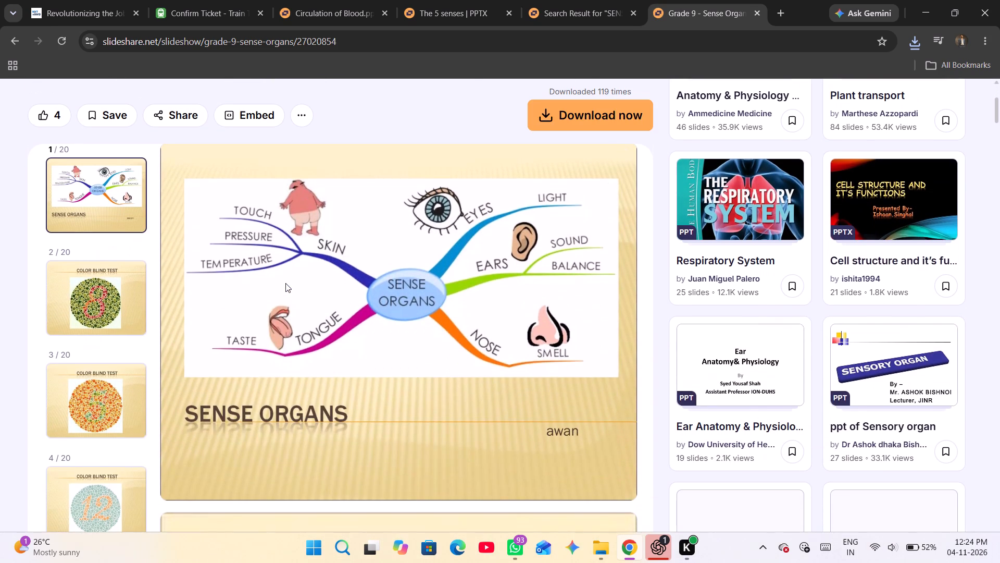
{"action": "left_click", "coordinate": [619, 101]}
{"action": "left_click", "coordinate": [617, 105]}
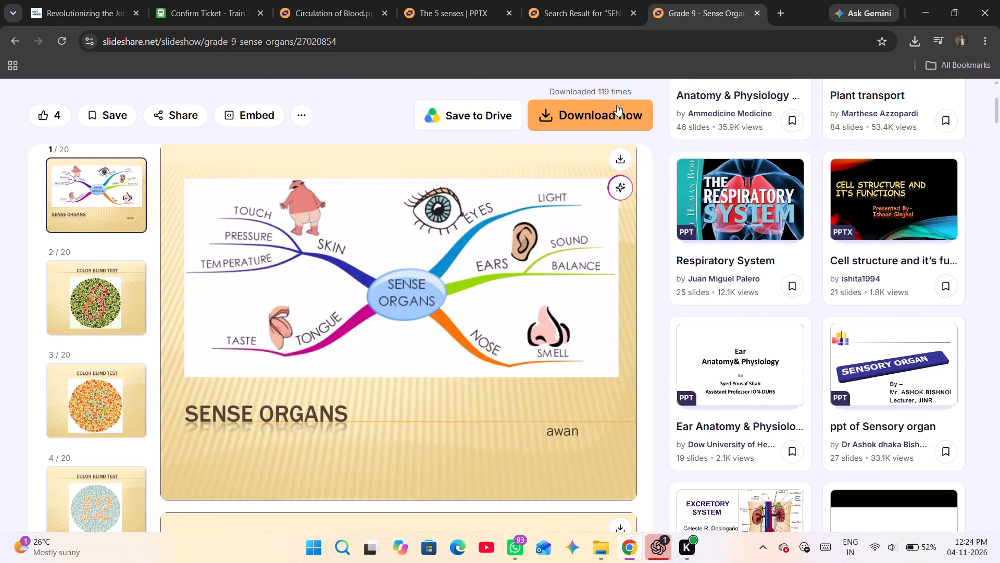
{"action": "left_click", "coordinate": [588, 144]}
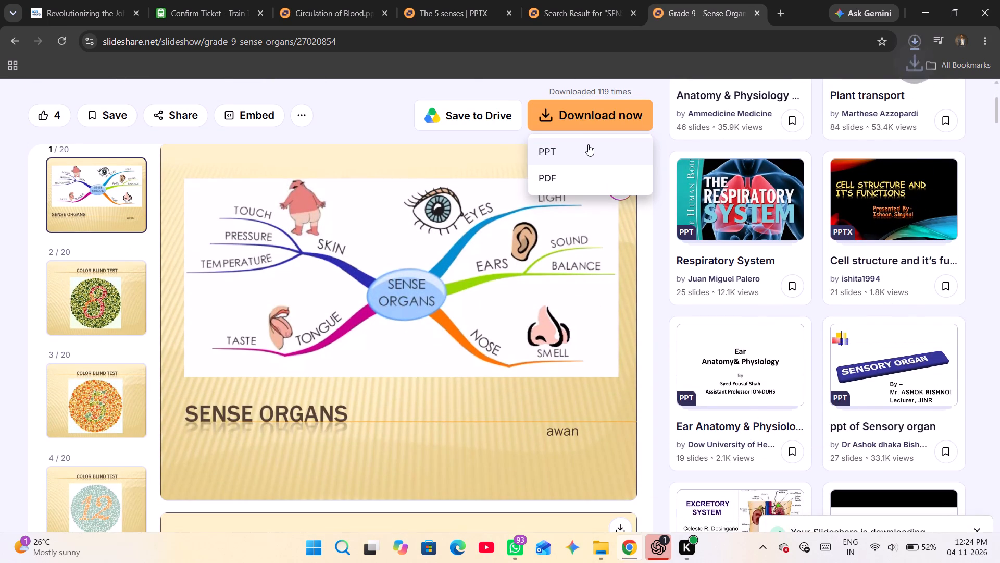
Open the recommended 25-slide Respiratory System presentation and skim its slide thumbnails from the respiratory organs to the trachea.
{"action": "left_click", "coordinate": [764, 201]}
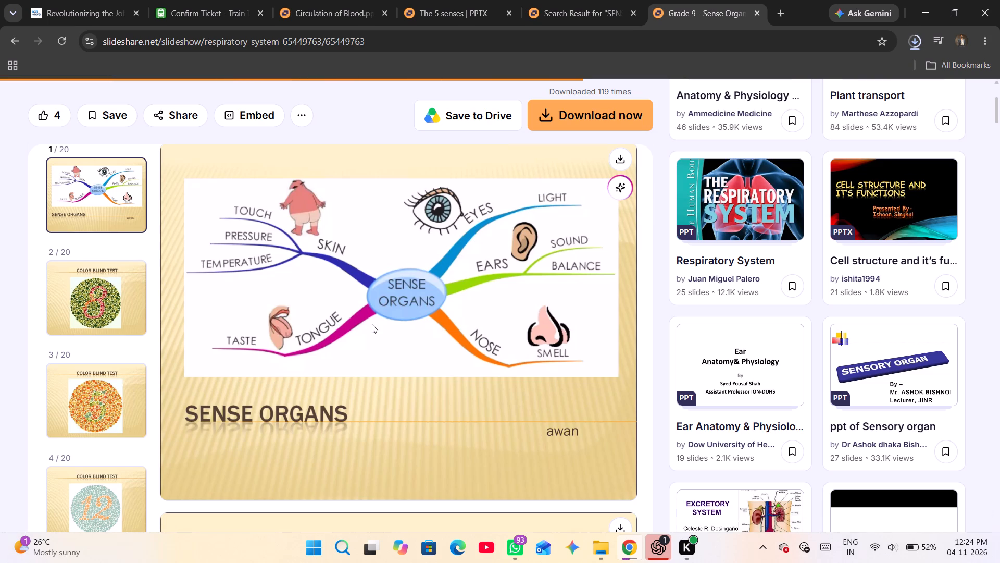
{"action": "scroll", "coordinate": [115, 458], "scroll_direction": "down", "scroll_amount": 1}
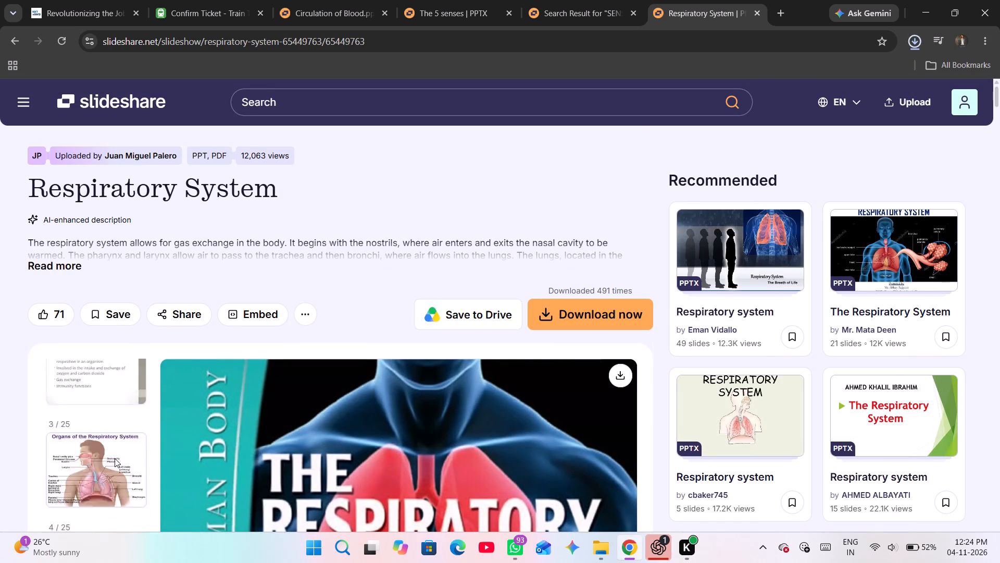
{"action": "scroll", "coordinate": [115, 458], "scroll_direction": "down", "scroll_amount": 2}
{"action": "scroll", "coordinate": [276, 243], "scroll_direction": "down", "scroll_amount": 2}
{"action": "scroll", "coordinate": [78, 351], "scroll_direction": "down", "scroll_amount": 2}
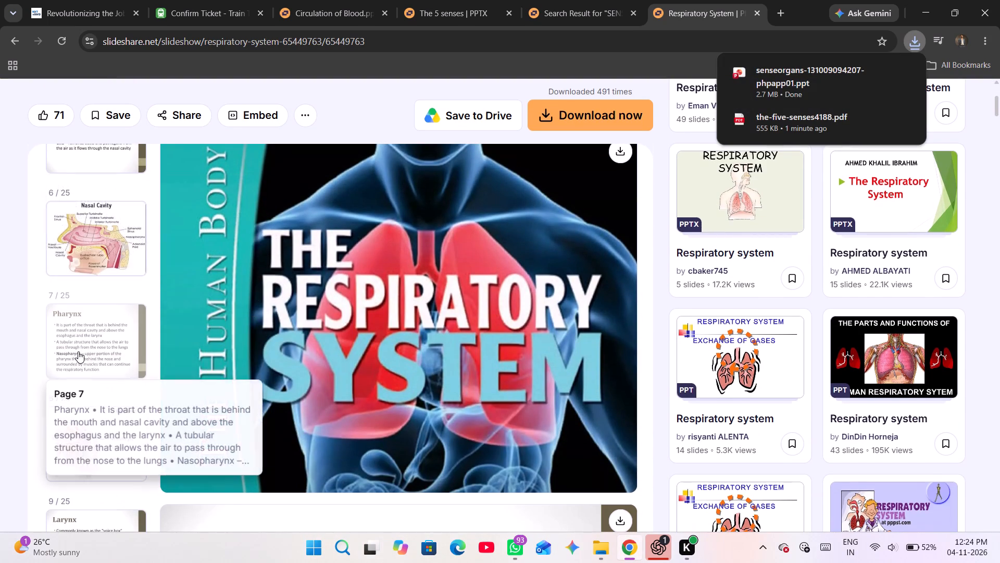
{"action": "scroll", "coordinate": [114, 277], "scroll_direction": "down", "scroll_amount": 4}
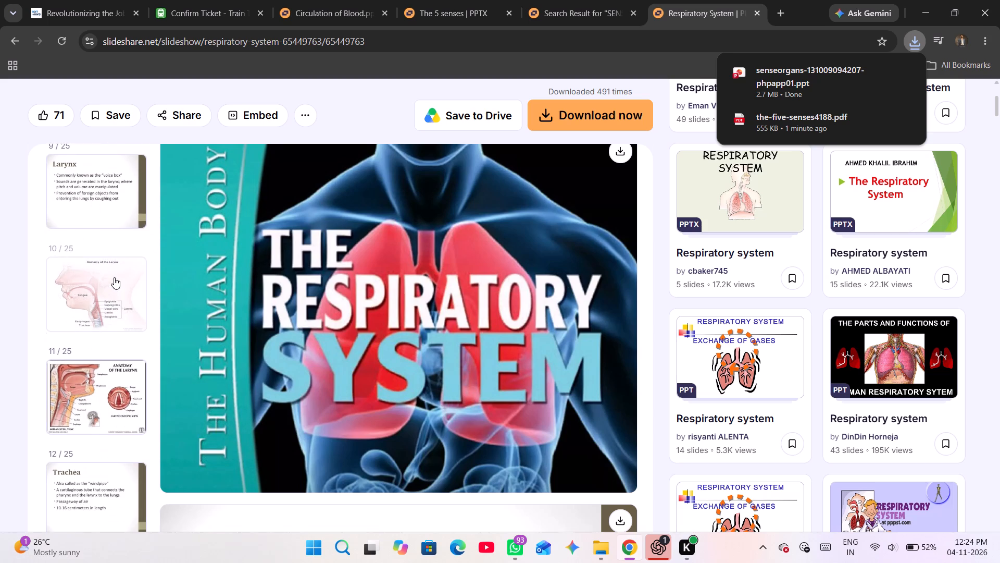
{"action": "scroll", "coordinate": [114, 277], "scroll_direction": "down", "scroll_amount": 2}
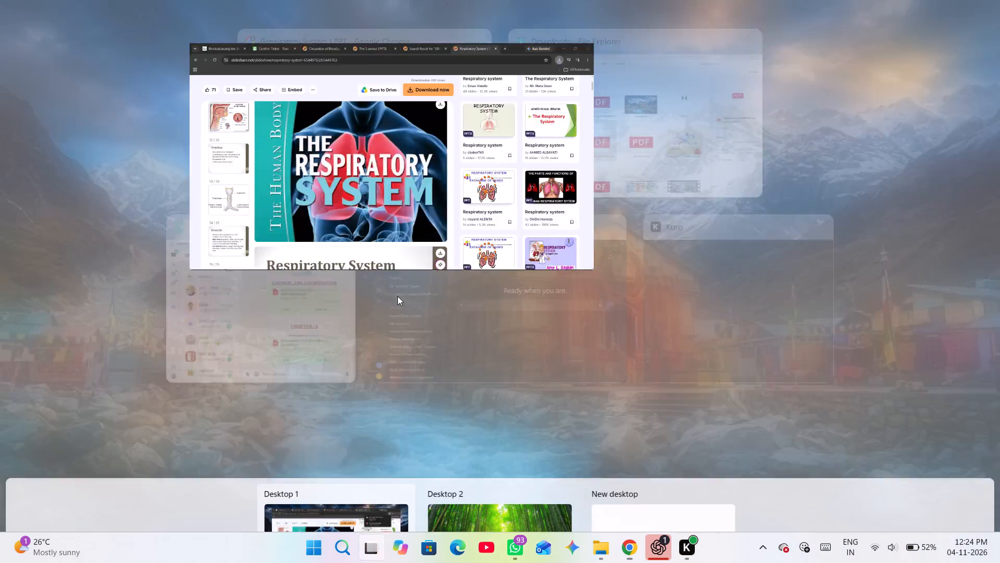
{"action": "left_click", "coordinate": [879, 69]}
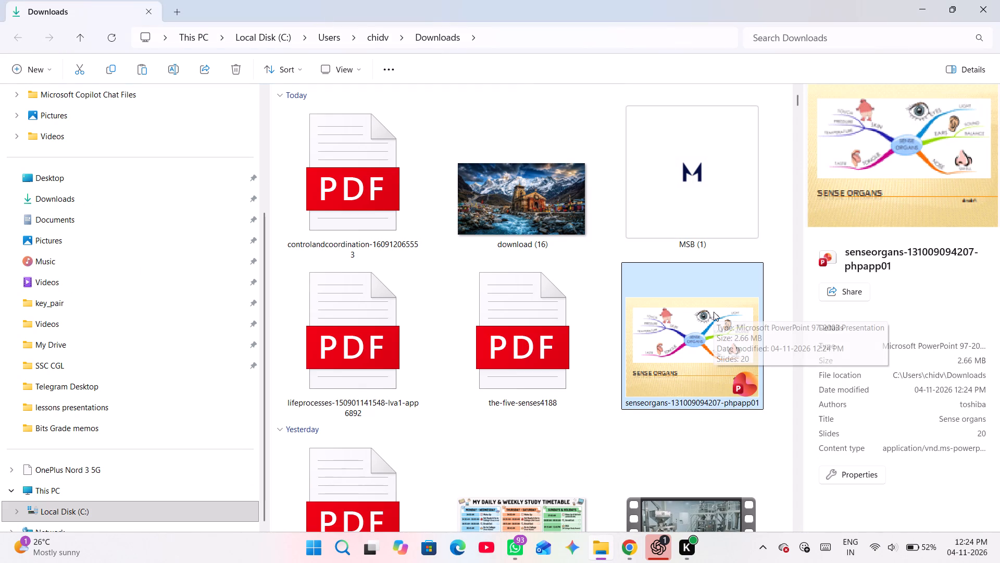
{"action": "key", "text": "ctrl+c"}
{"action": "key", "text": "ctrl+c"}
{"action": "key", "text": "ctrl+c"}
{"action": "key", "text": "ctrl+c"}
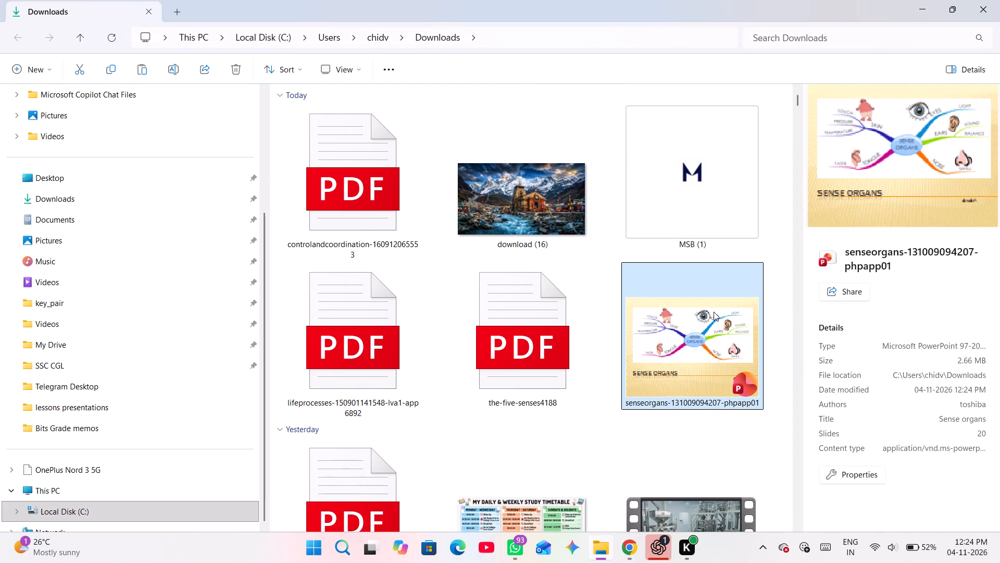
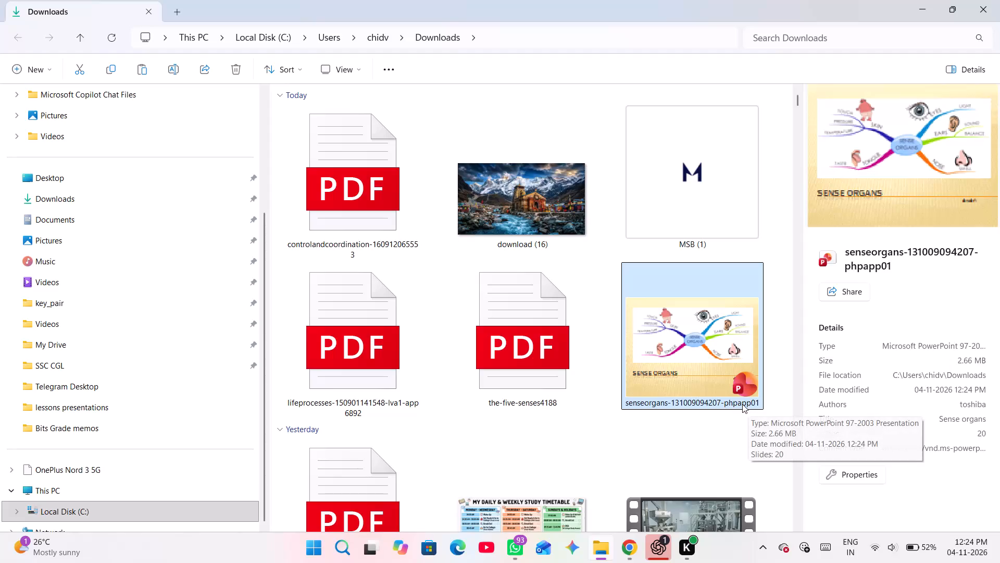
Switch to Chrome, return to the Grade 9 - Sense Organs presentation and download it as a PDF.
{"action": "left_click", "coordinate": [728, 161]}
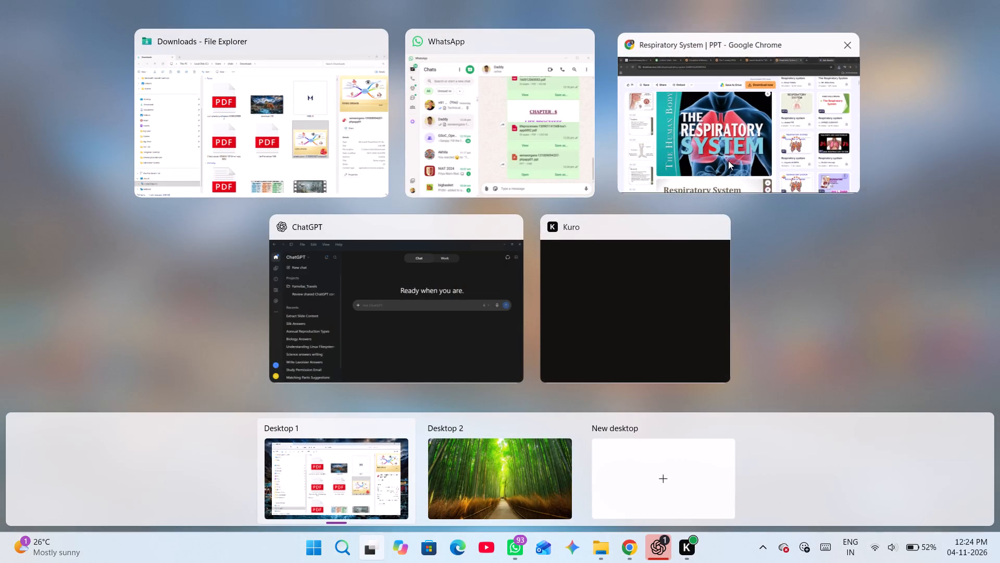
{"action": "left_click", "coordinate": [18, 43]}
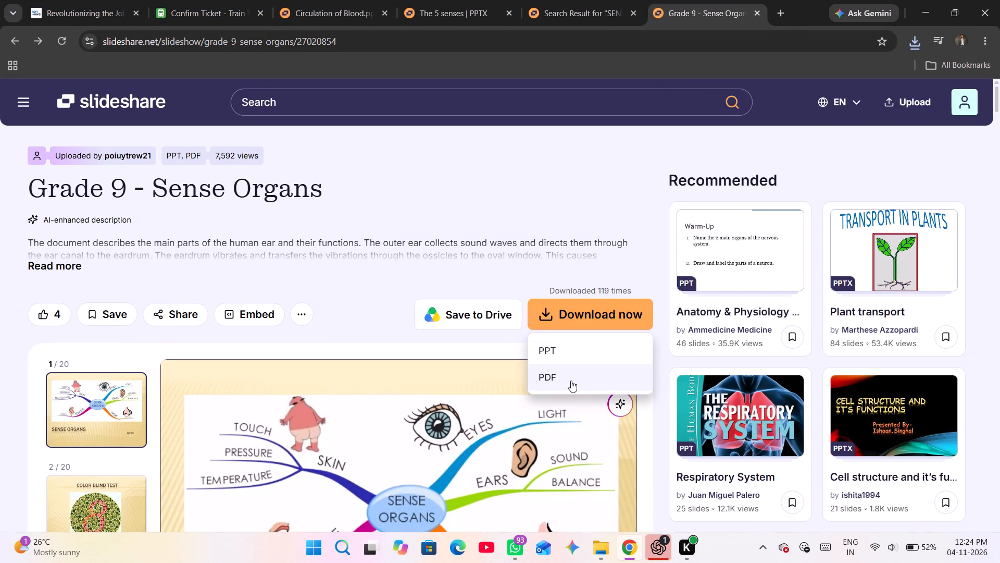
{"action": "left_click", "coordinate": [571, 381]}
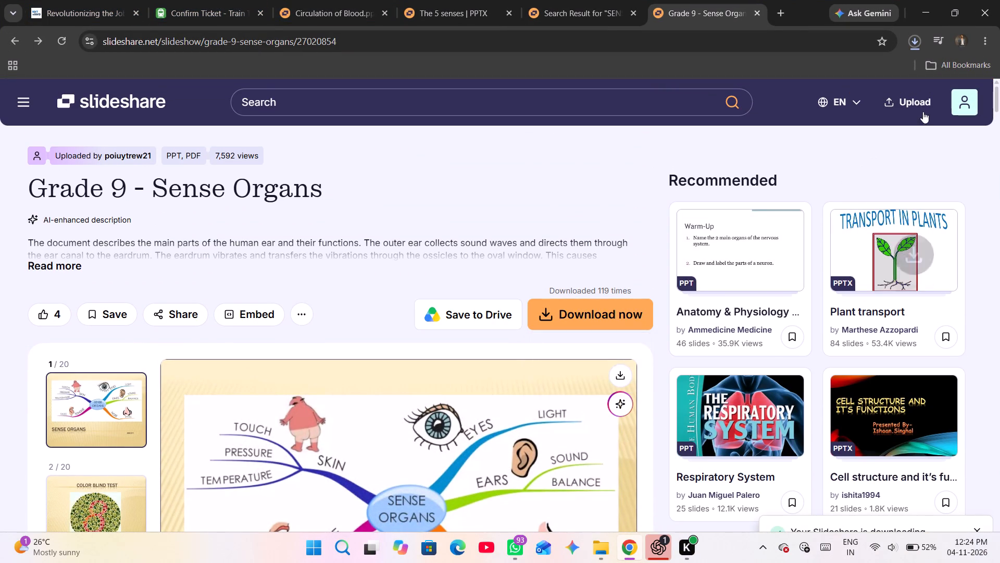
{"action": "left_click", "coordinate": [916, 38]}
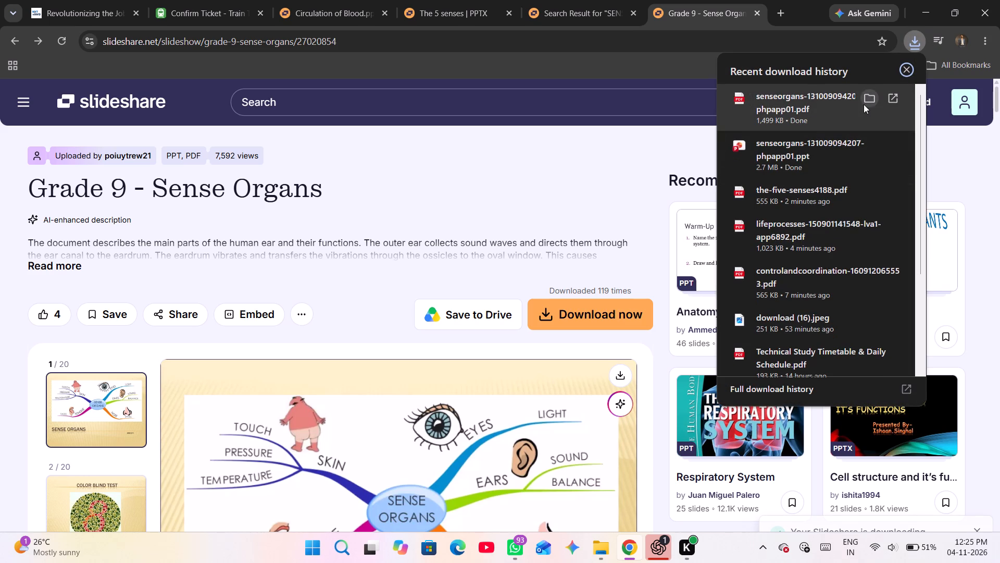
{"action": "left_click", "coordinate": [977, 0]}
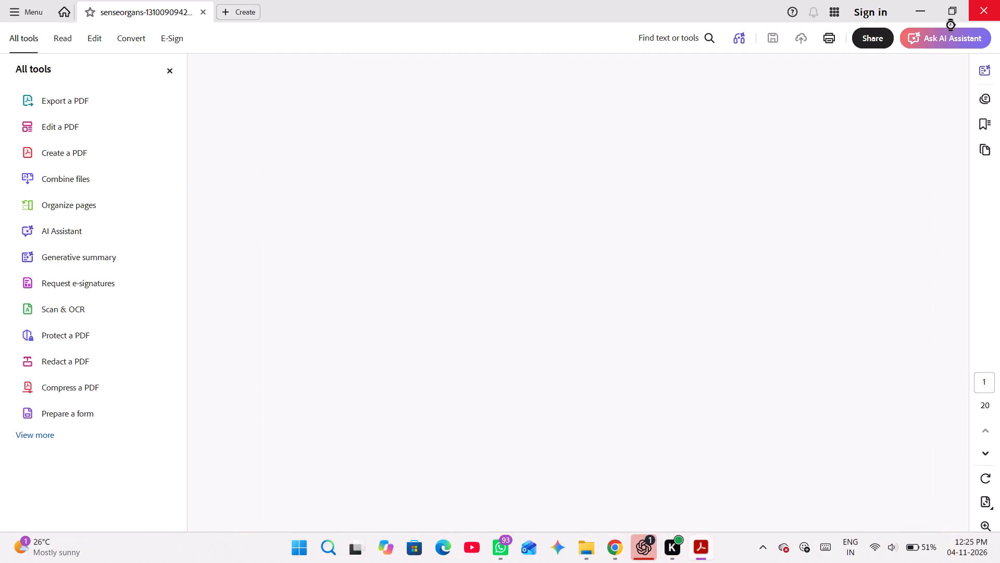
{"action": "left_click", "coordinate": [910, 40]}
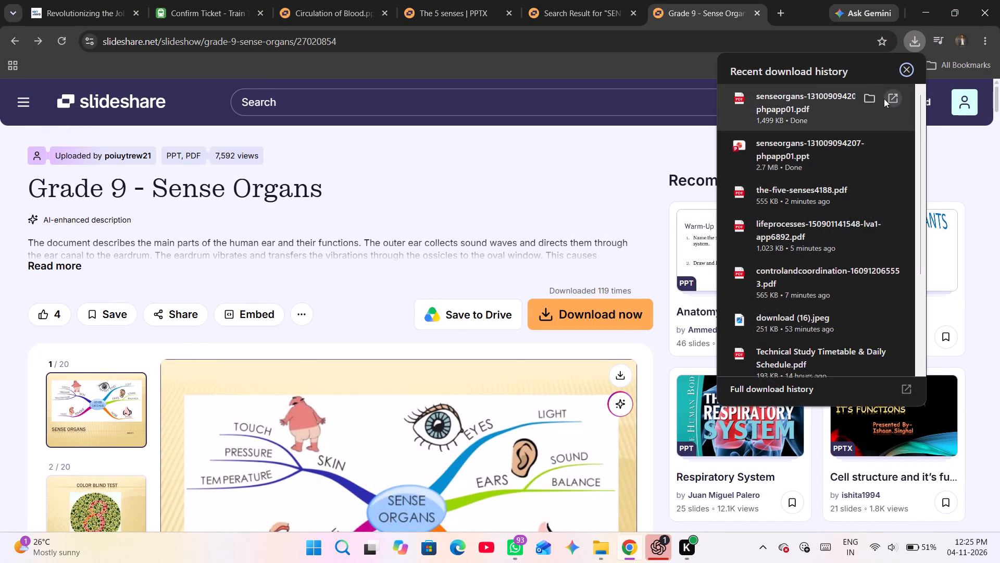
{"action": "left_click", "coordinate": [870, 100]}
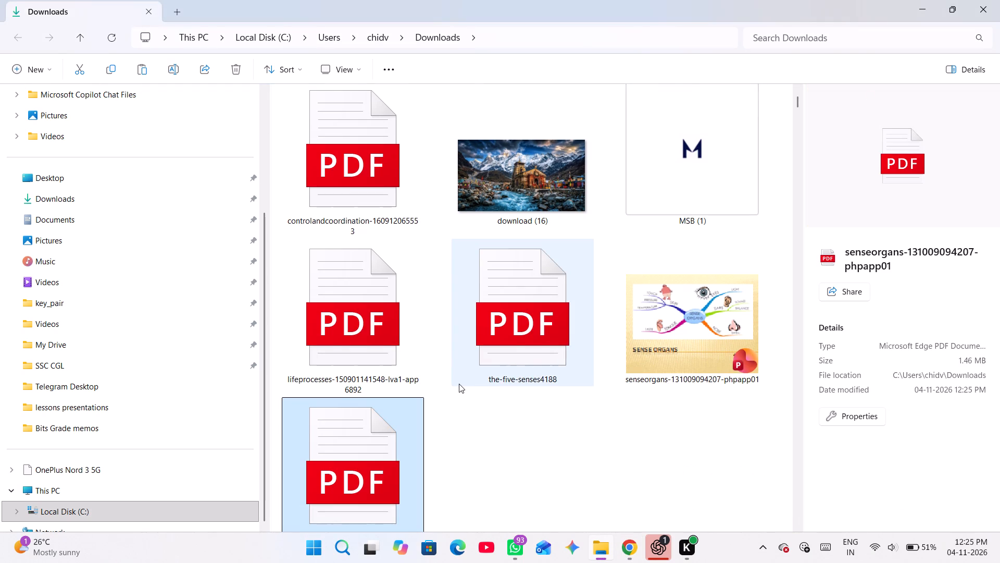
{"action": "key", "text": "ctrl+c"}
{"action": "key", "text": "ctrl+c"}
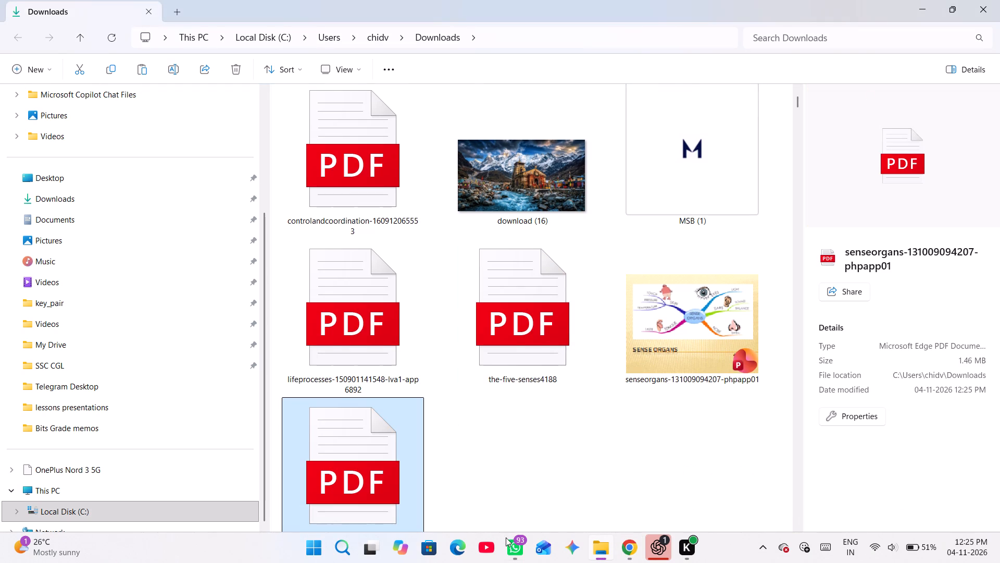
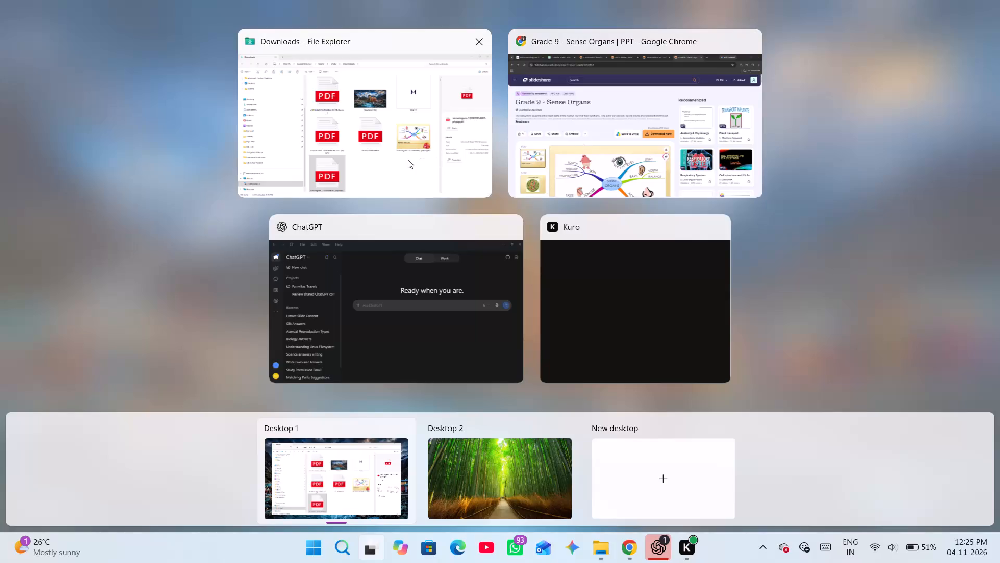
{"action": "scroll", "coordinate": [408, 160], "scroll_direction": "up", "scroll_amount": 1}
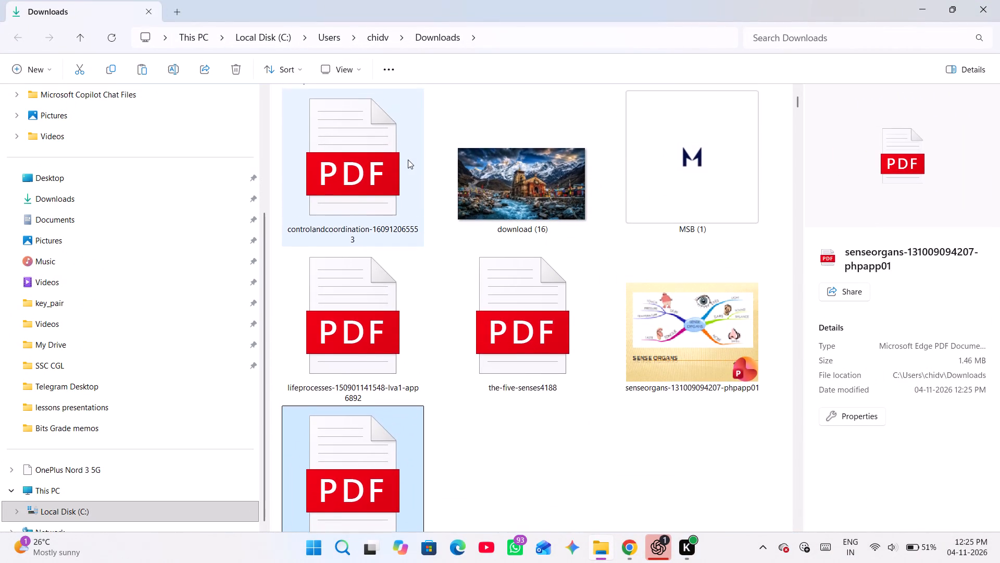
{"action": "scroll", "coordinate": [408, 160], "scroll_direction": "up", "scroll_amount": 1}
{"action": "scroll", "coordinate": [408, 160], "scroll_direction": "down", "scroll_amount": 2}
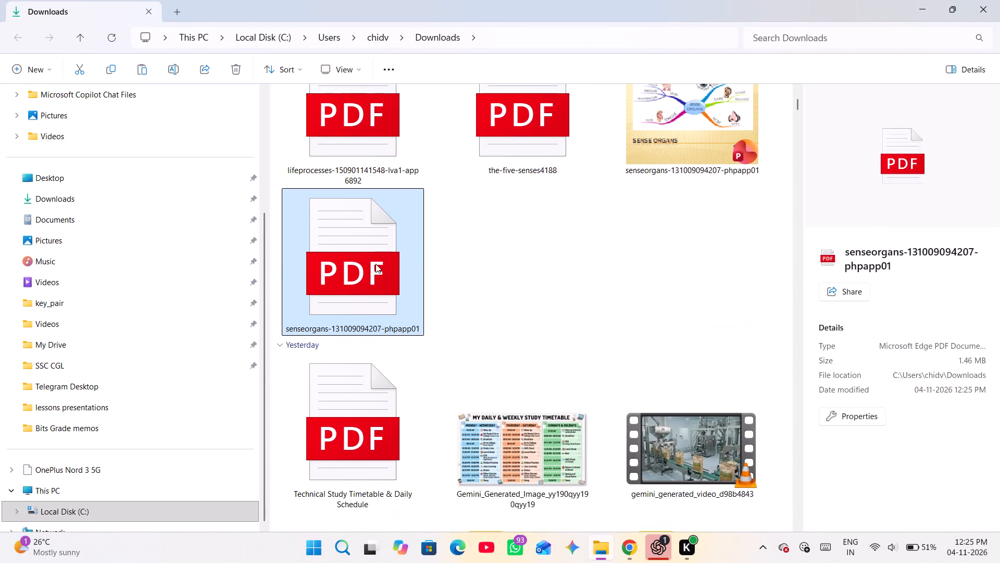
{"action": "left_click", "coordinate": [376, 264]}
{"action": "key", "text": "ctrl+c"}
{"action": "key", "text": "ctrl+c"}
{"action": "key", "text": "ctrl+c"}
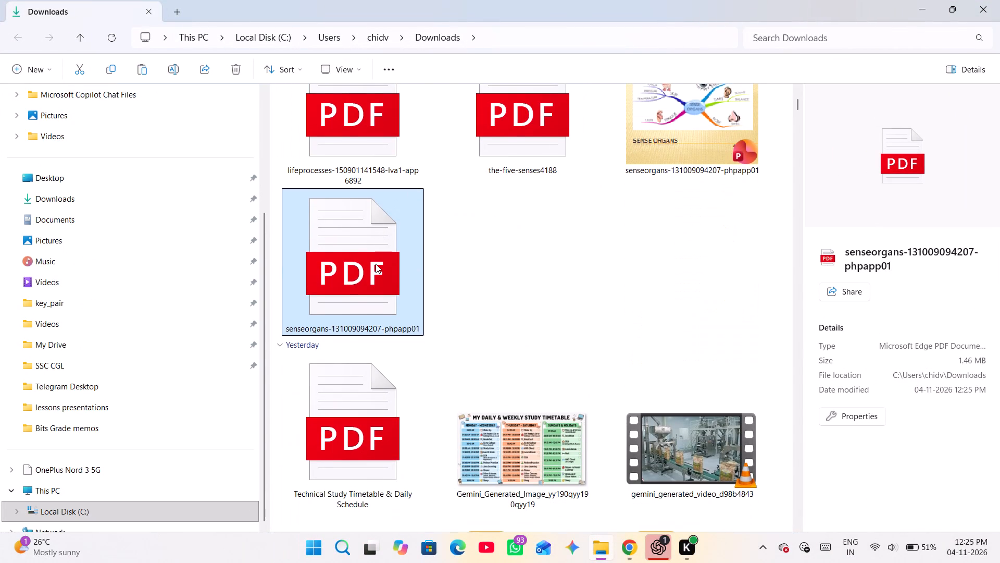
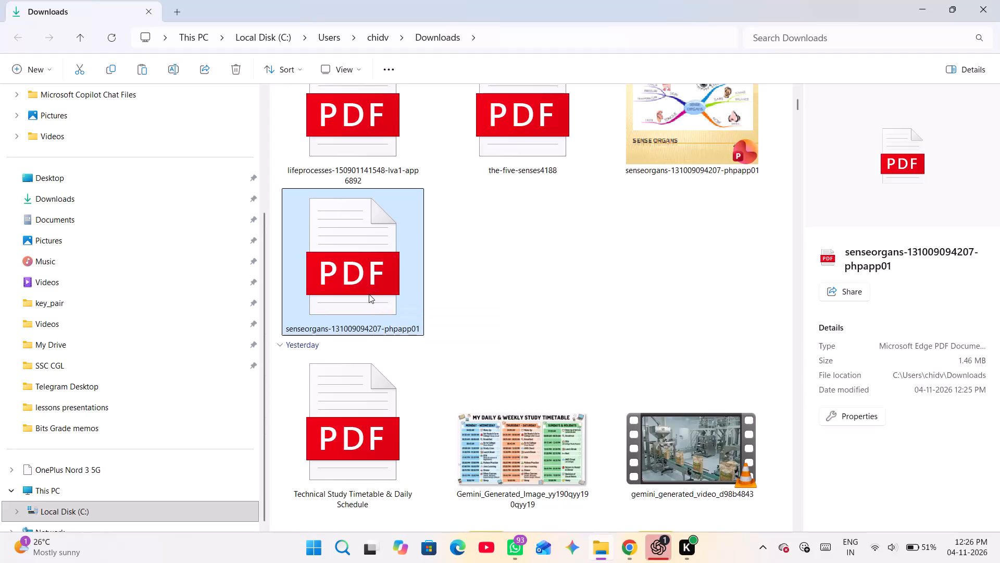
Close the sense organs PDF and open the-five-senses4188 PDF from the Downloads folder to view it.
{"action": "left_click", "coordinate": [999, 0]}
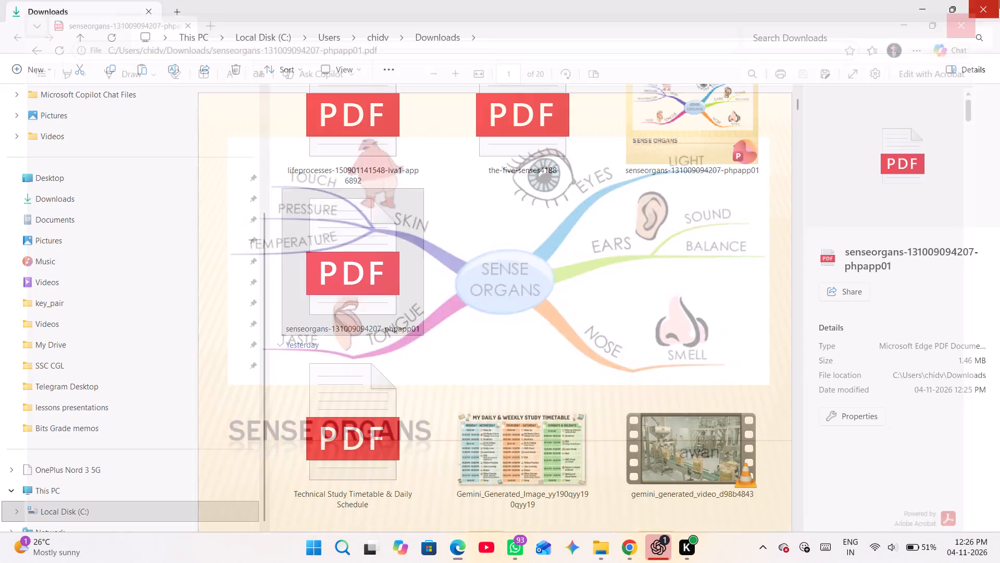
{"action": "double_click", "coordinate": [514, 120]}
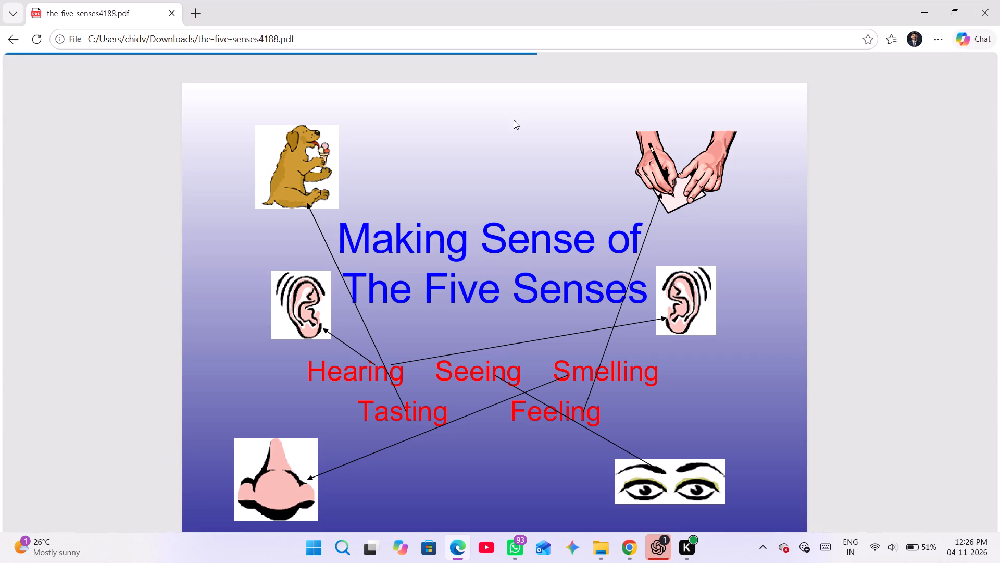
Close the open the-five-senses4188 PDF in Edge and copy that file in the Downloads folder.
{"action": "left_click", "coordinate": [999, 0]}
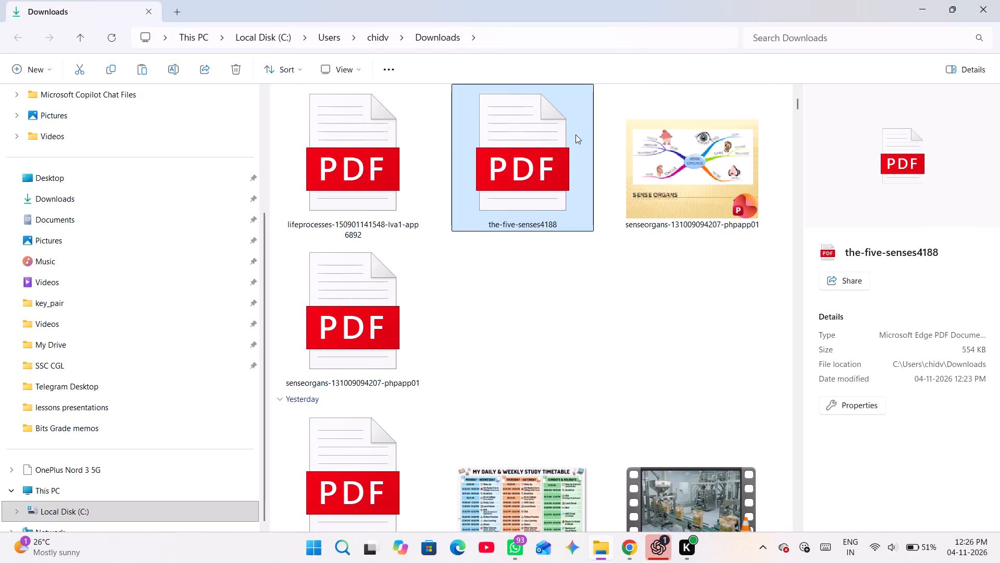
{"action": "key", "text": "ctrl+c"}
{"action": "key", "text": "ctrl+c"}
{"action": "key", "text": "ctrl+c"}
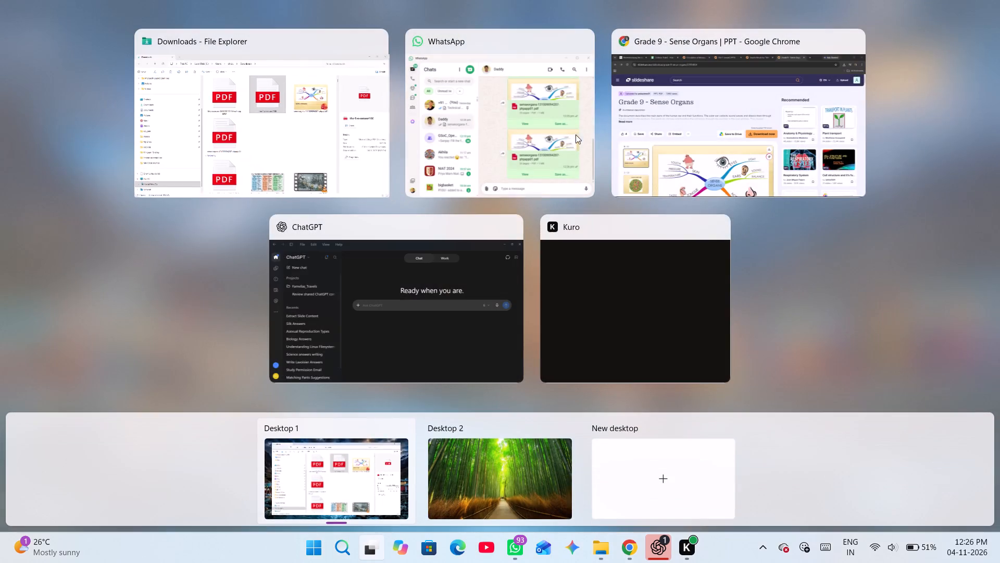
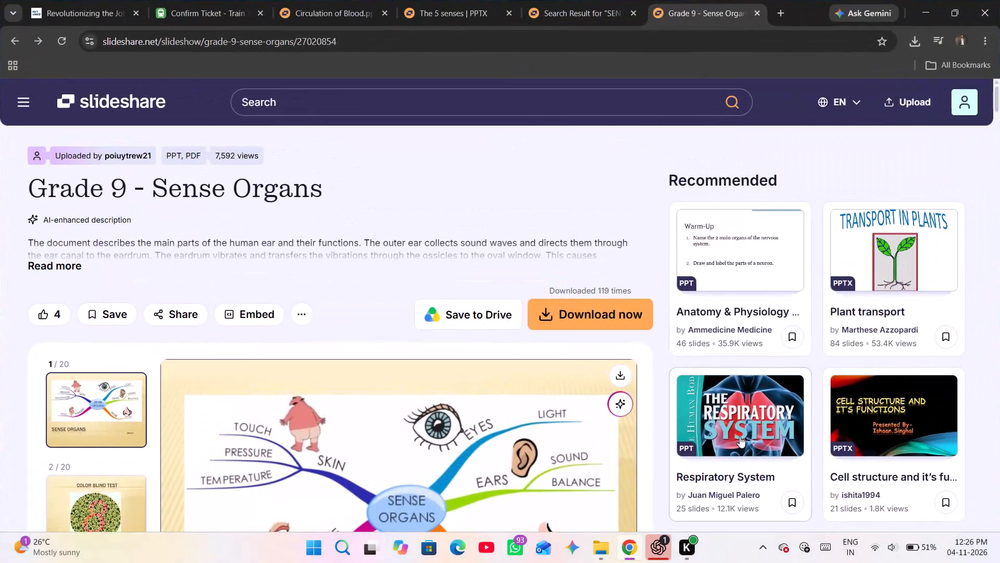
Open the recommended "ppt of Sensory organ" presentation on Slideshare and look through its slides on the ear.
{"action": "scroll", "coordinate": [740, 436], "scroll_direction": "down", "scroll_amount": 3}
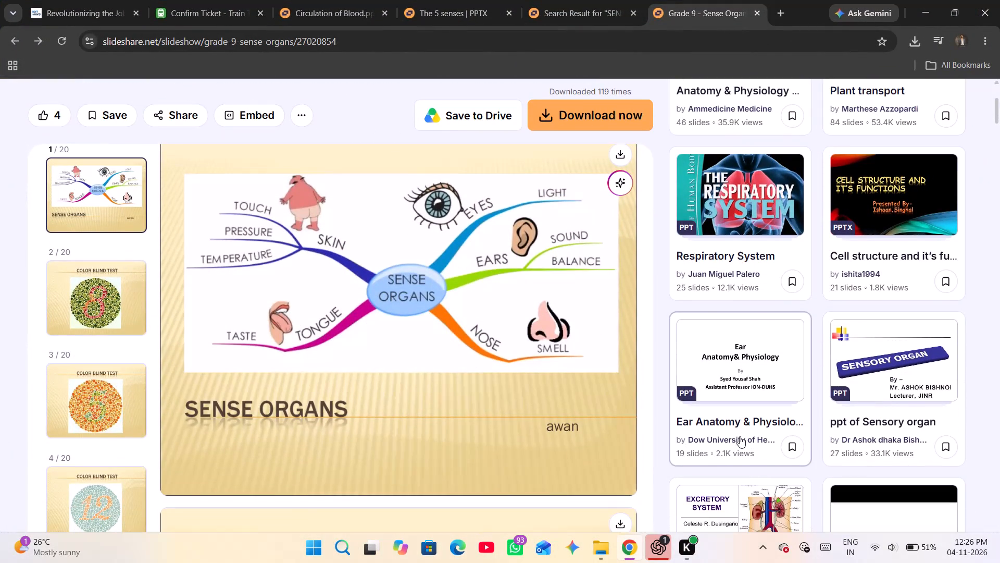
{"action": "left_click", "coordinate": [734, 191]}
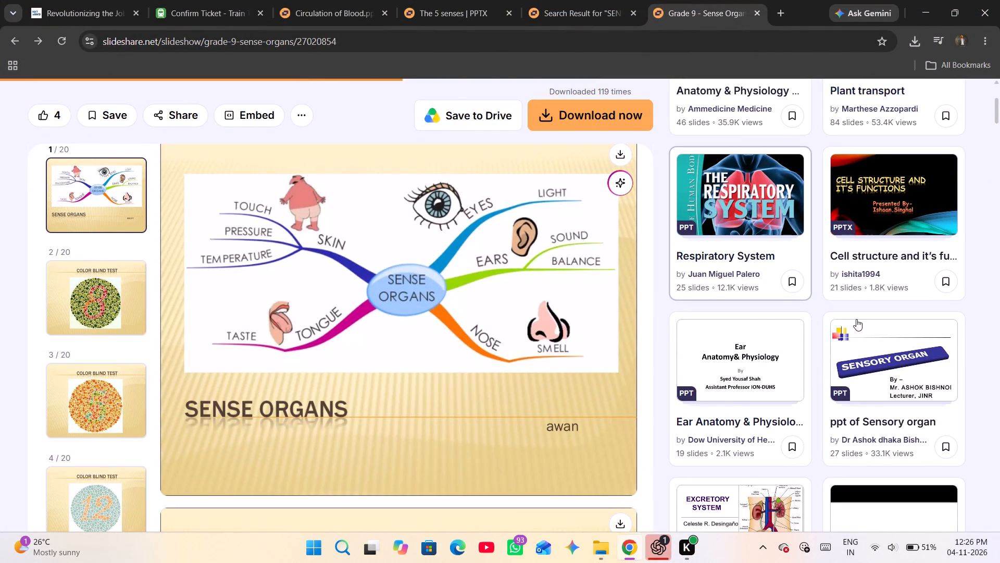
{"action": "left_click", "coordinate": [905, 345]}
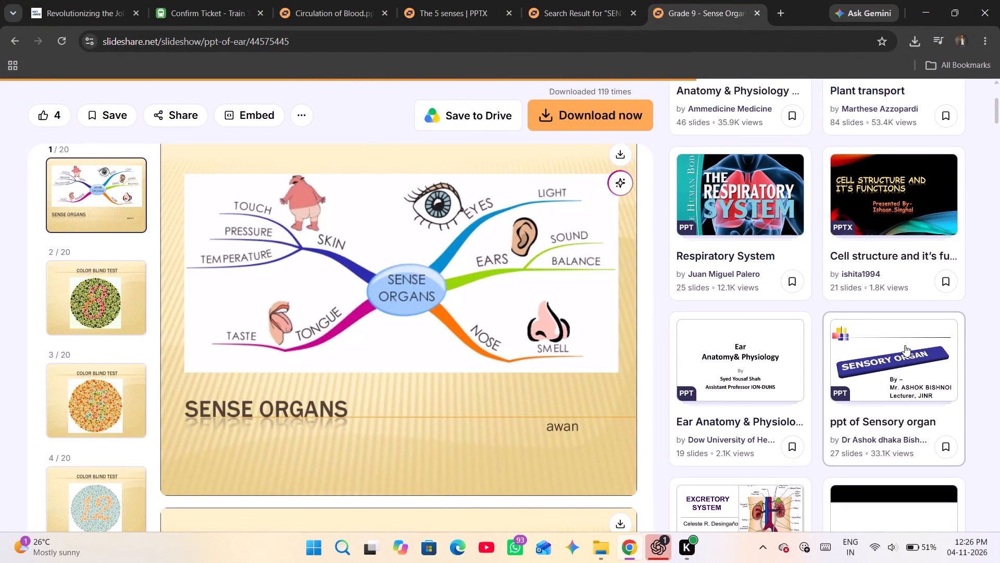
{"action": "scroll", "coordinate": [497, 348], "scroll_direction": "down", "scroll_amount": 3}
{"action": "scroll", "coordinate": [438, 341], "scroll_direction": "down", "scroll_amount": 1}
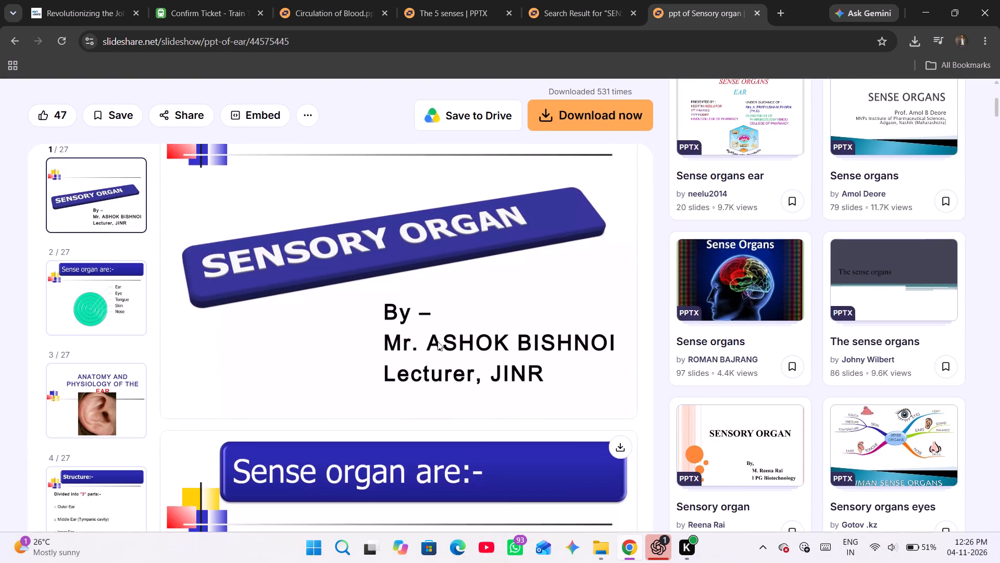
{"action": "scroll", "coordinate": [438, 341], "scroll_direction": "down", "scroll_amount": 10}
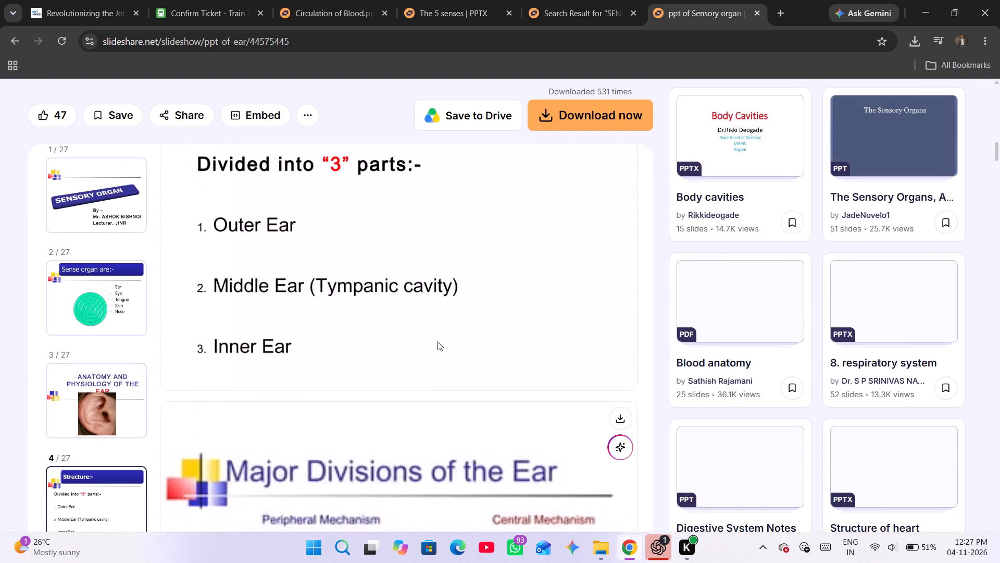
{"action": "scroll", "coordinate": [438, 341], "scroll_direction": "down", "scroll_amount": 4}
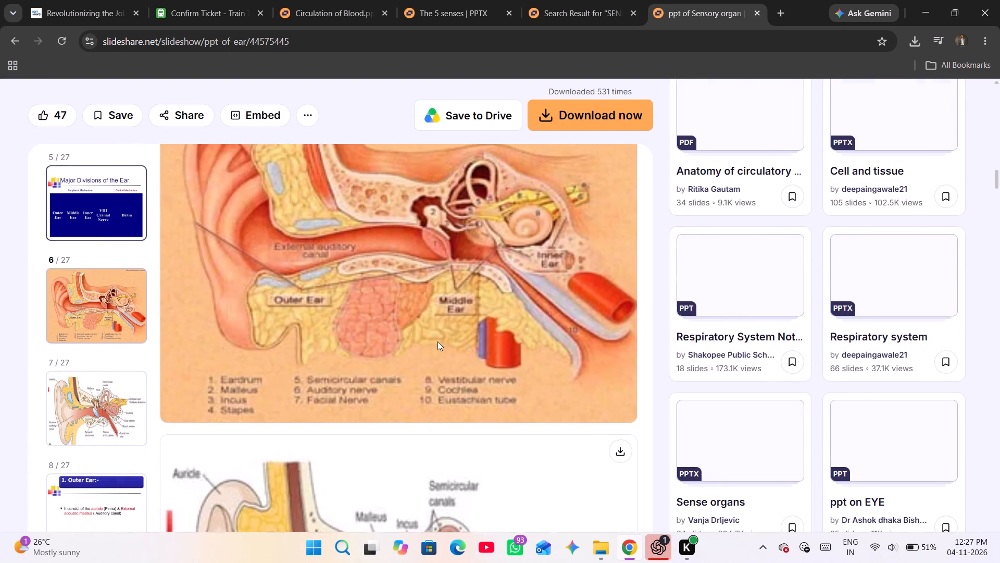
{"action": "scroll", "coordinate": [438, 341], "scroll_direction": "down", "scroll_amount": 3}
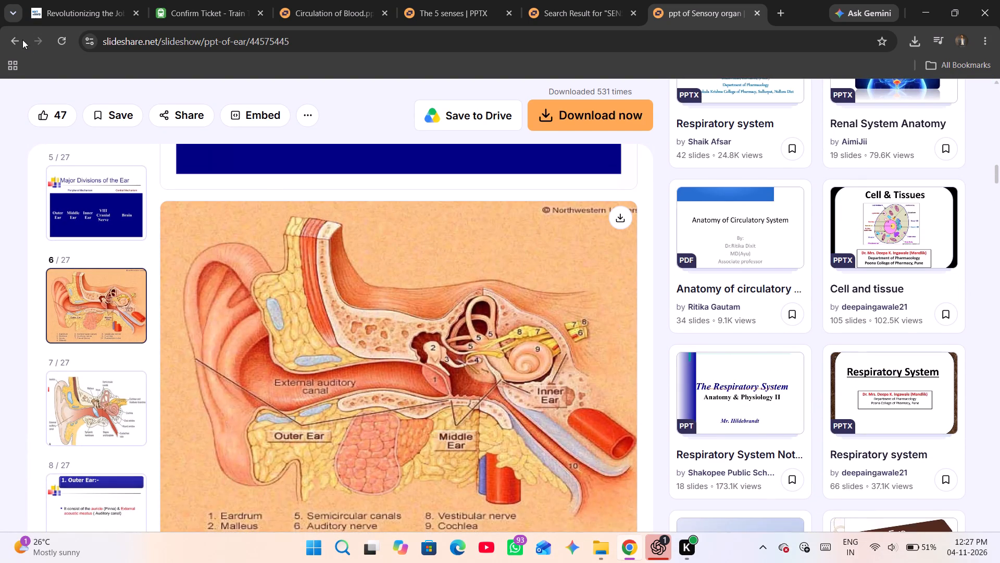
Return to the Google results for "SENSE ORGANS TG CLASS 9TH SSC PPT" and look through them for another presentation.
{"action": "left_click", "coordinate": [15, 38]}
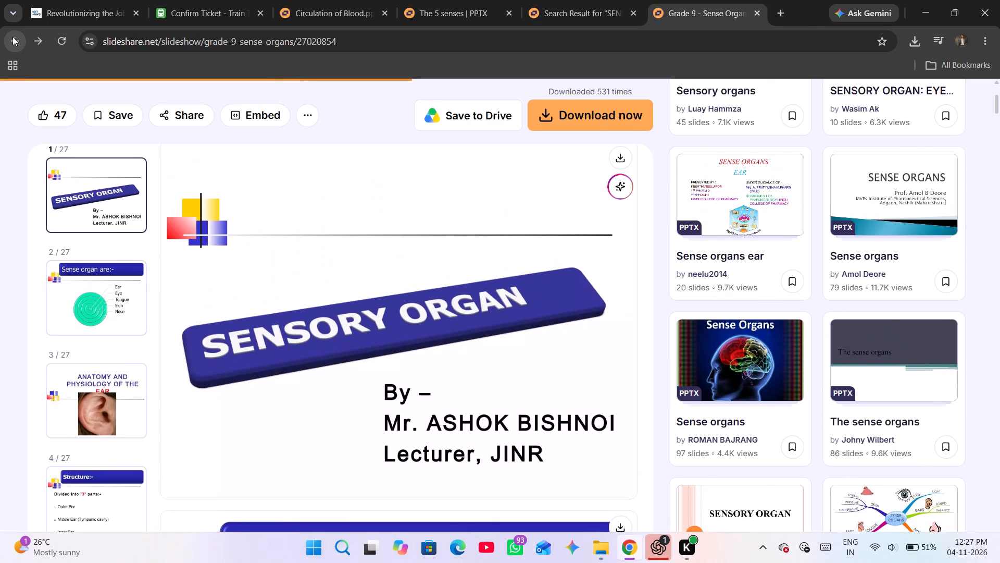
{"action": "left_click", "coordinate": [12, 36]}
{"action": "scroll", "coordinate": [515, 312], "scroll_direction": "down", "scroll_amount": 4}
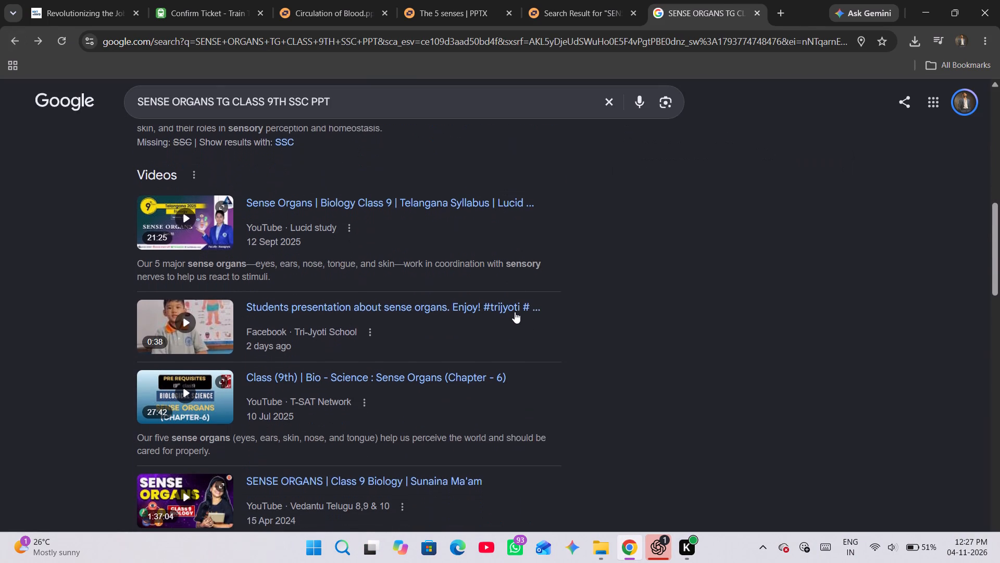
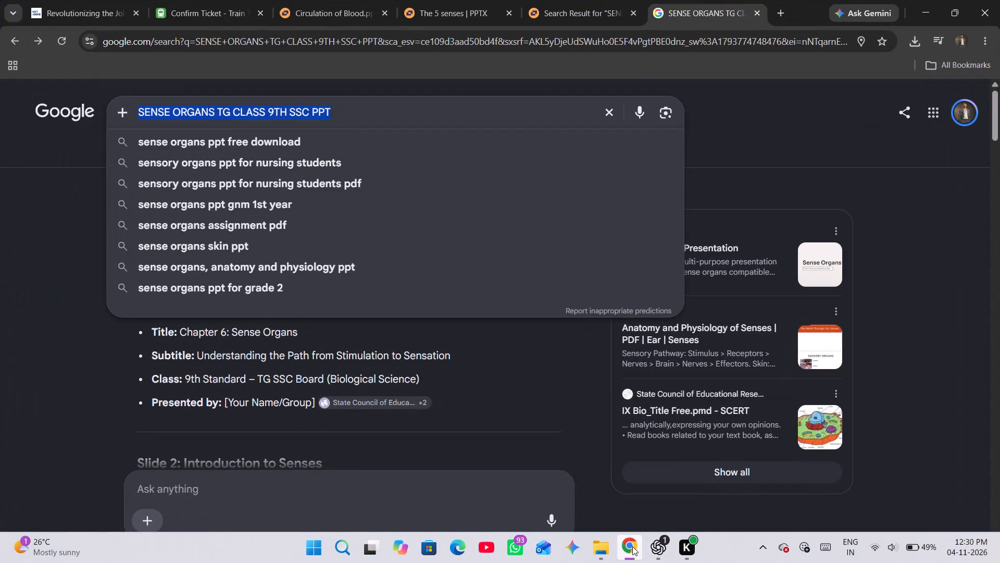
{"action": "left_click", "coordinate": [772, 8]}
{"action": "type", "text": "CANVAS"}
{"action": "key", "text": "space"}
{"action": "key", "text": "Return"}
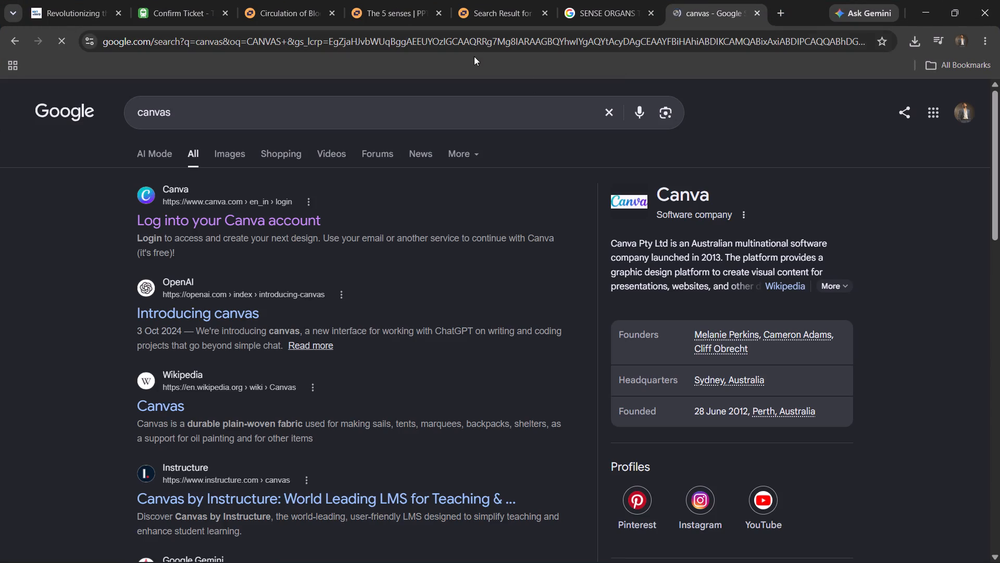
{"action": "left_click", "coordinate": [284, 217]}
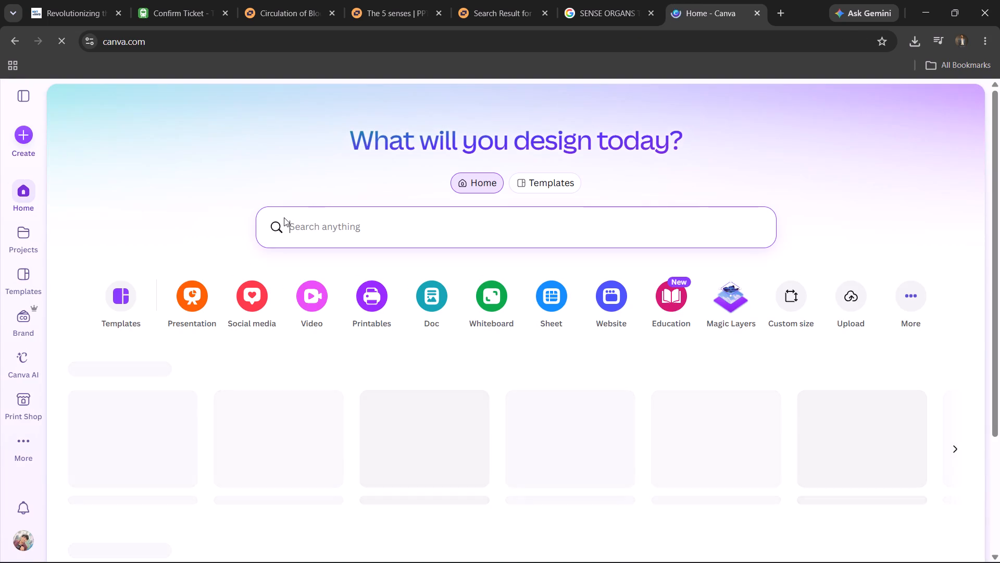
{"action": "left_click", "coordinate": [208, 291]}
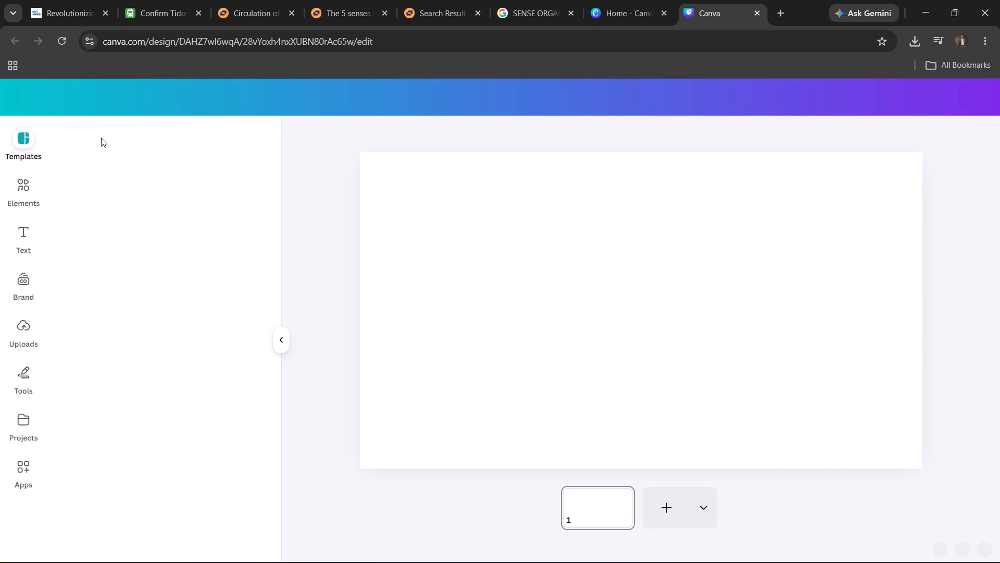
Search the presentation templates for "SESNSE ORGANS".
{"action": "left_click", "coordinate": [144, 142]}
{"action": "type", "text": "SESNSE"}
{"action": "key", "text": "space"}
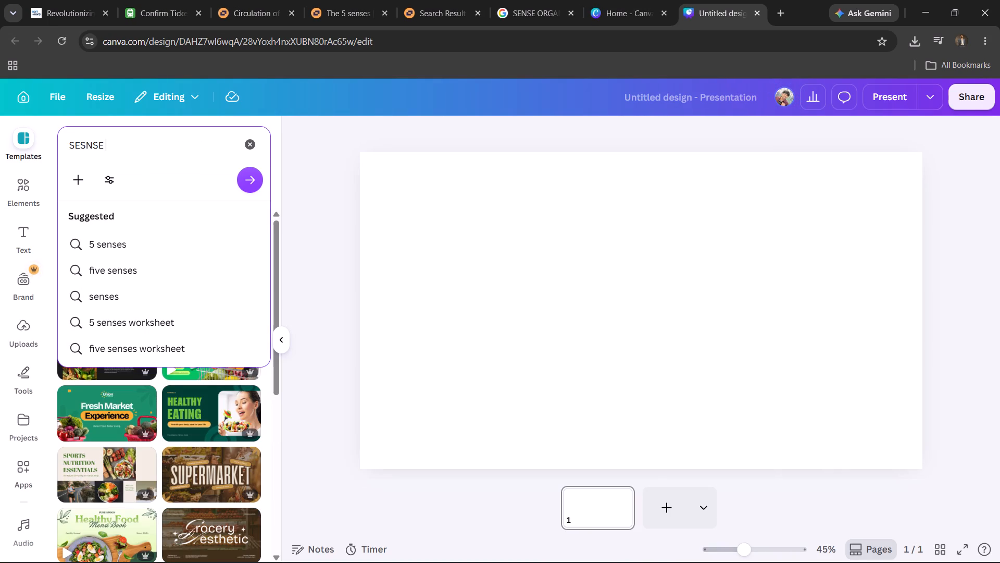
{"action": "type", "text": "ORGANS"}
{"action": "key", "text": "Return"}
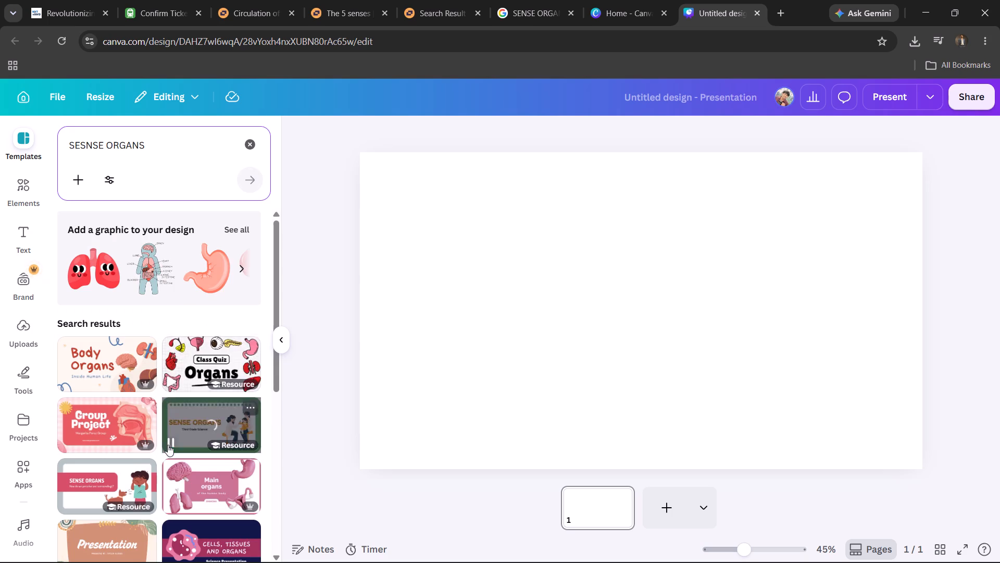
Browse the organ-themed template results and preview their pages to find a suitable design.
{"action": "scroll", "coordinate": [168, 445], "scroll_direction": "down", "scroll_amount": 2}
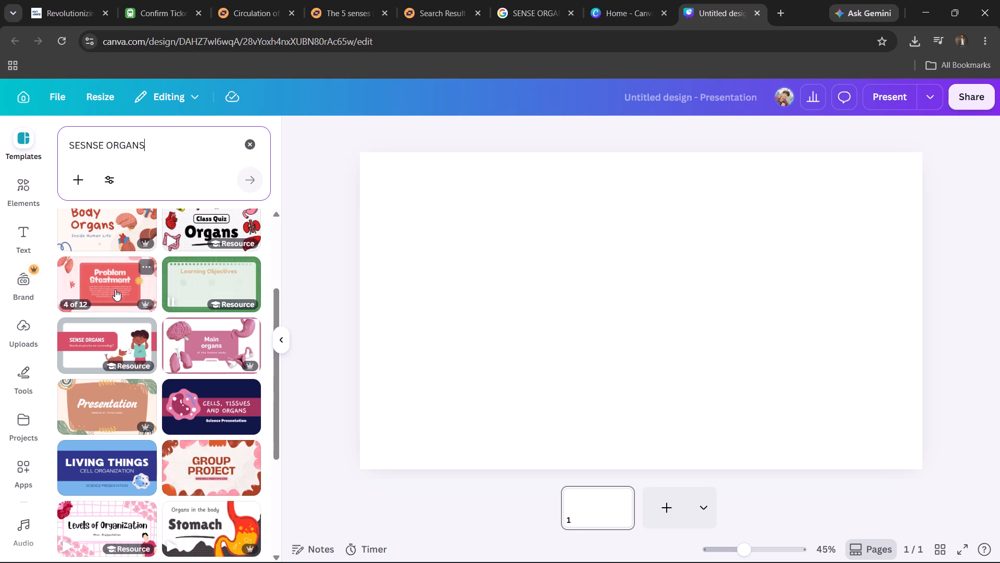
{"action": "scroll", "coordinate": [169, 431], "scroll_direction": "down", "scroll_amount": 1}
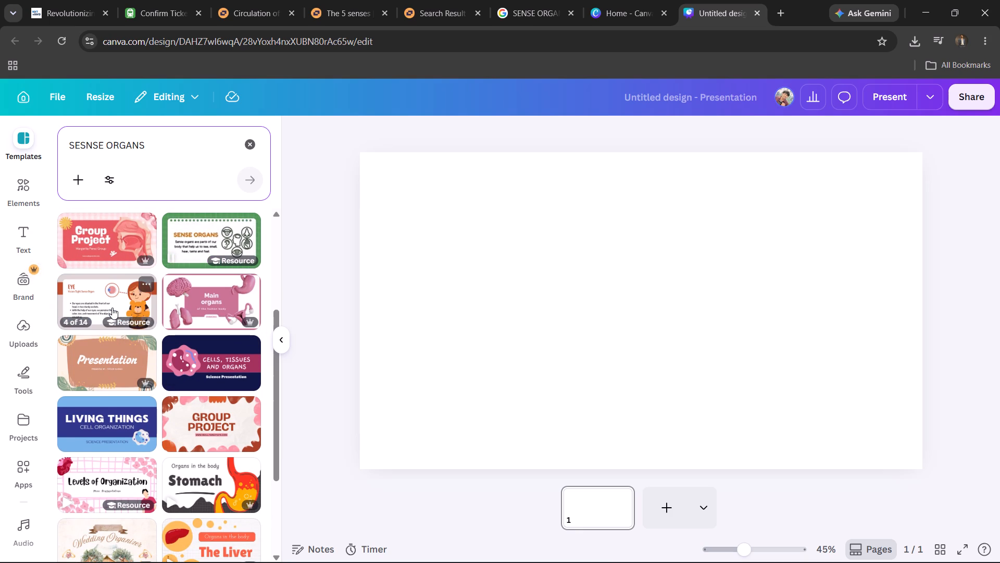
{"action": "scroll", "coordinate": [199, 412], "scroll_direction": "down", "scroll_amount": 1}
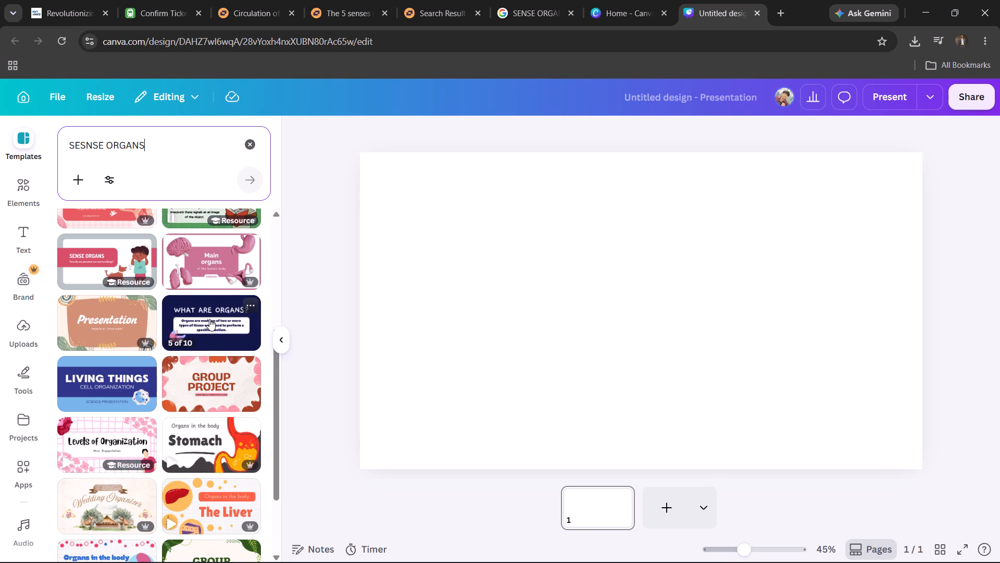
{"action": "scroll", "coordinate": [168, 399], "scroll_direction": "down", "scroll_amount": 2}
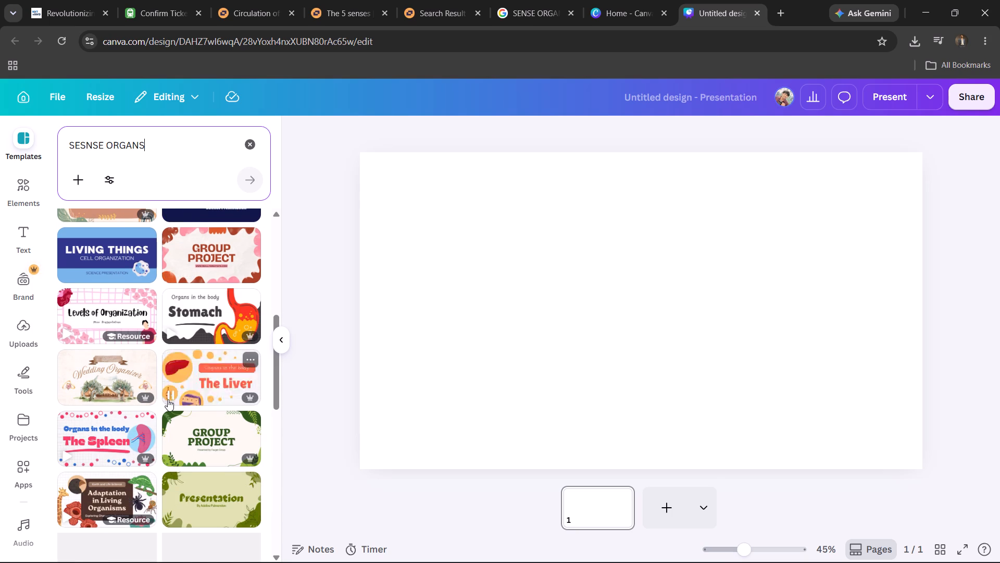
{"action": "scroll", "coordinate": [168, 399], "scroll_direction": "down", "scroll_amount": 3}
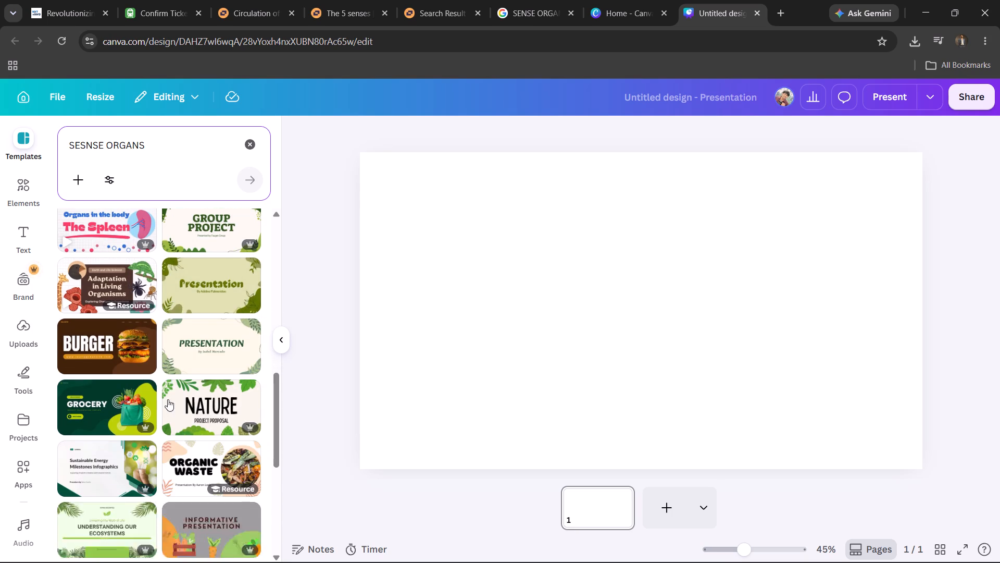
{"action": "scroll", "coordinate": [168, 399], "scroll_direction": "down", "scroll_amount": 2}
{"action": "scroll", "coordinate": [168, 399], "scroll_direction": "up", "scroll_amount": 9}
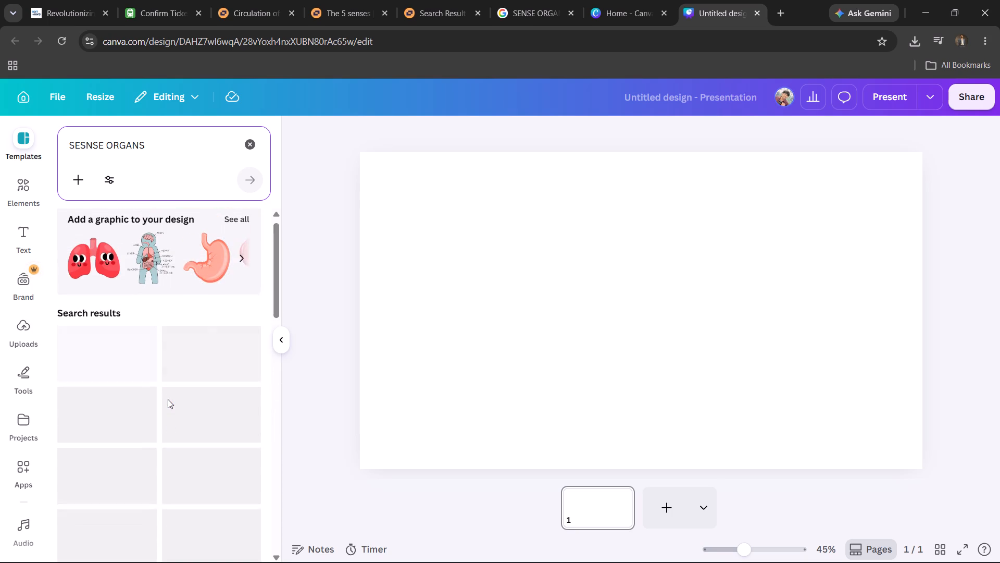
{"action": "scroll", "coordinate": [168, 399], "scroll_direction": "down", "scroll_amount": 2}
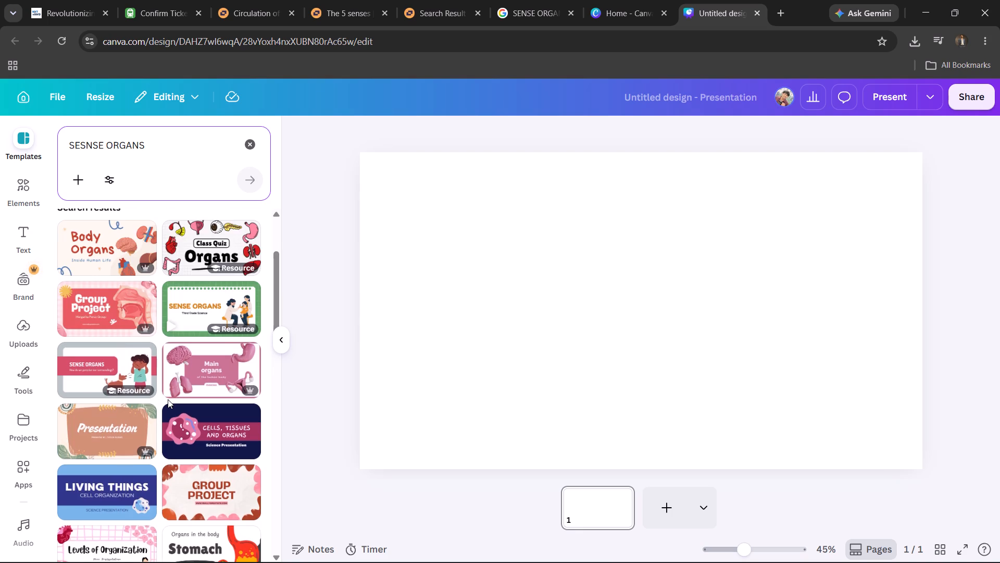
{"action": "scroll", "coordinate": [168, 399], "scroll_direction": "down", "scroll_amount": 1}
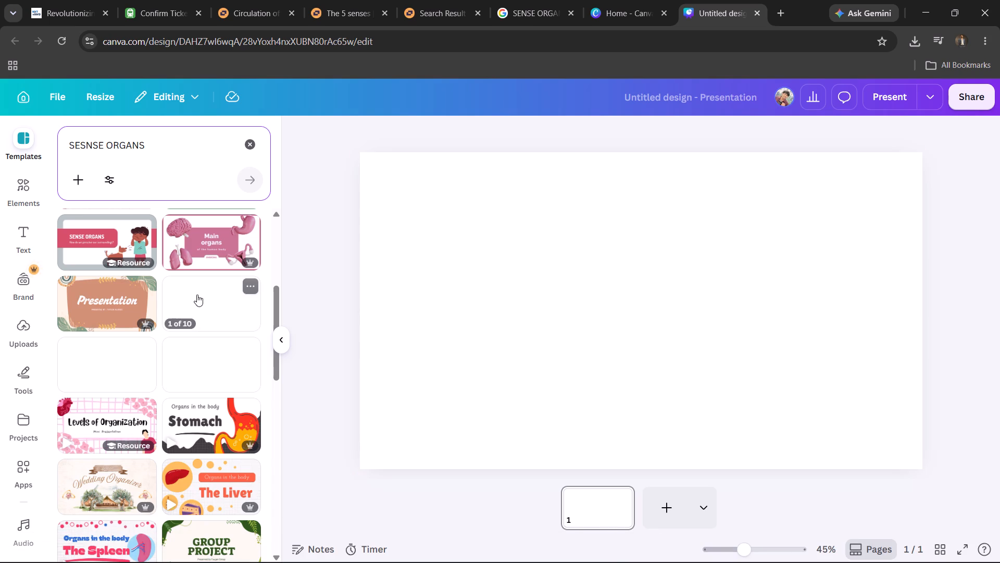
{"action": "scroll", "coordinate": [208, 395], "scroll_direction": "down", "scroll_amount": 1}
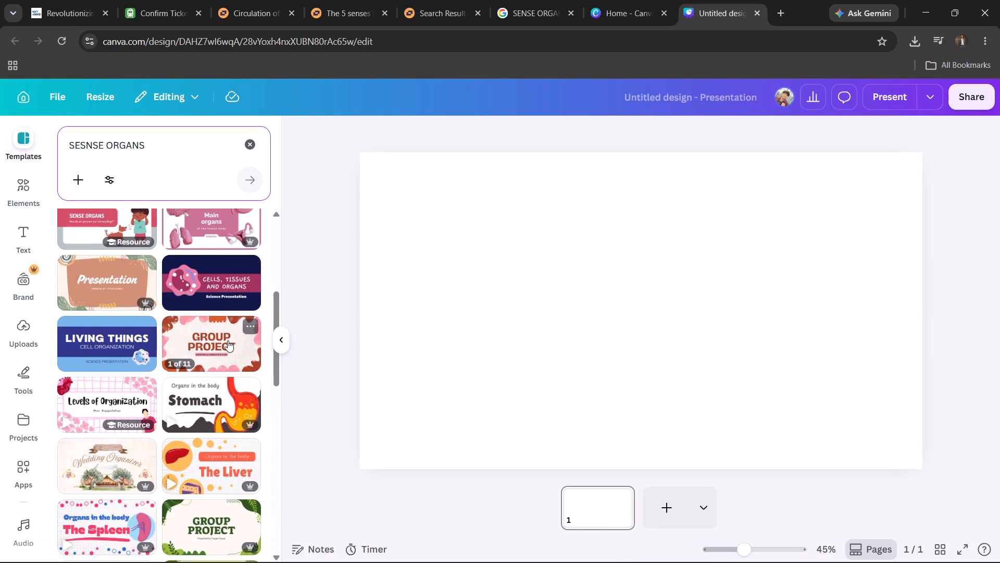
{"action": "left_click", "coordinate": [229, 275]}
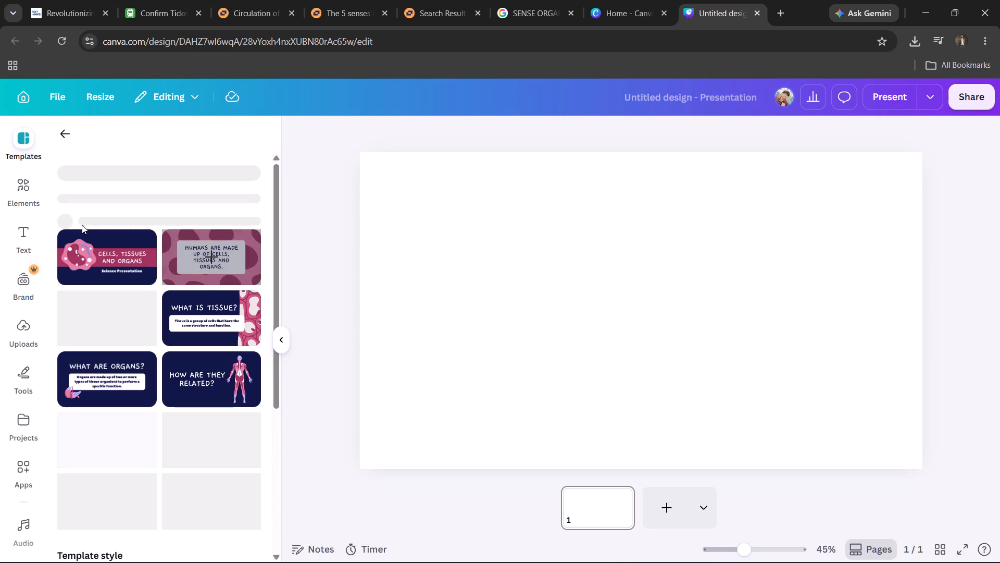
{"action": "scroll", "coordinate": [113, 265], "scroll_direction": "up", "scroll_amount": 1}
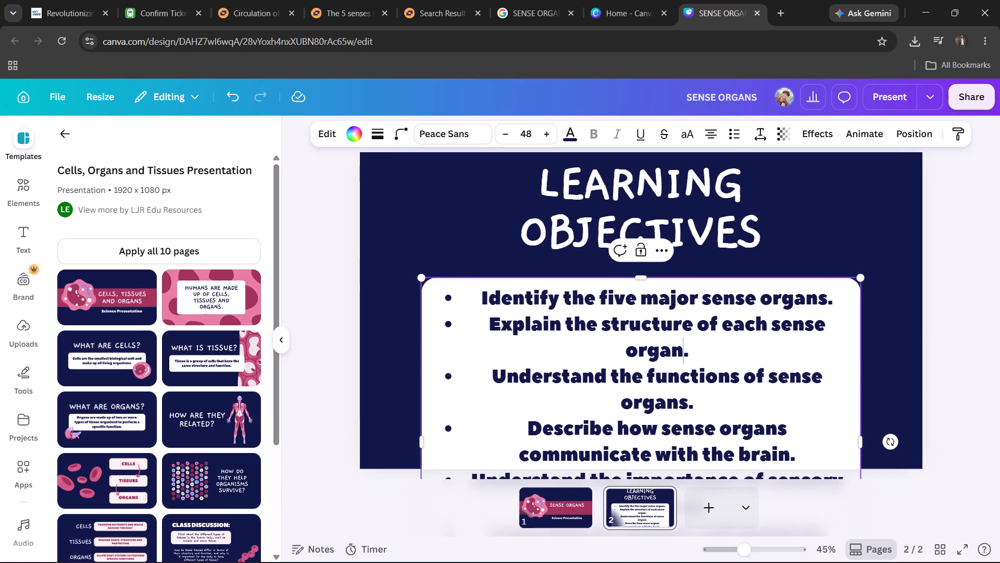
Reduce the learning objectives list to font size 39 and align it left.
{"action": "key", "text": "ctrl+a"}
{"action": "triple_click", "coordinate": [507, 136]}
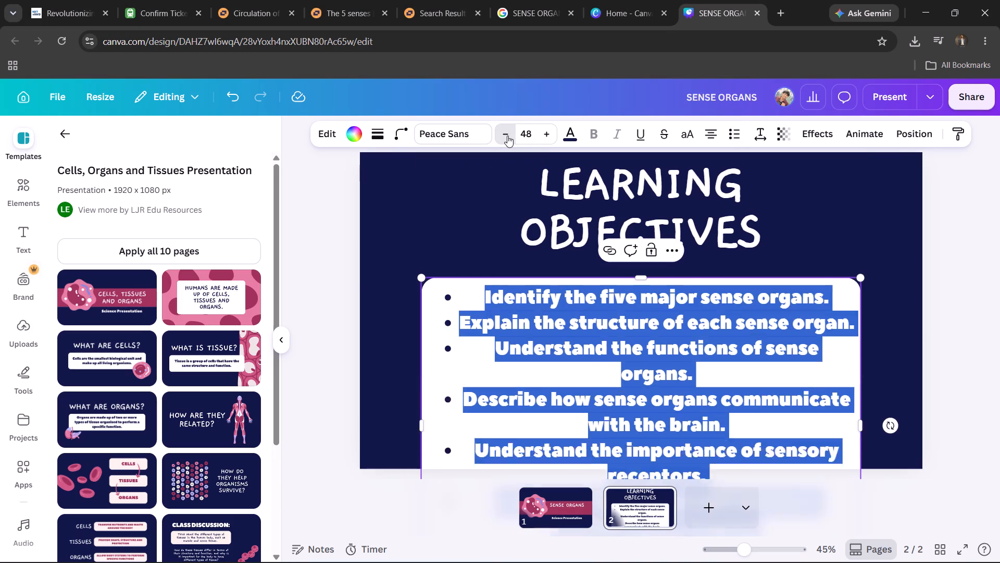
{"action": "triple_click", "coordinate": [507, 136]}
{"action": "triple_click", "coordinate": [507, 136]}
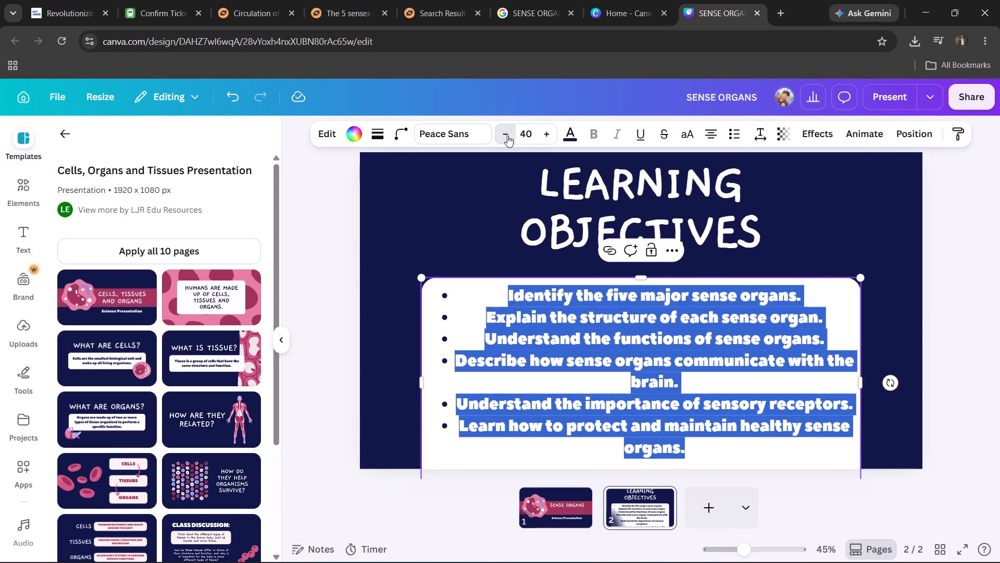
{"action": "left_click", "coordinate": [715, 137]}
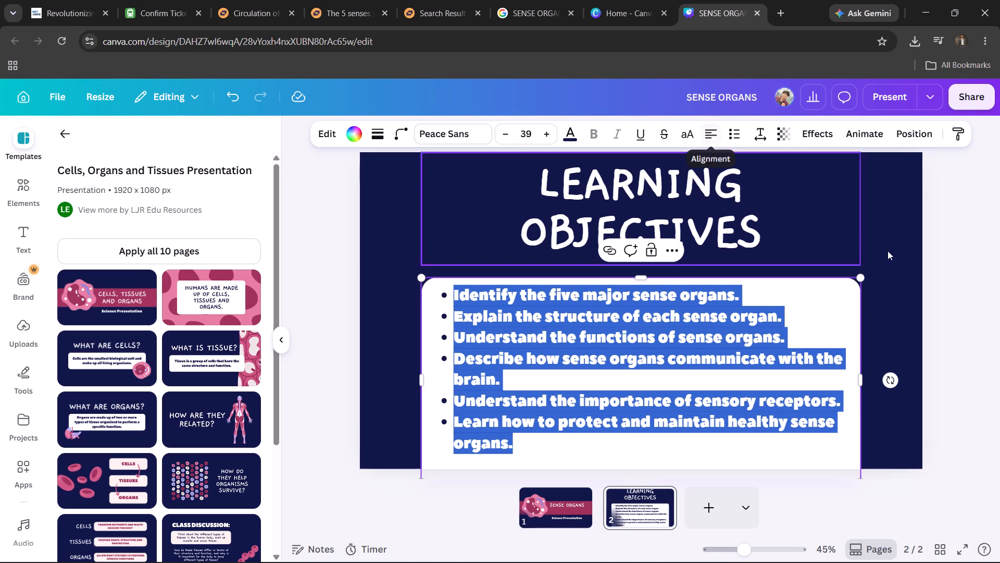
{"action": "left_click", "coordinate": [945, 255]}
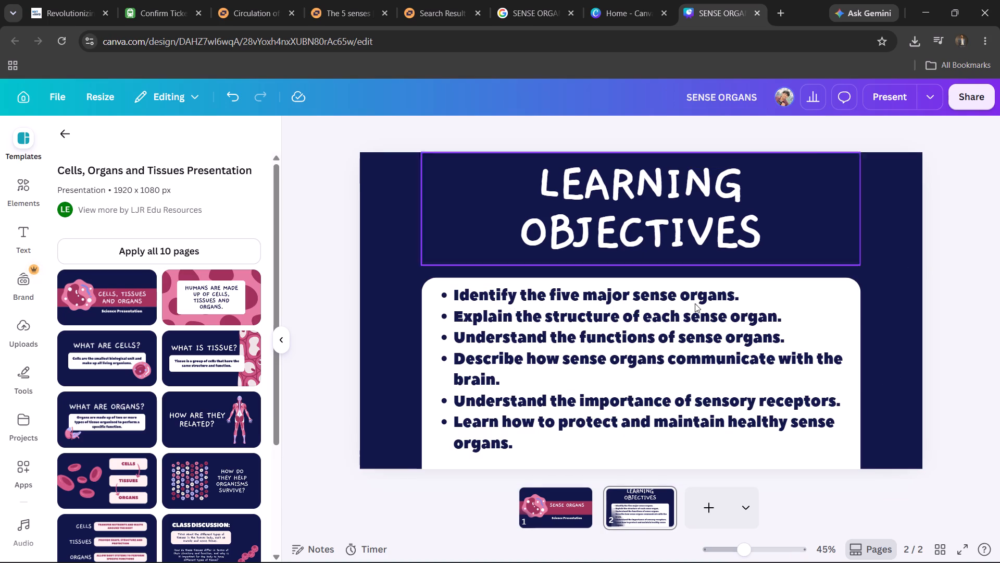
Apply the Drop effect to the learning objectives text box, keeping its default settings.
{"action": "double_click", "coordinate": [583, 336]}
{"action": "key", "text": "ctrl+a"}
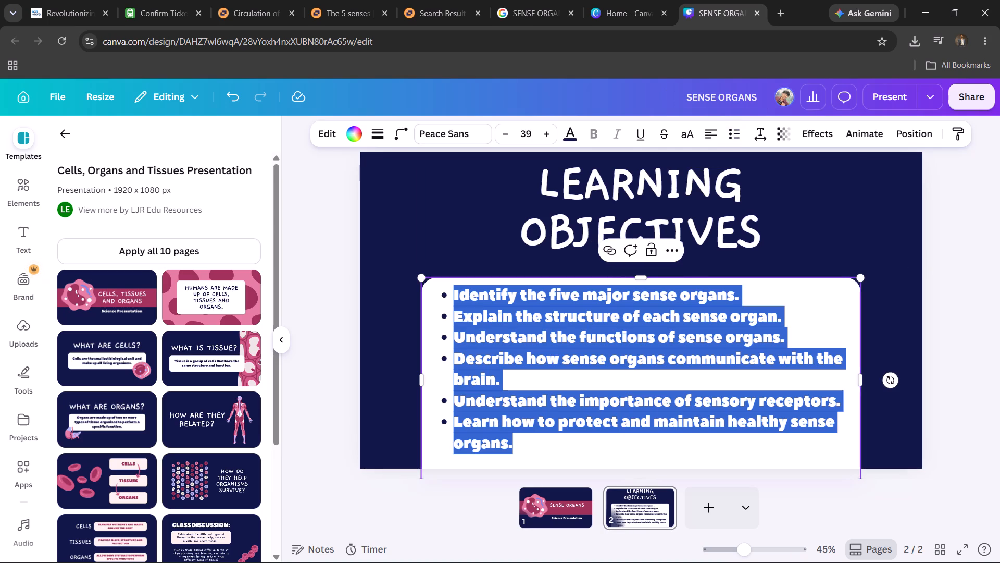
{"action": "left_click", "coordinate": [571, 133]}
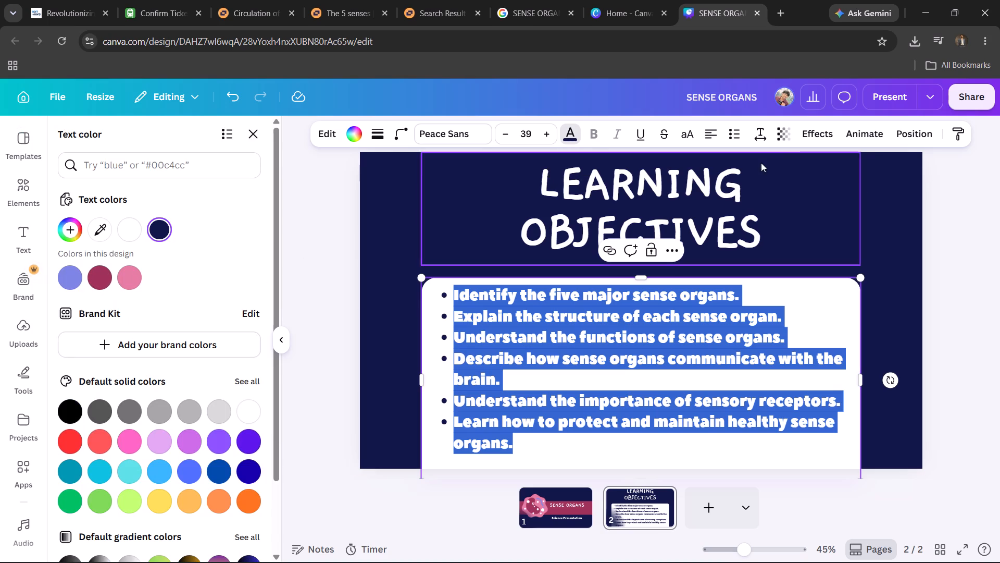
{"action": "left_click", "coordinate": [828, 129]}
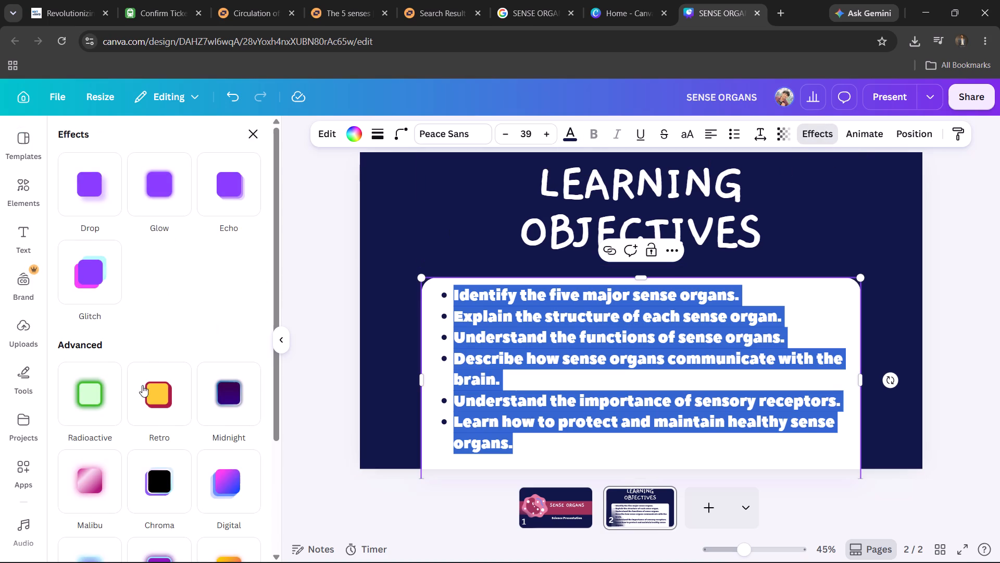
{"action": "scroll", "coordinate": [140, 427], "scroll_direction": "up", "scroll_amount": 1}
{"action": "left_click", "coordinate": [88, 192]}
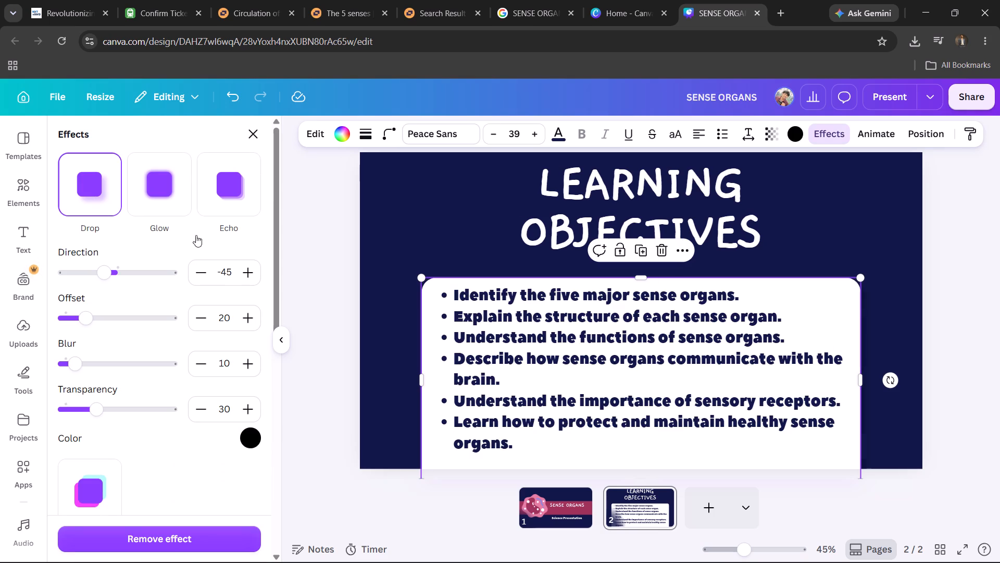
{"action": "left_click", "coordinate": [999, 280]}
Move the learning objectives text box up beneath the heading so that it fits within slide 2.
{"action": "scroll", "coordinate": [968, 314], "scroll_direction": "down", "scroll_amount": 1}
{"action": "left_click", "coordinate": [998, 376]}
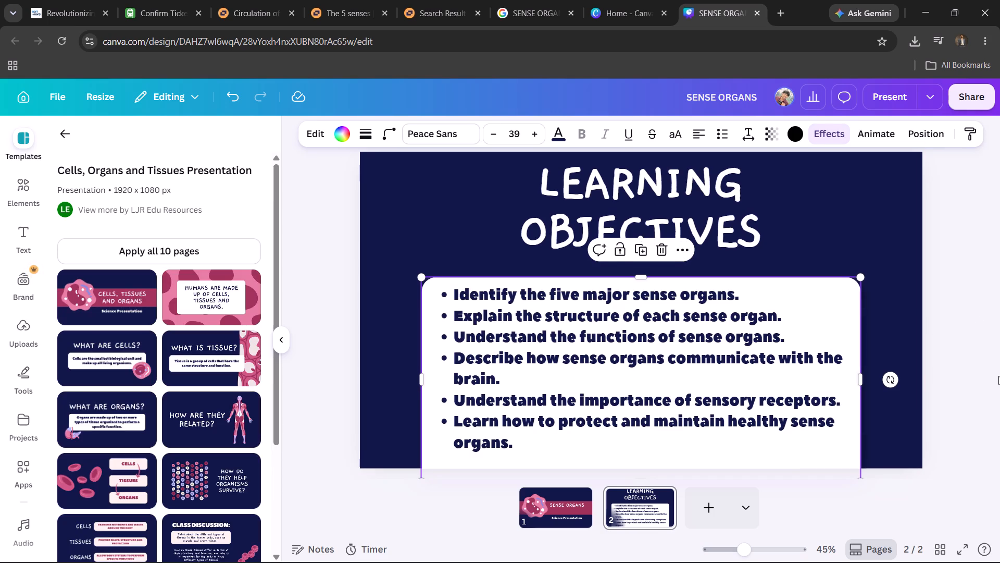
{"action": "left_click", "coordinate": [757, 347]}
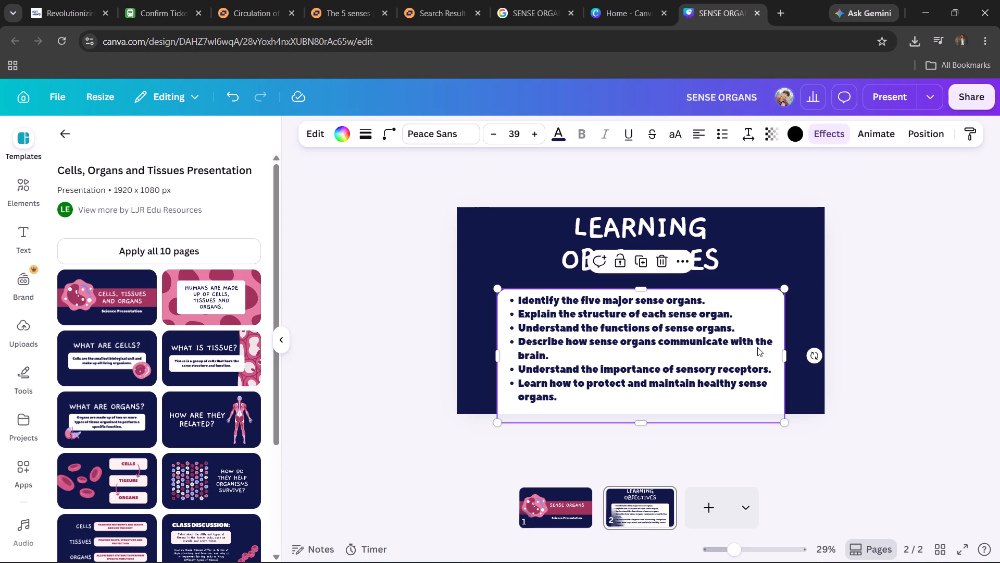
{"action": "left_click_drag", "start_coordinate": [757, 327], "coordinate": [758, 314]}
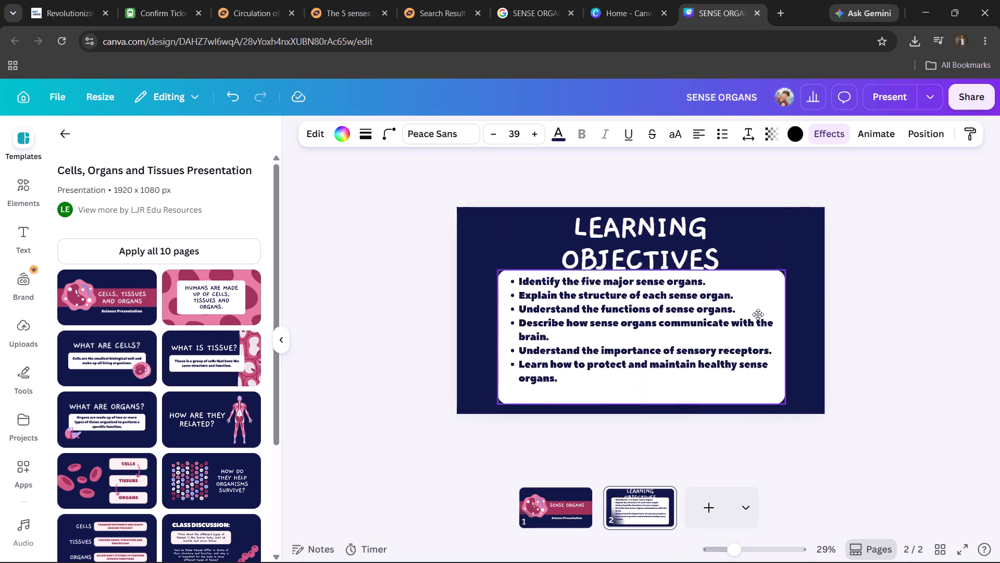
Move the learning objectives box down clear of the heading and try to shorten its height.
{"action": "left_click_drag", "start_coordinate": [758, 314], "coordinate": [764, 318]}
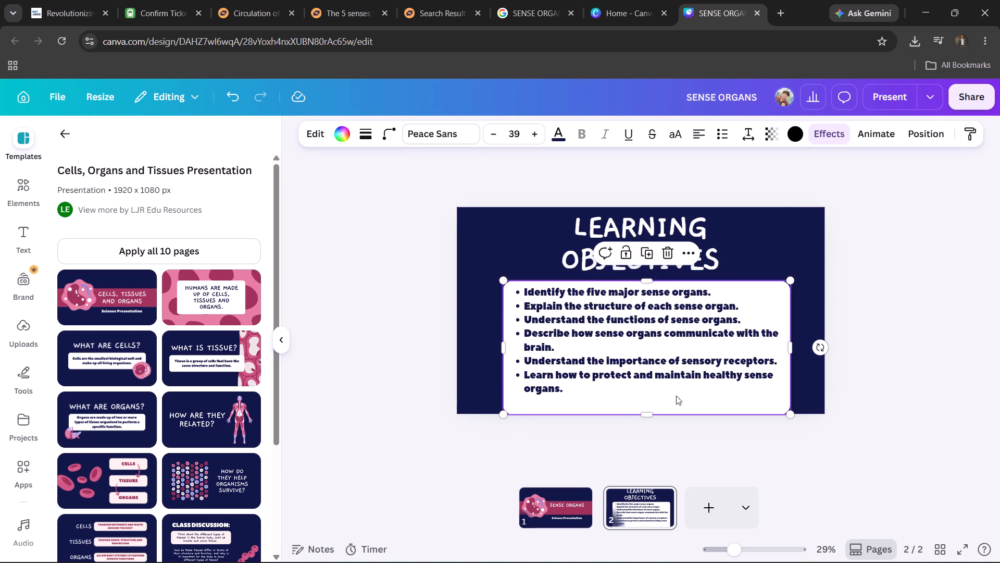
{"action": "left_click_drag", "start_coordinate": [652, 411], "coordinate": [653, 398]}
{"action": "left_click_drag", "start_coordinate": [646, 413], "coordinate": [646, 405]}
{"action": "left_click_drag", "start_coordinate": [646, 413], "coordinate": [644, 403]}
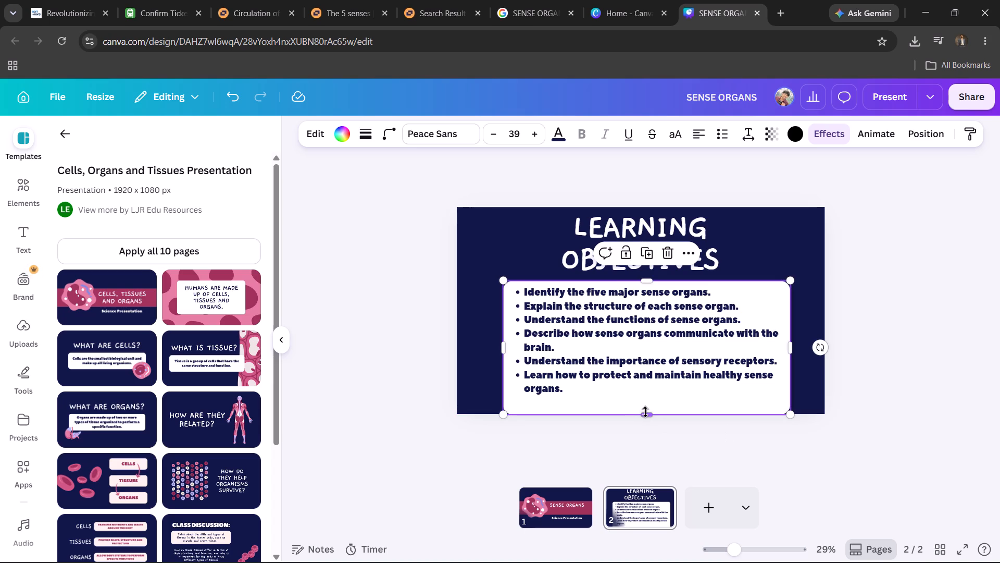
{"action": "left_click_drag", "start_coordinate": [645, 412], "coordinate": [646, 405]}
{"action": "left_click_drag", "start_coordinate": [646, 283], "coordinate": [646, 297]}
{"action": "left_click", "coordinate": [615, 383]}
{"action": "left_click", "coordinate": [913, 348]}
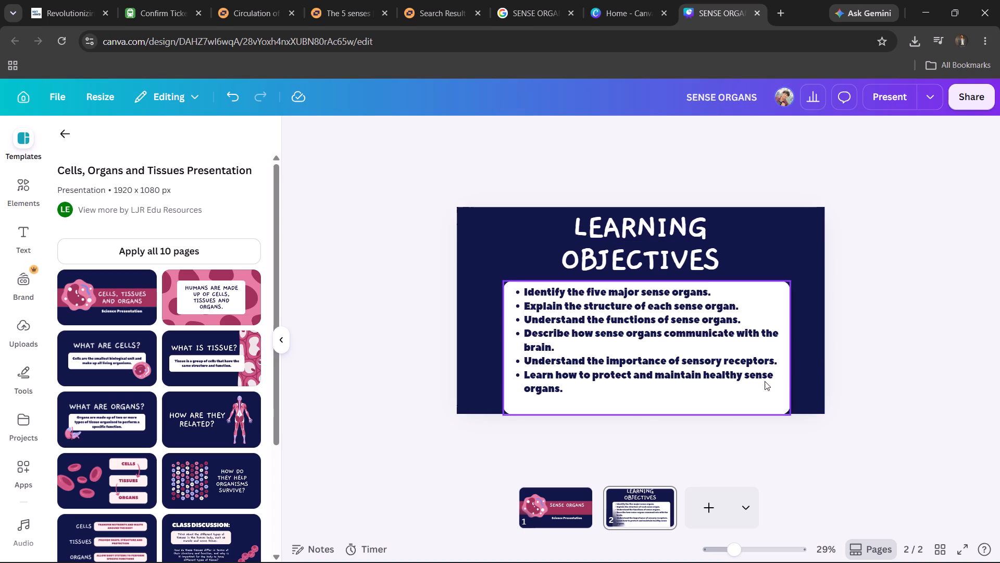
Reduce the learning objectives text to font size 38 and try again to shorten its white box.
{"action": "left_click", "coordinate": [759, 395]}
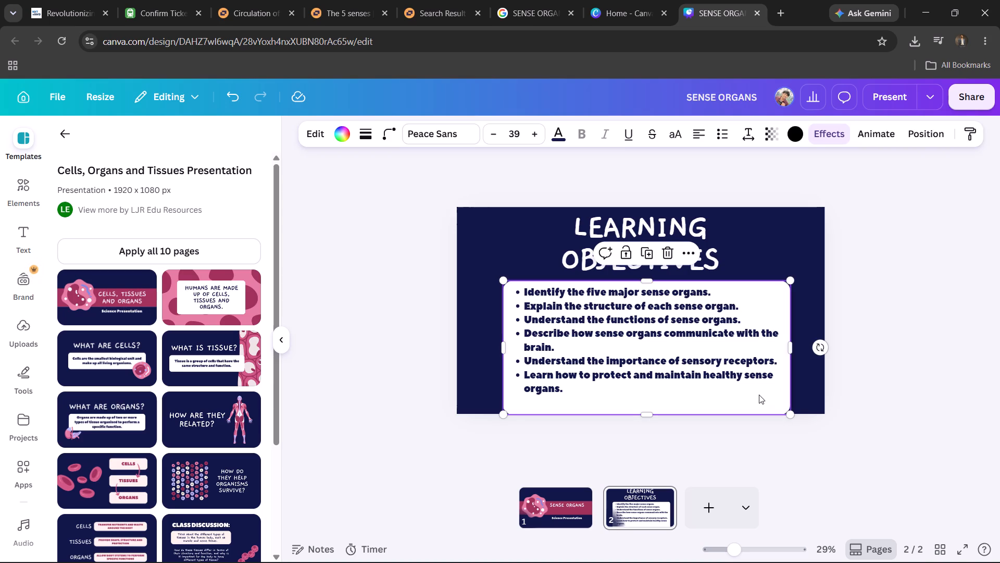
{"action": "double_click", "coordinate": [730, 385]}
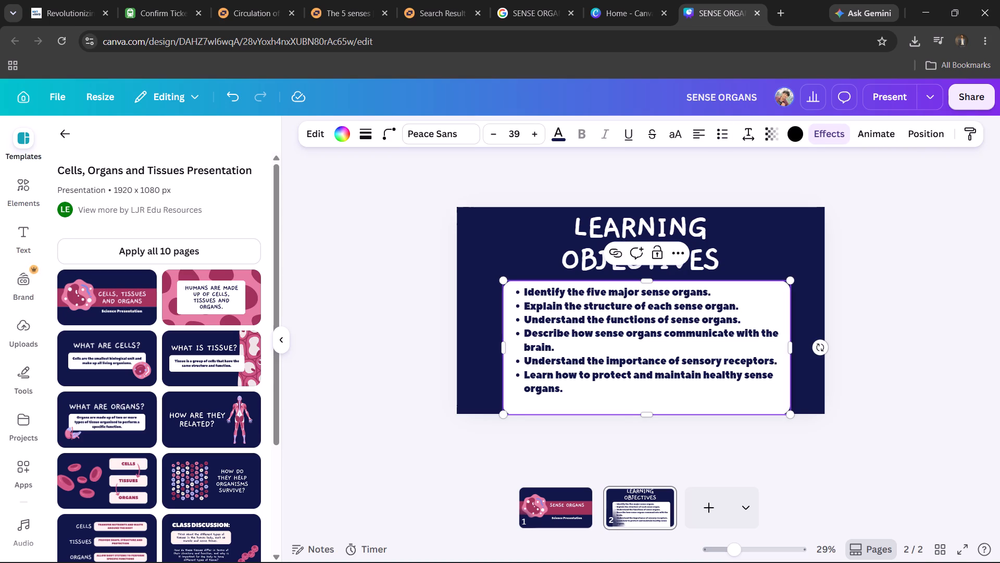
{"action": "key", "text": "ctrl+a"}
{"action": "left_click", "coordinate": [492, 144]}
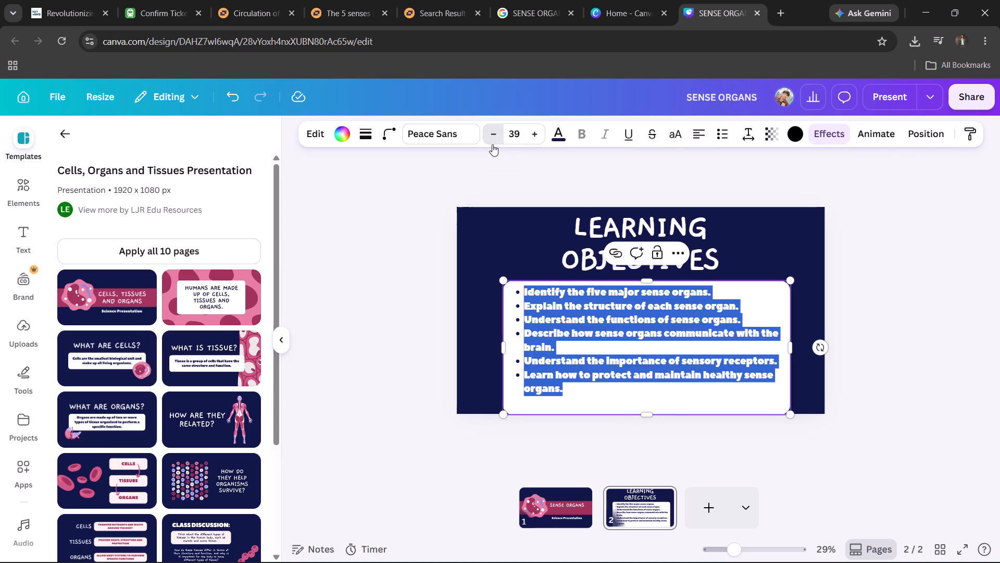
{"action": "left_click_drag", "start_coordinate": [649, 413], "coordinate": [649, 410]}
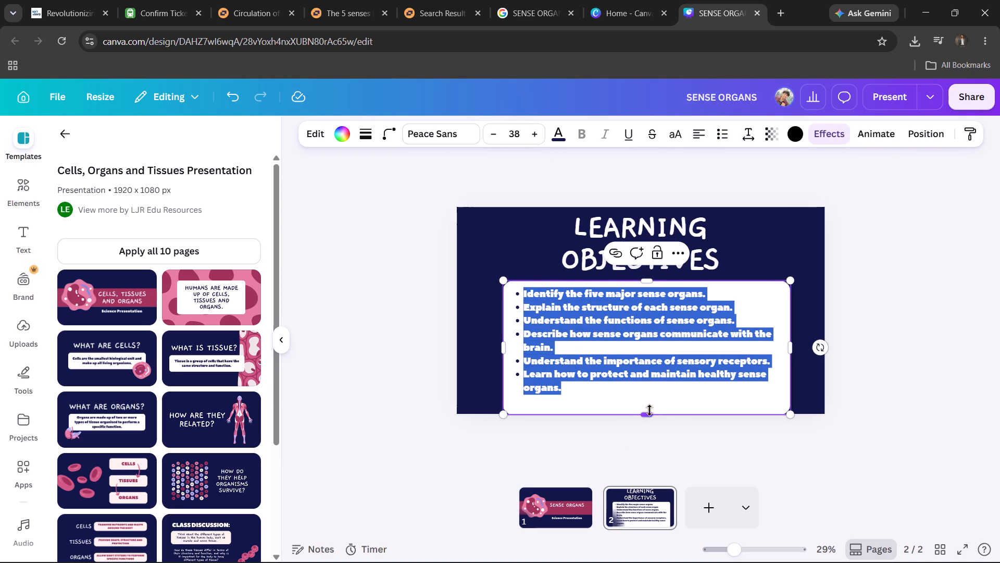
{"action": "left_click_drag", "start_coordinate": [649, 410], "coordinate": [649, 401]}
{"action": "left_click", "coordinate": [858, 366]}
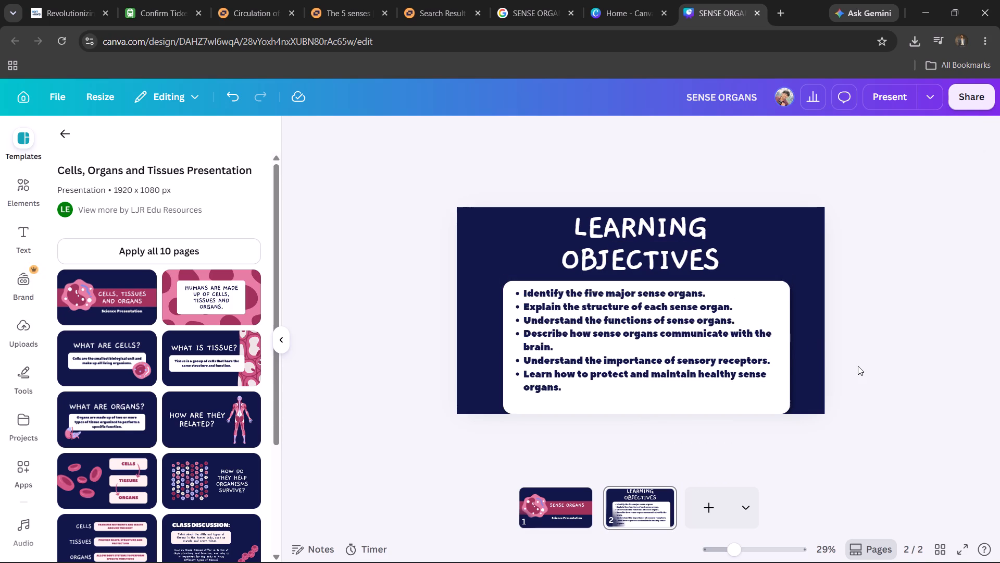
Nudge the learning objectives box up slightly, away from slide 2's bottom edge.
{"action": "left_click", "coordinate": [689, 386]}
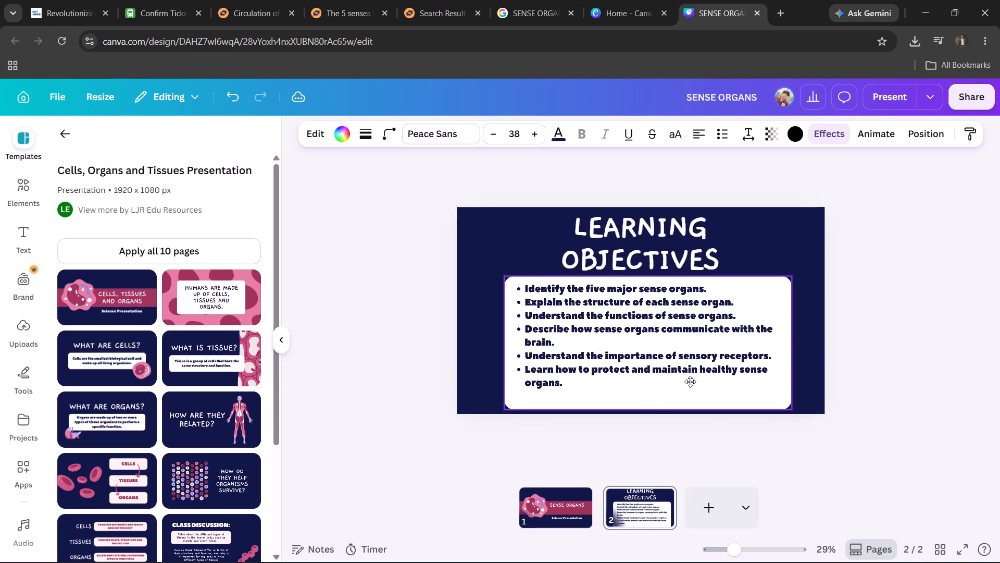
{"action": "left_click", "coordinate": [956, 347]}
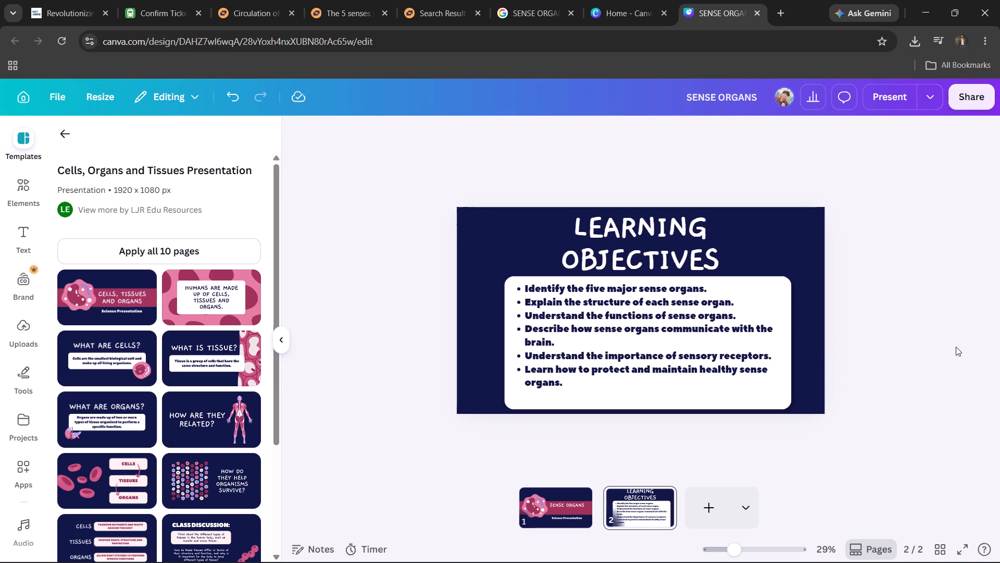
Reduce slide 2's Learning Objectives heading to font size 122 so that it fits on one line.
{"action": "left_click_drag", "start_coordinate": [676, 166], "coordinate": [692, 182]}
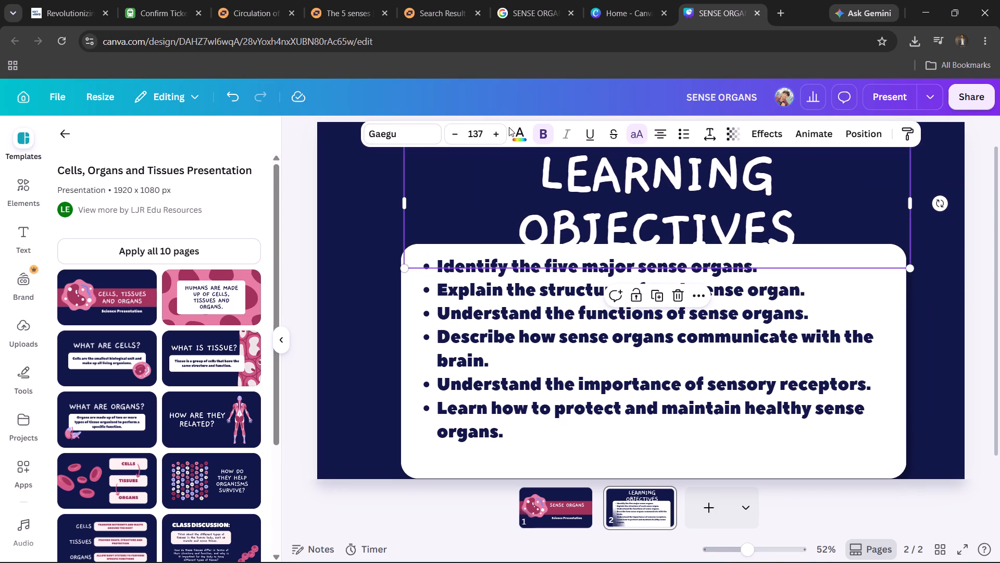
{"action": "triple_click", "coordinate": [459, 142]}
{"action": "triple_click", "coordinate": [459, 142]}
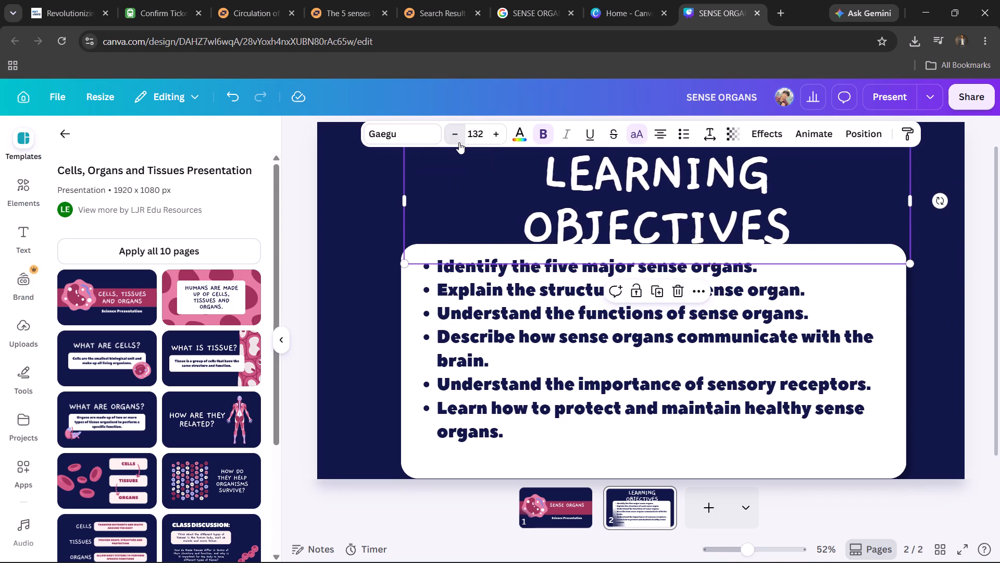
{"action": "triple_click", "coordinate": [459, 142]}
{"action": "triple_click", "coordinate": [459, 142]}
{"action": "triple_click", "coordinate": [459, 142]}
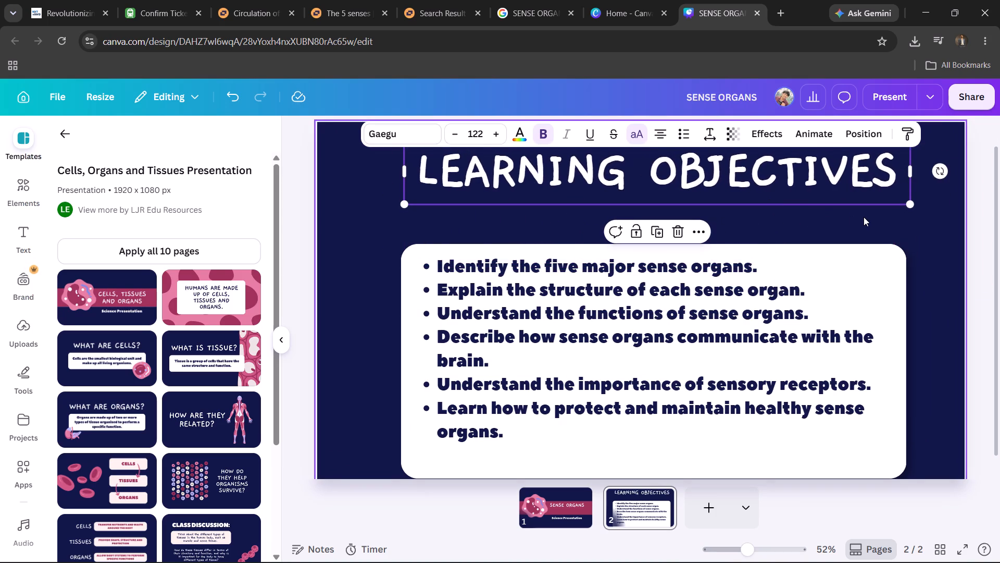
{"action": "left_click", "coordinate": [864, 217]}
Centre the Learning Objectives heading horizontally on slide 2.
{"action": "left_click_drag", "start_coordinate": [770, 175], "coordinate": [751, 175]}
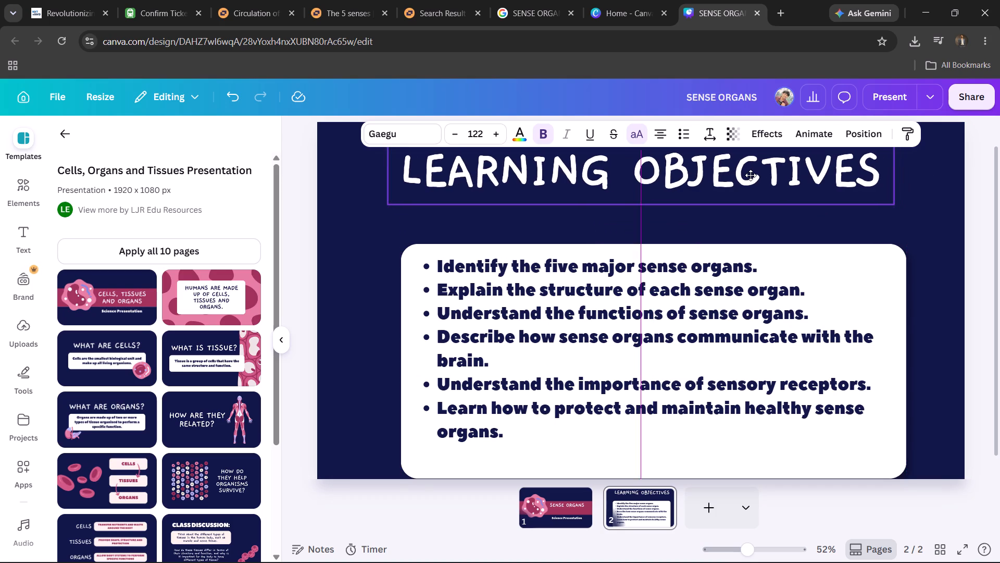
{"action": "left_click_drag", "start_coordinate": [751, 175], "coordinate": [754, 175]}
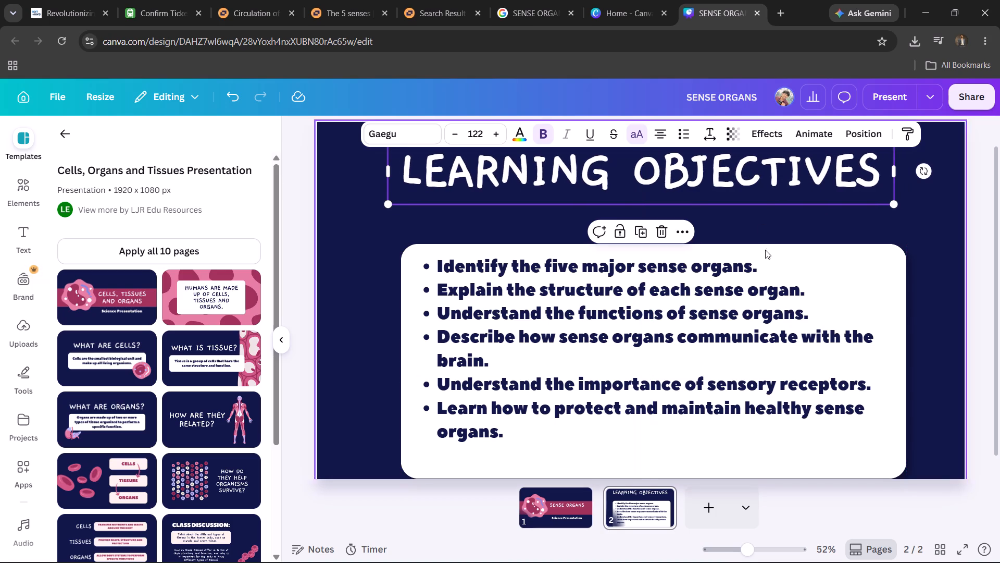
Move the learning objectives box up closer beneath the one-line heading.
{"action": "left_click_drag", "start_coordinate": [854, 355], "coordinate": [850, 327]}
{"action": "left_click", "coordinate": [986, 347]}
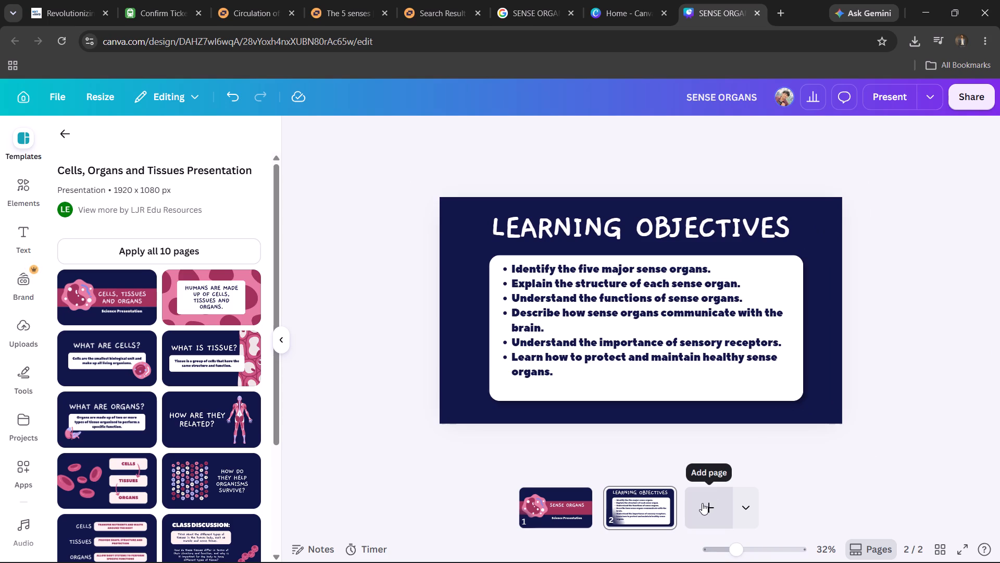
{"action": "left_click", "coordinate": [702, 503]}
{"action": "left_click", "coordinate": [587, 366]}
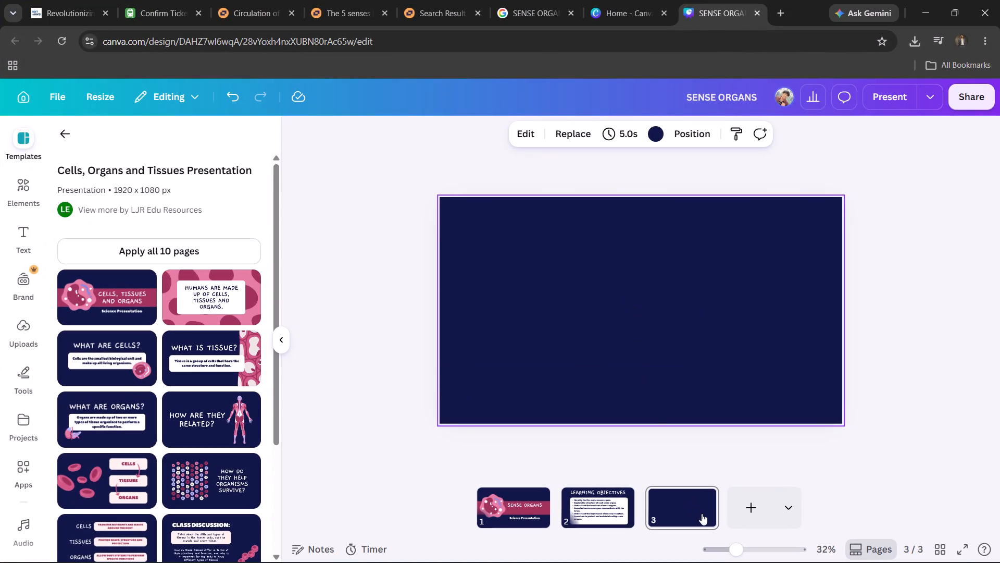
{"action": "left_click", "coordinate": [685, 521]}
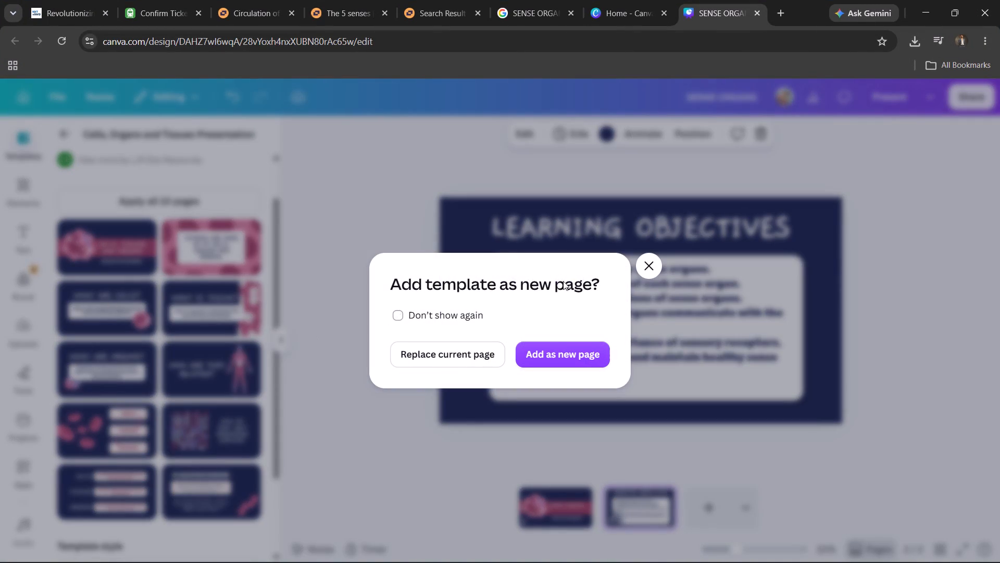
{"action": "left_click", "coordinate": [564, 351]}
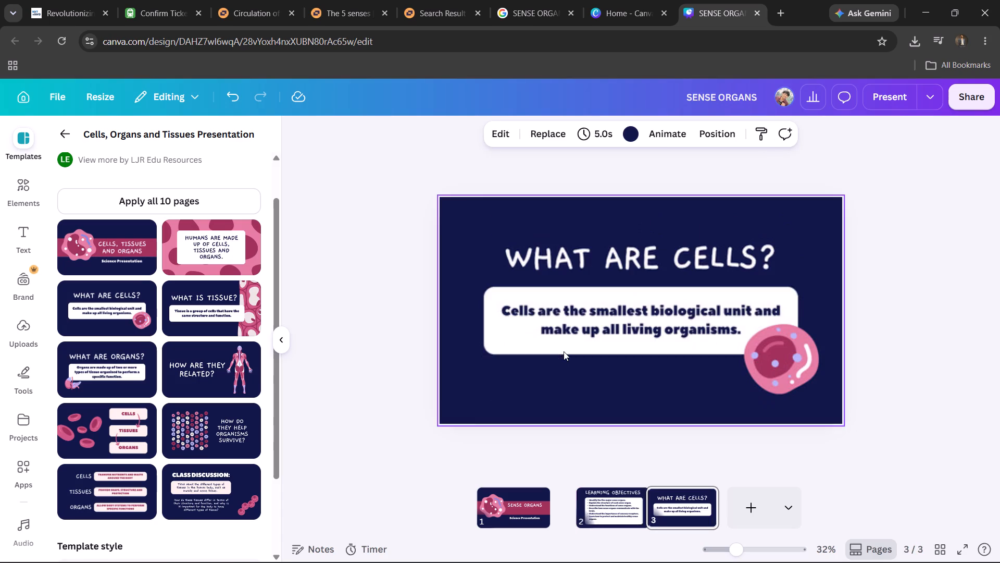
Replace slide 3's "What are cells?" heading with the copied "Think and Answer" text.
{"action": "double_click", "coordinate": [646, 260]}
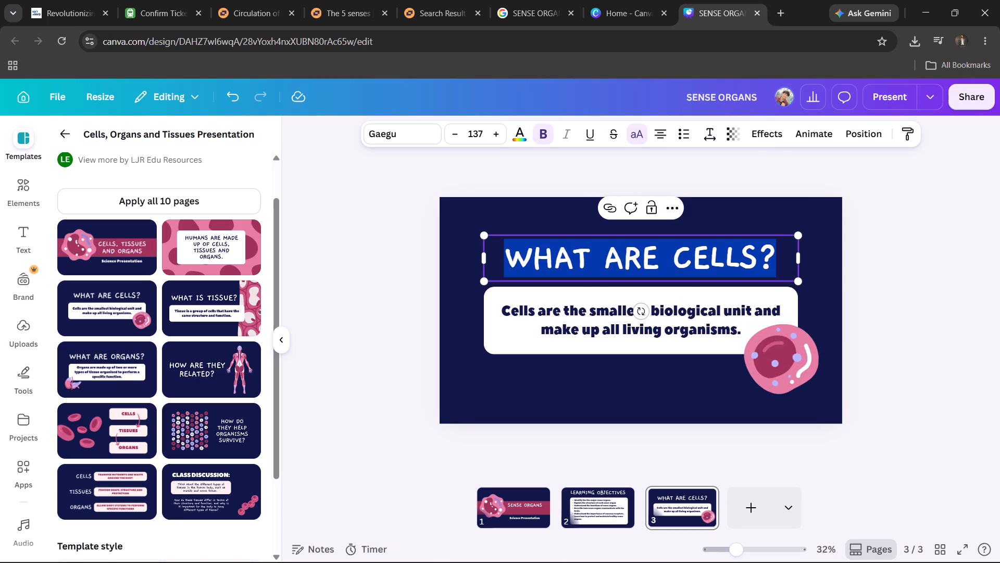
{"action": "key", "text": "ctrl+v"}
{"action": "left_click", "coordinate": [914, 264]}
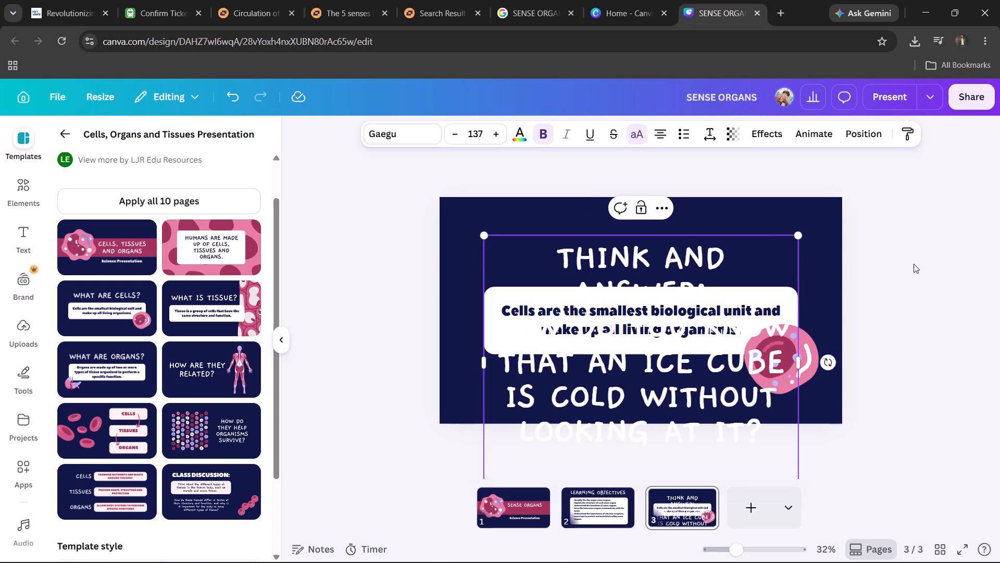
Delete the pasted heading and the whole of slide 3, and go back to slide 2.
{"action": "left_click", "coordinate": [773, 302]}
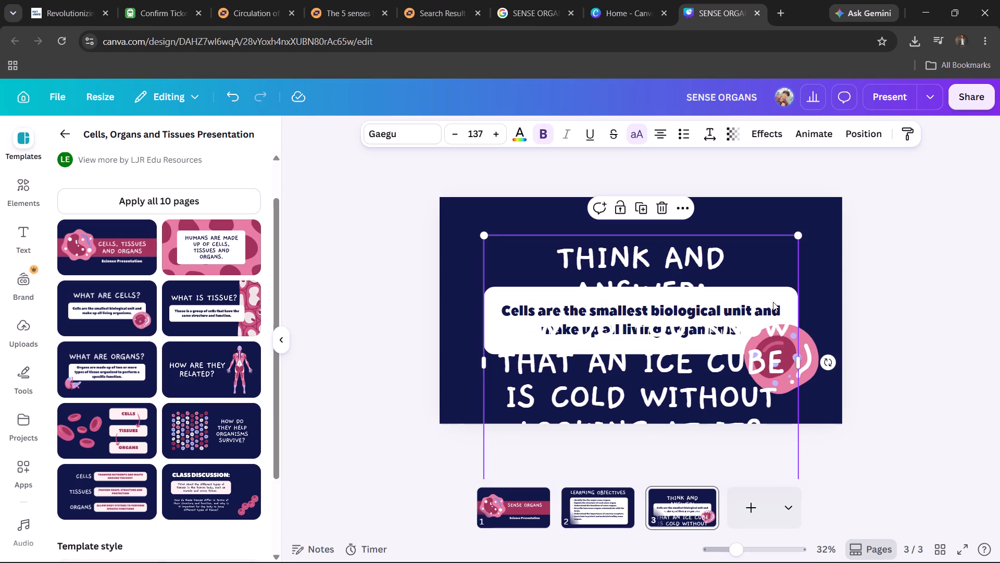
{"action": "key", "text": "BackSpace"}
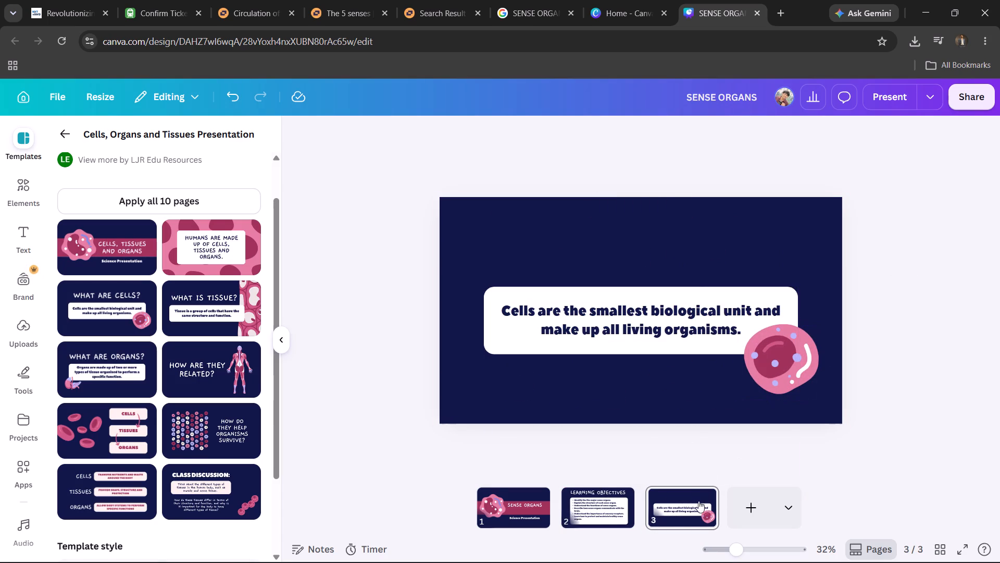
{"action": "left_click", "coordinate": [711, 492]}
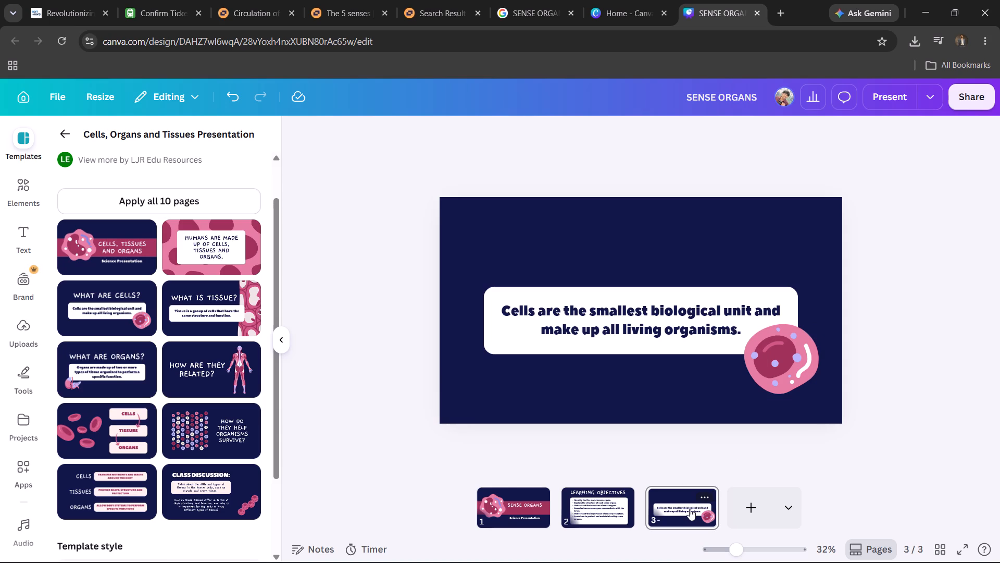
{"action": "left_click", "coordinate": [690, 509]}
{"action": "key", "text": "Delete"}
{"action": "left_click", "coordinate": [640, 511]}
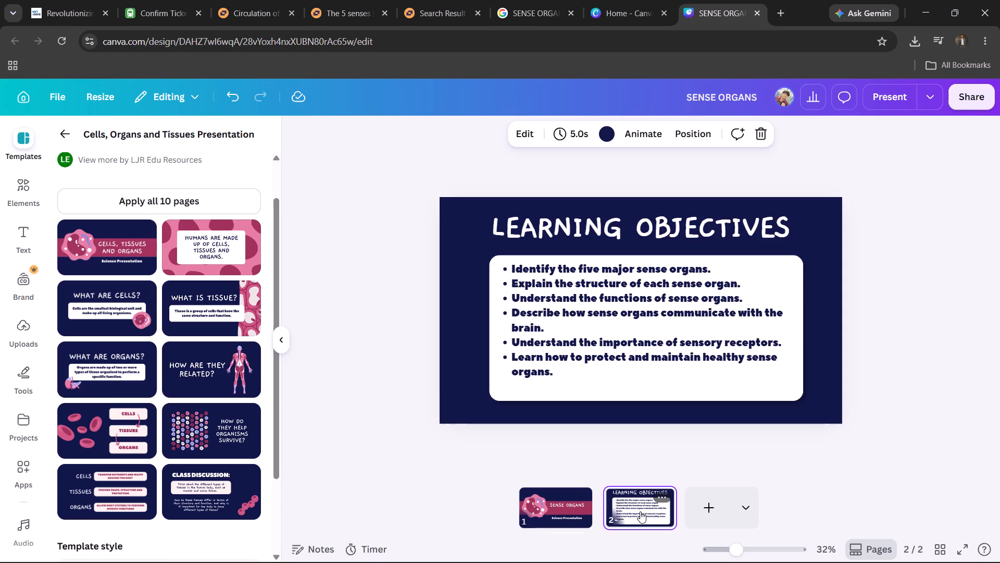
Duplicate the "Learning Objectives" slide as slide 3 and delete the white bullet text box from the copy.
{"action": "left_click", "coordinate": [833, 334]}
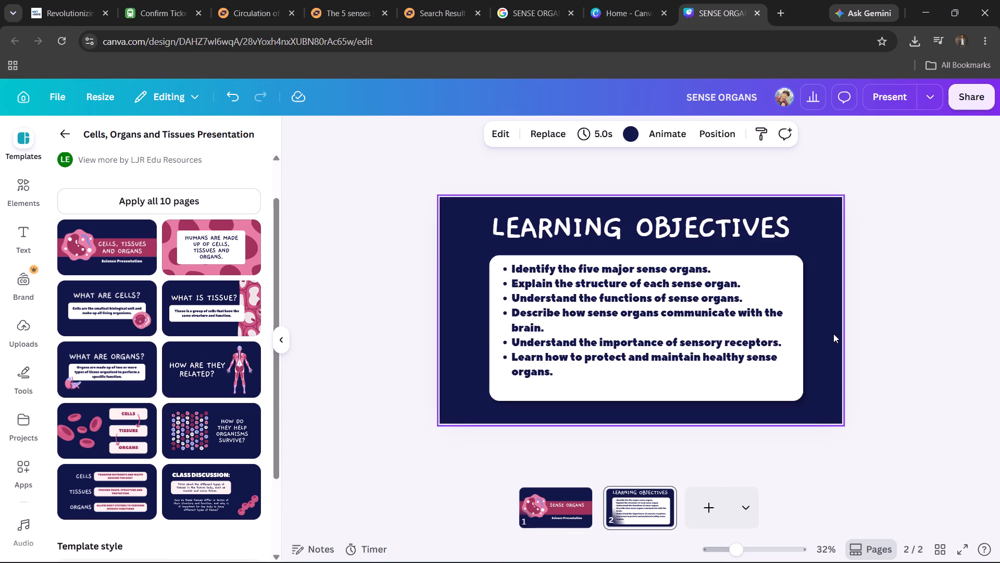
{"action": "key", "text": "ctrl+d"}
{"action": "left_click", "coordinate": [690, 511]}
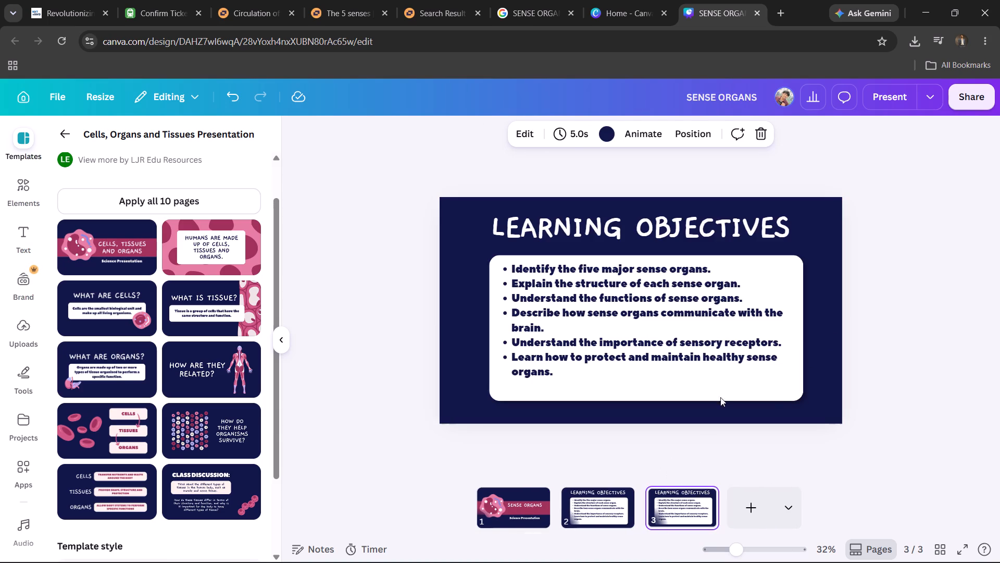
{"action": "left_click", "coordinate": [785, 386]}
{"action": "key", "text": "Delete"}
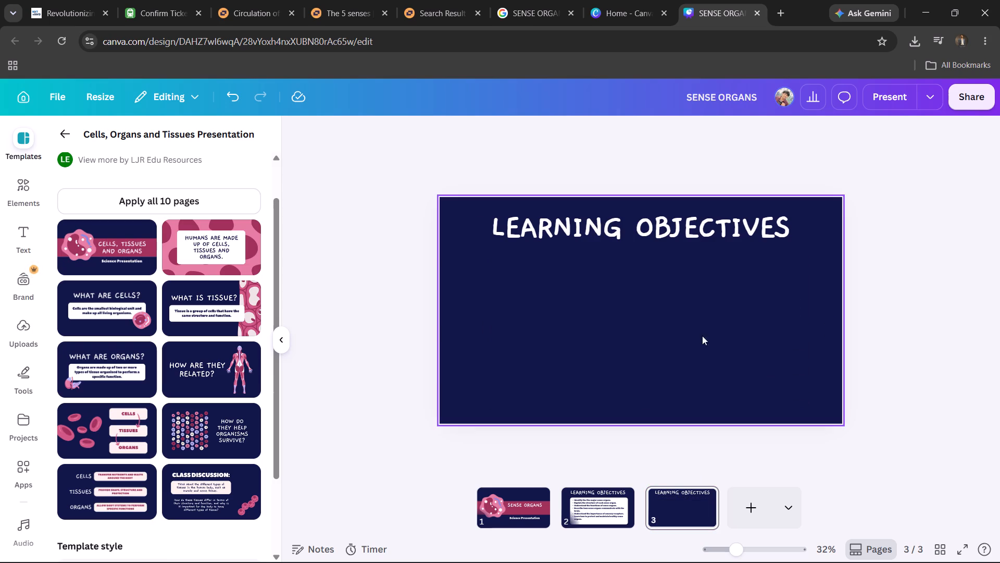
{"action": "left_click", "coordinate": [675, 331]}
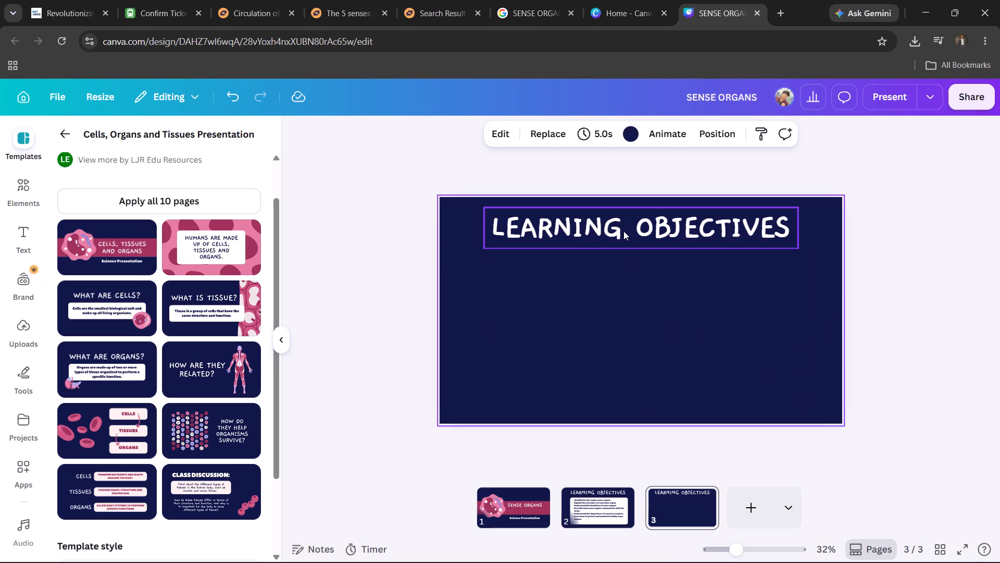
Replace slide 3's "Learning Objectives" heading with the copied "Think and Answer" text and ice cube question.
{"action": "triple_click", "coordinate": [623, 231]}
{"action": "key", "text": "ctrl+v"}
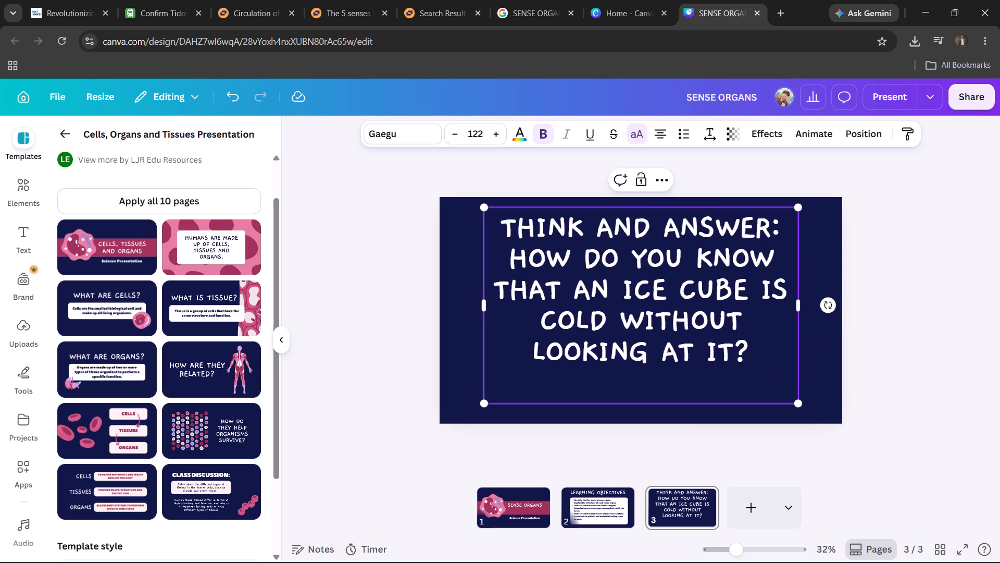
{"action": "left_click", "coordinate": [926, 348]}
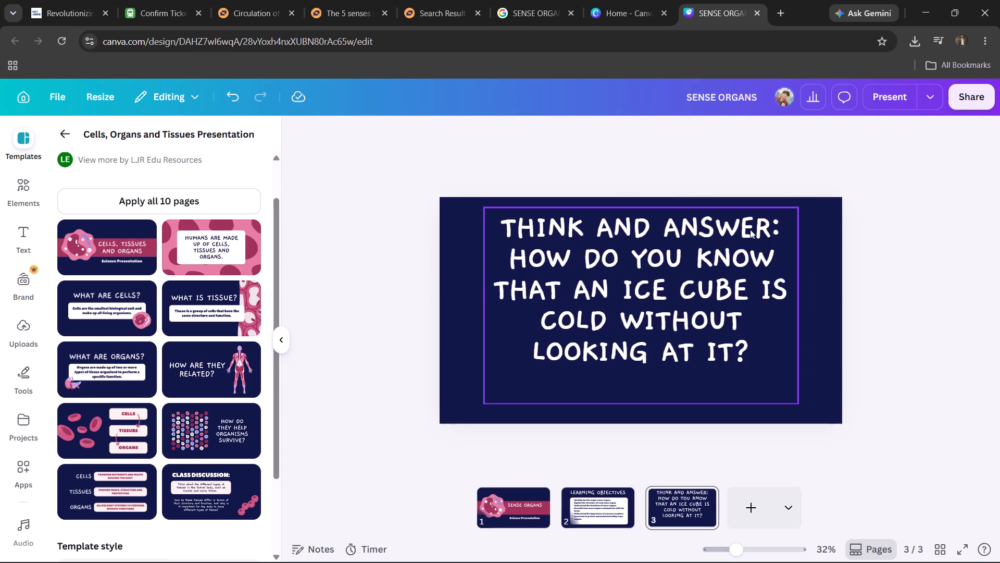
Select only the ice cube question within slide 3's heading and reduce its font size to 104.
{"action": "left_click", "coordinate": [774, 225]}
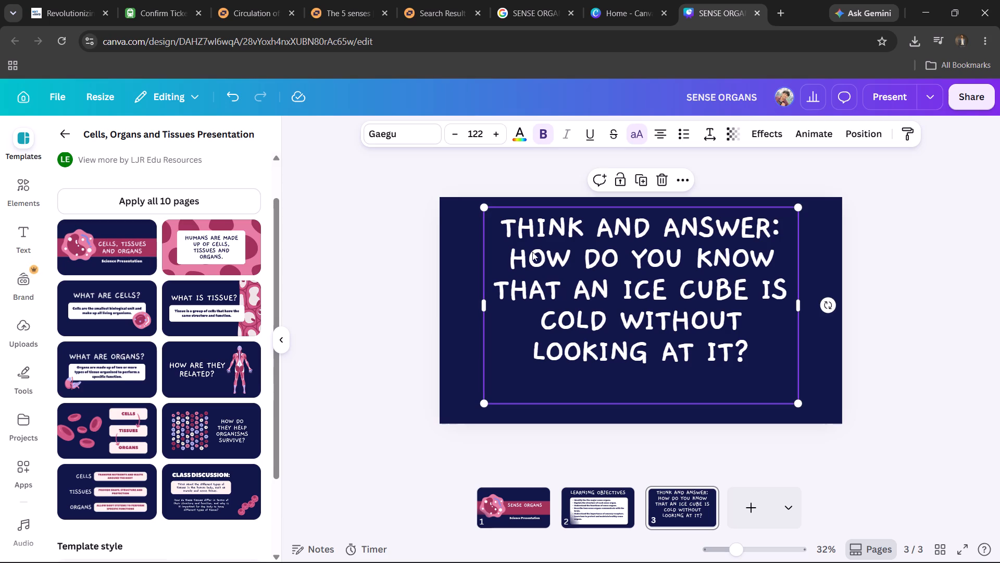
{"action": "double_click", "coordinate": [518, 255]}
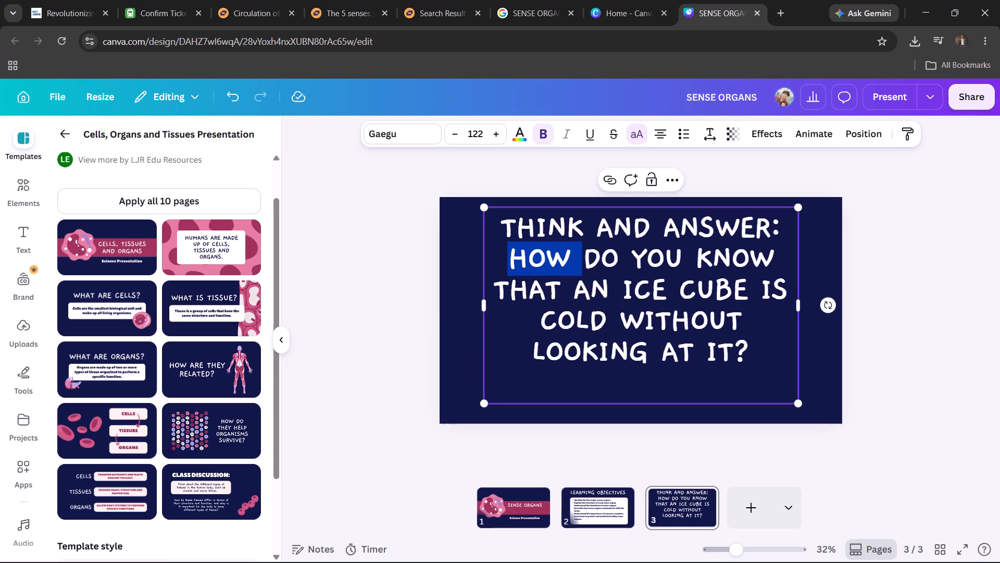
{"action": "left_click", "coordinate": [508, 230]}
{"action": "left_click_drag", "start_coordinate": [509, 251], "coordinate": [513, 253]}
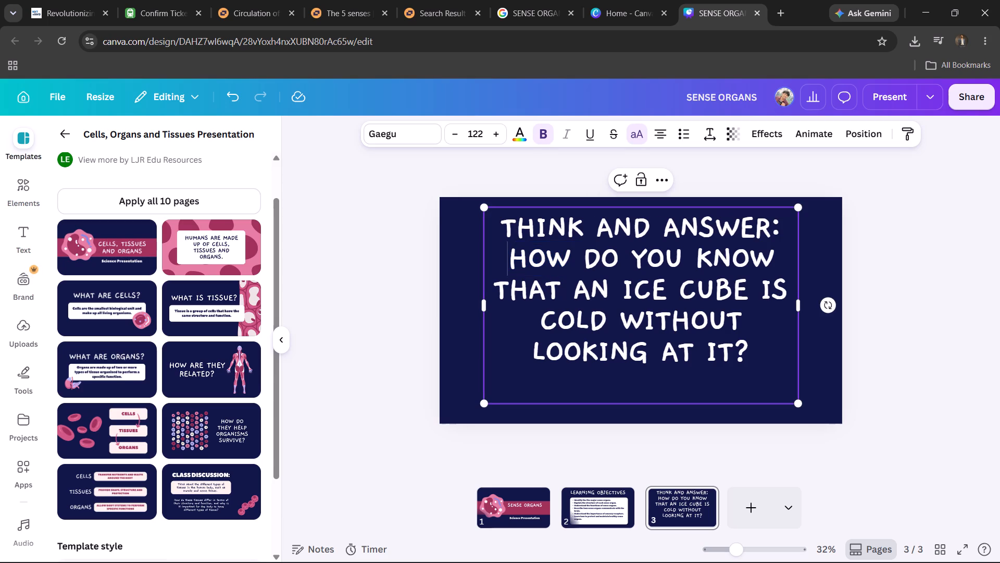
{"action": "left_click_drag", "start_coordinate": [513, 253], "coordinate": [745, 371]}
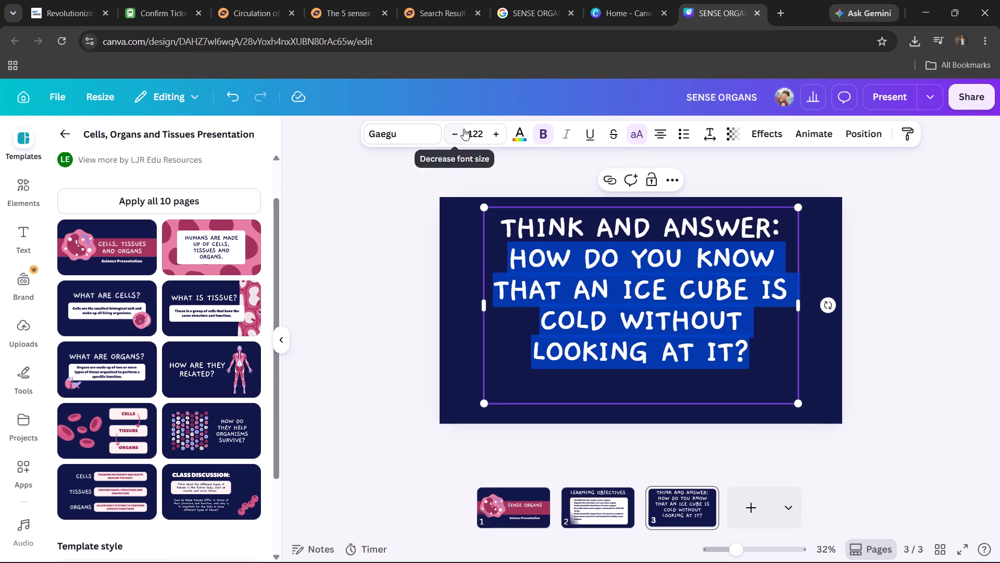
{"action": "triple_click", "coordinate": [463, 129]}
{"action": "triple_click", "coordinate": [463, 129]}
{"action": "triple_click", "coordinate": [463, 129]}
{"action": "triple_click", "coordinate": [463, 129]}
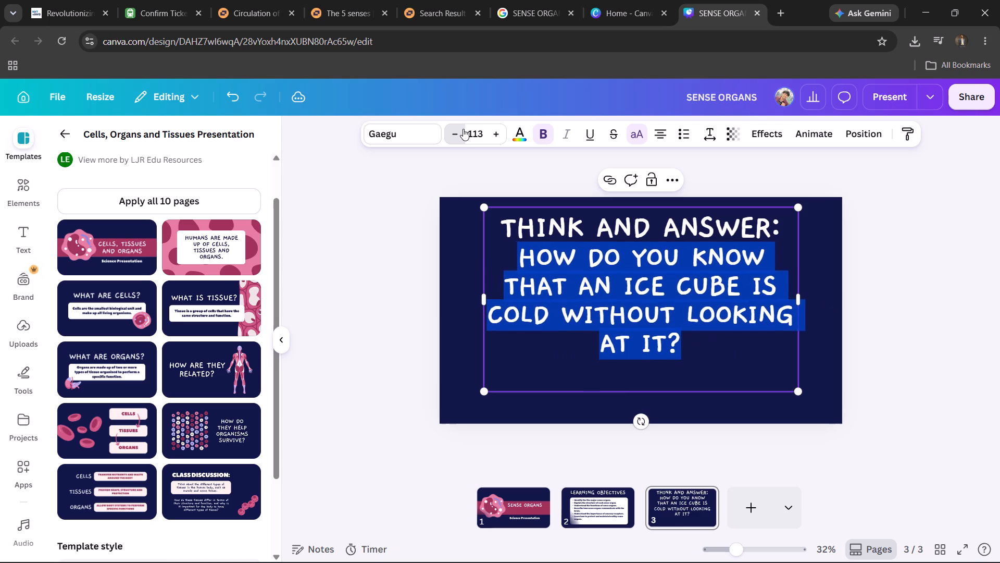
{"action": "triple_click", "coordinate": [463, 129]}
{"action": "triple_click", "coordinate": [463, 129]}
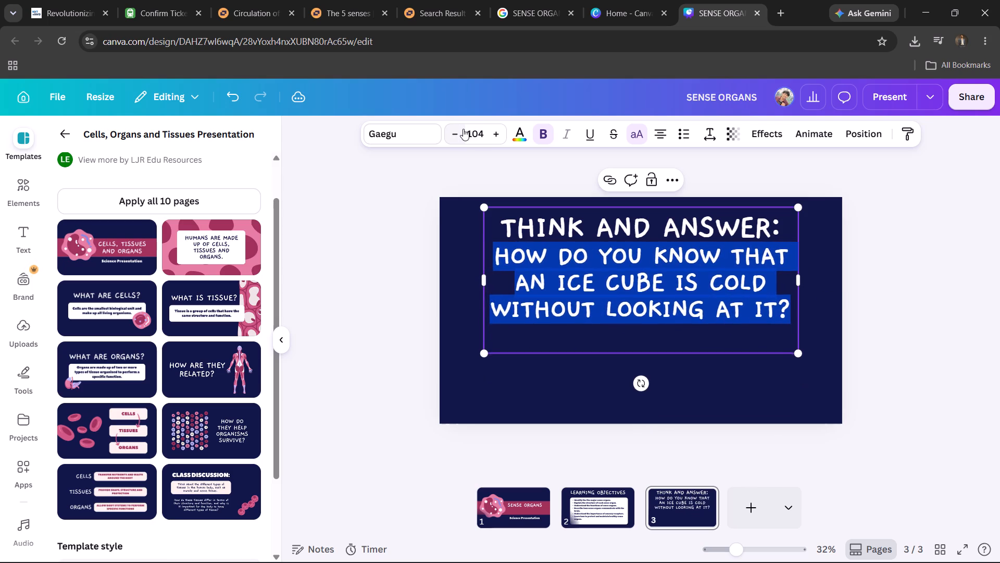
Cut the selected ice cube question out of the heading and paste it as a separate text box on slide 3.
{"action": "key", "text": "ctrl+x"}
{"action": "left_click", "coordinate": [736, 325]}
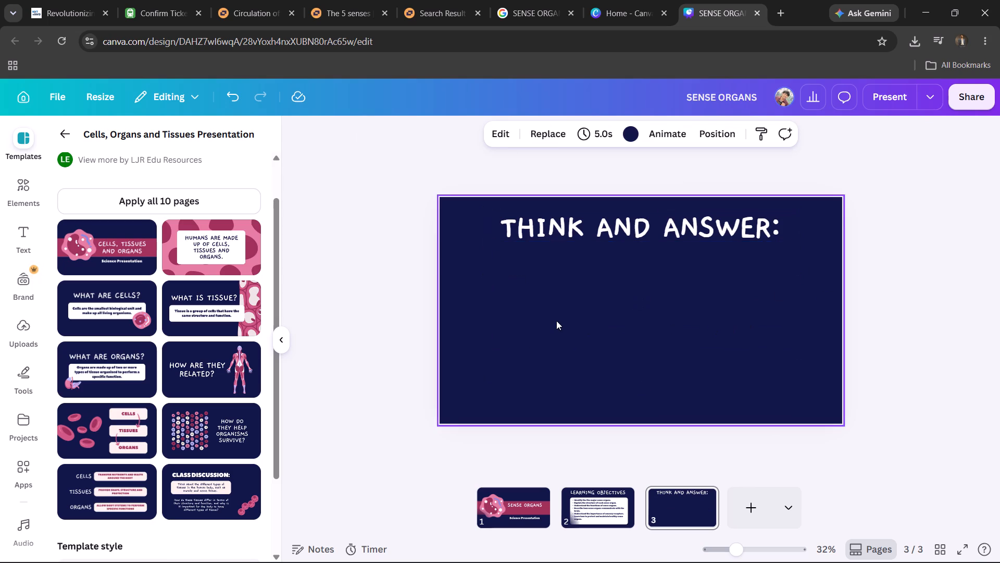
{"action": "left_click", "coordinate": [556, 321]}
{"action": "key", "text": "ctrl+v"}
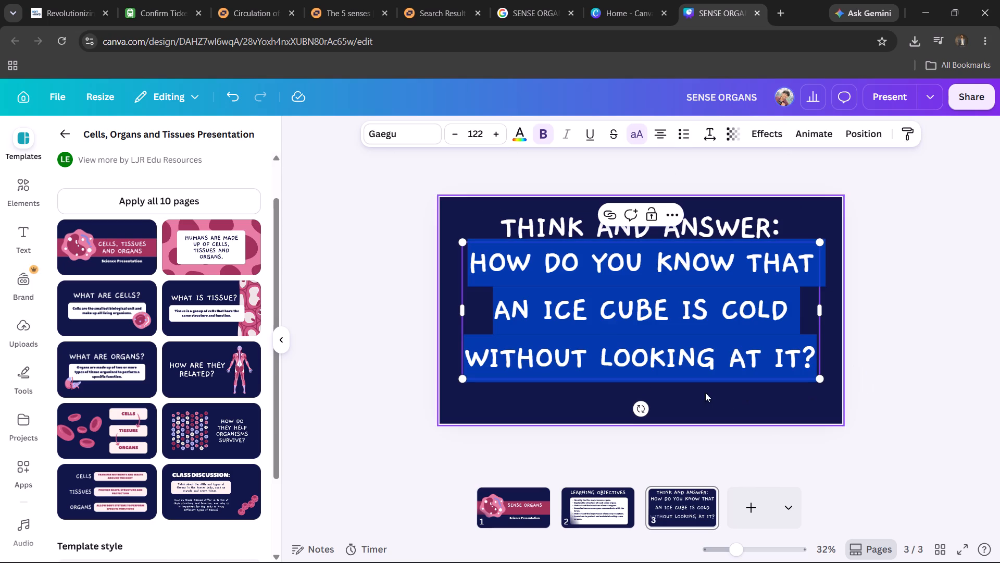
Set the font size of the pasted ice cube question to 80.
{"action": "left_click", "coordinate": [480, 134]}
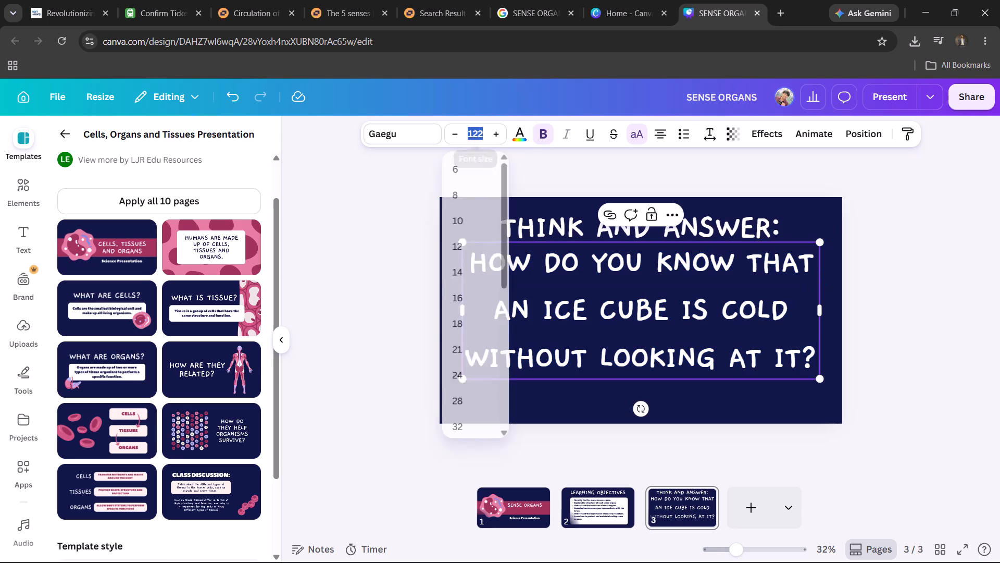
{"action": "type", "text": "80"}
{"action": "key", "text": "Return"}
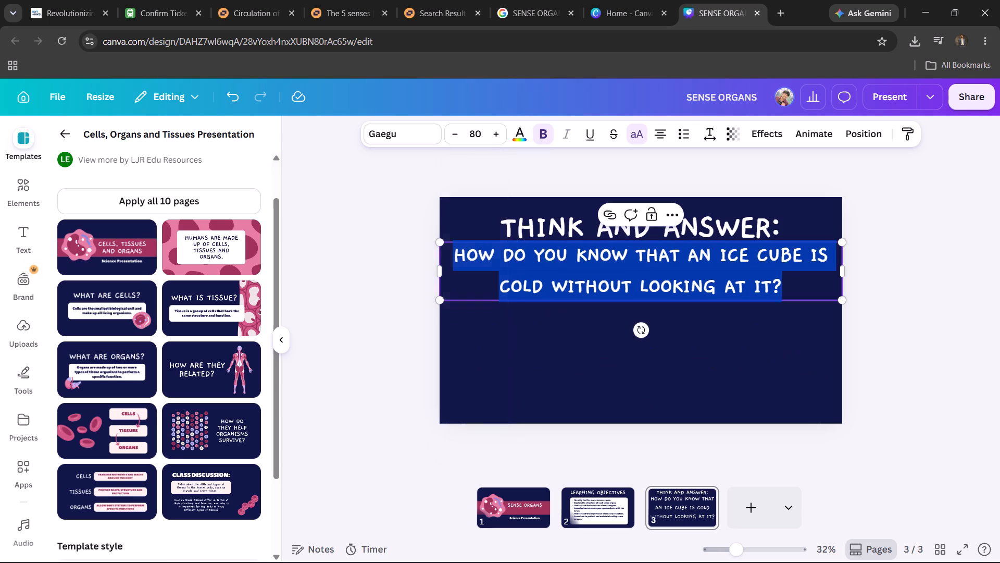
{"action": "left_click", "coordinate": [904, 372]}
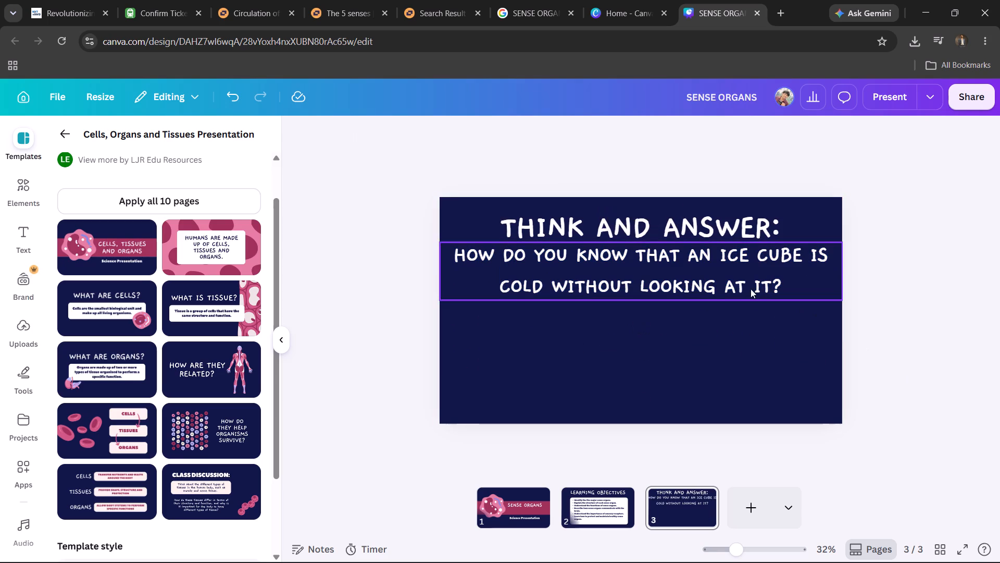
Move the ice cube question lower on slide 3, narrow its box to wrap onto three lines, and centre it below the heading.
{"action": "left_click_drag", "start_coordinate": [717, 277], "coordinate": [716, 321]}
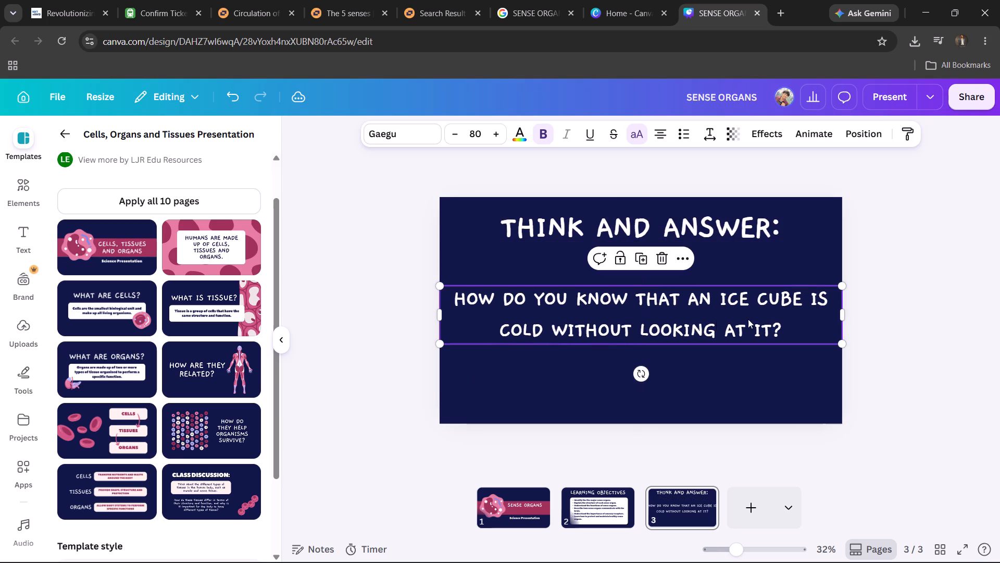
{"action": "left_click_drag", "start_coordinate": [844, 314], "coordinate": [829, 317]}
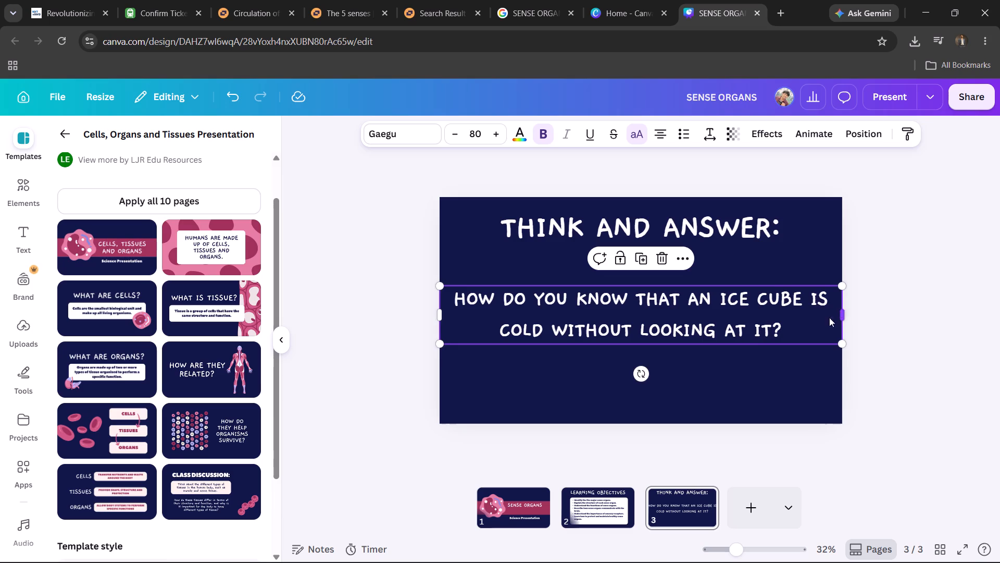
{"action": "left_click_drag", "start_coordinate": [829, 317], "coordinate": [756, 322]}
{"action": "left_click", "coordinate": [805, 375]}
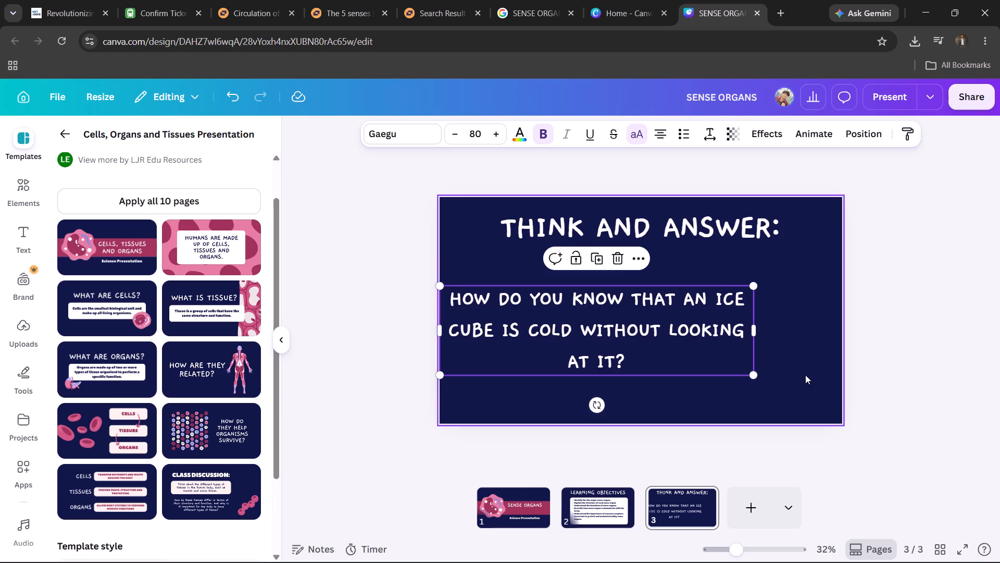
{"action": "left_click_drag", "start_coordinate": [690, 353], "coordinate": [733, 351]}
{"action": "left_click", "coordinate": [895, 262]}
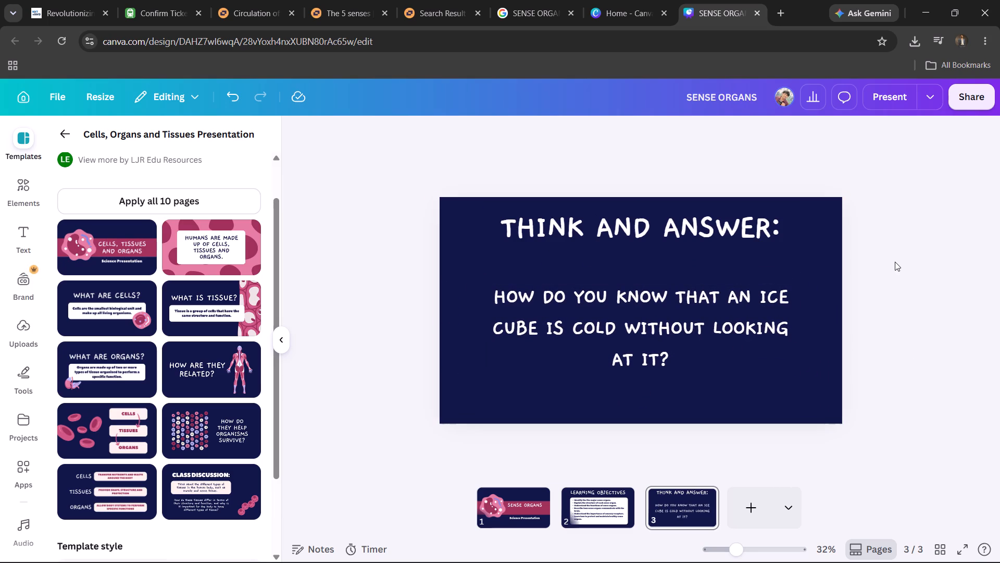
{"action": "left_click_drag", "start_coordinate": [761, 287], "coordinate": [754, 289]}
{"action": "left_click", "coordinate": [924, 277]}
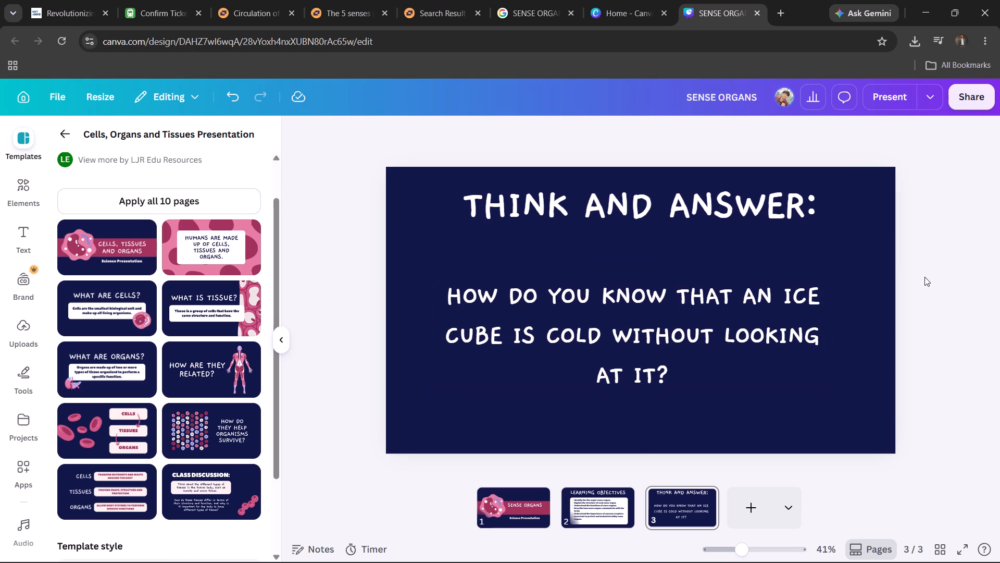
{"action": "left_click_drag", "start_coordinate": [740, 300], "coordinate": [755, 299]}
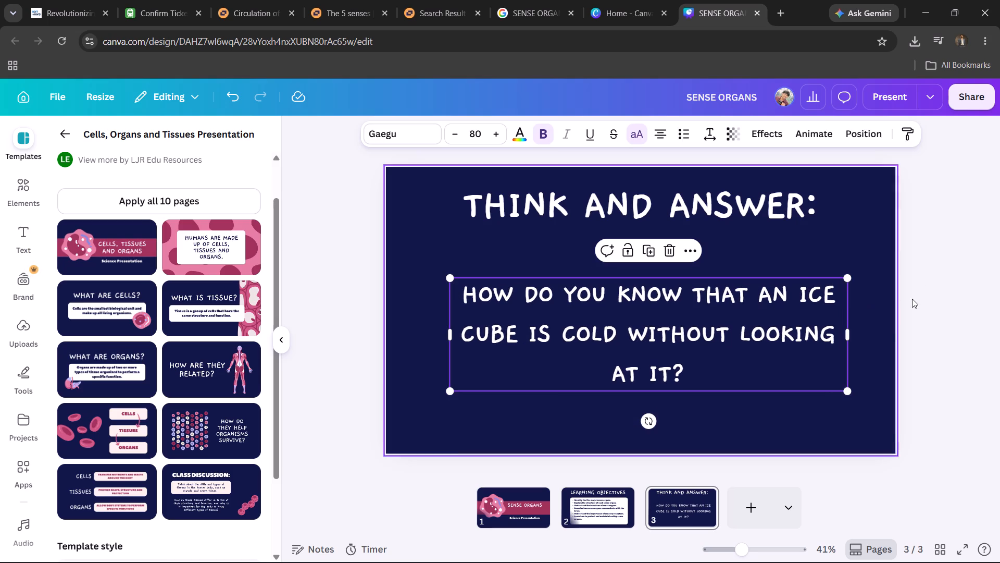
{"action": "left_click", "coordinate": [915, 298]}
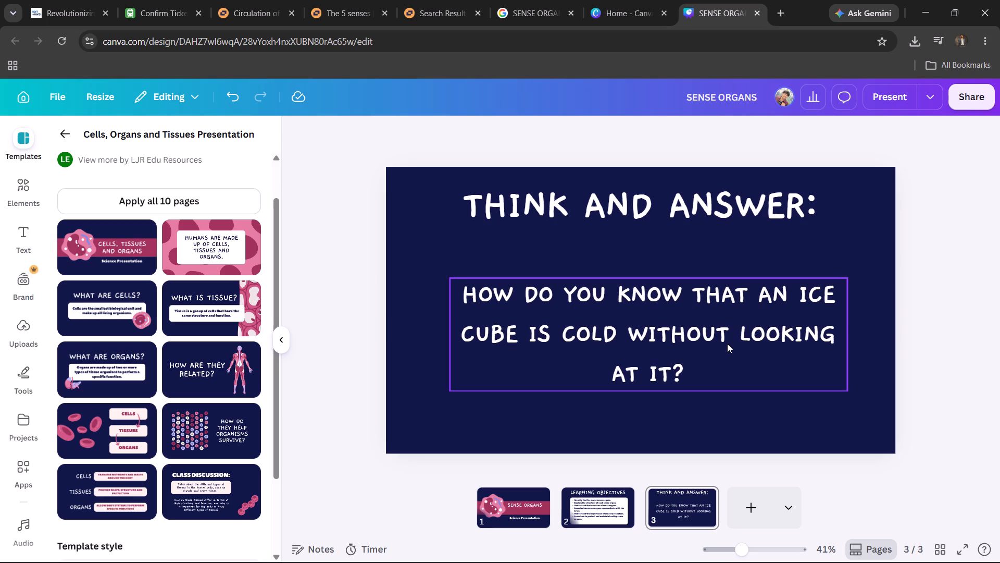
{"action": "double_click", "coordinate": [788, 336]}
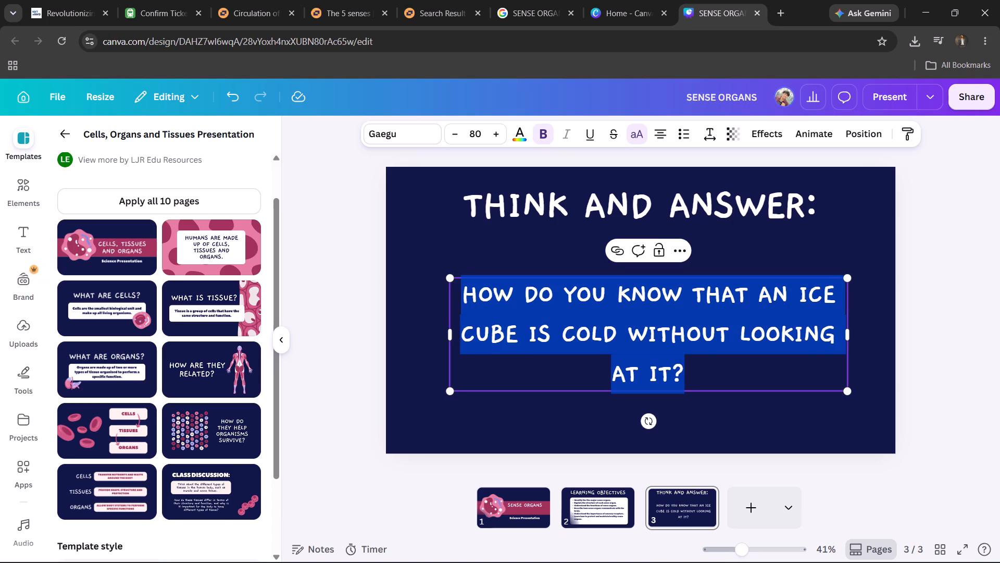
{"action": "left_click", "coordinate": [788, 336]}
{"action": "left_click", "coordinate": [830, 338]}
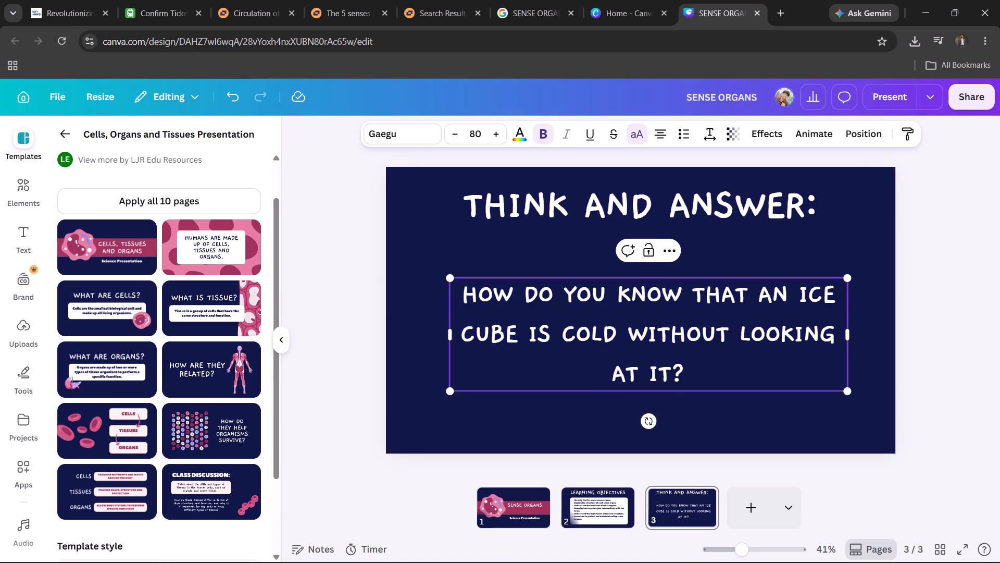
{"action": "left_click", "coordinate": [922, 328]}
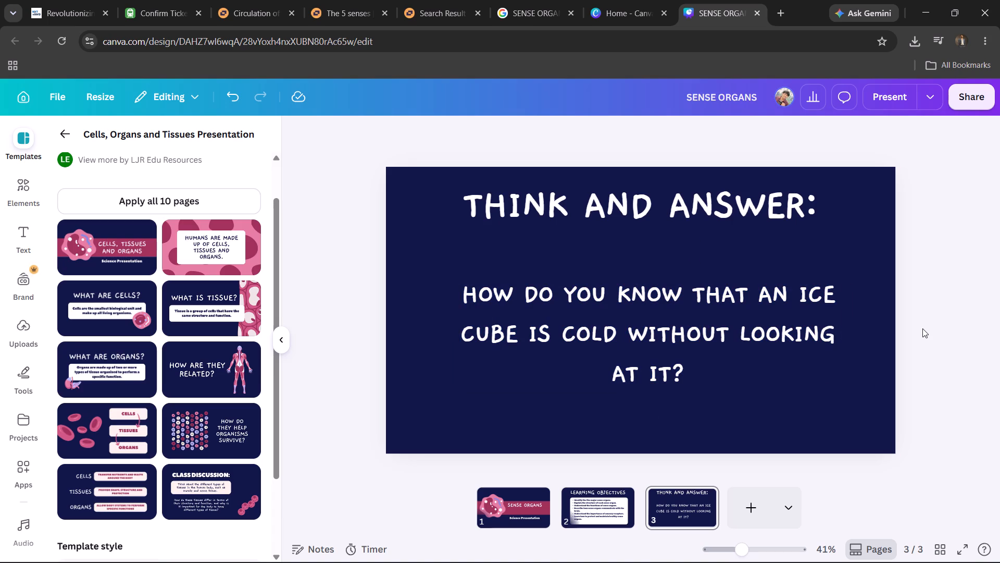
Add a blank fourth page after the "Think and Answer" slide.
{"action": "left_click", "coordinate": [739, 509]}
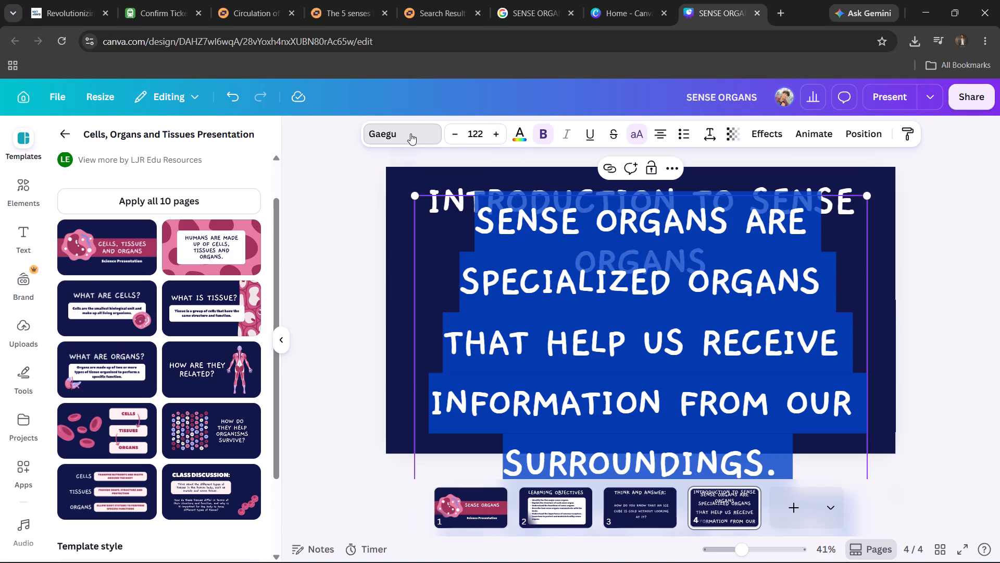
{"action": "scroll", "coordinate": [146, 412], "scroll_direction": "down", "scroll_amount": 1}
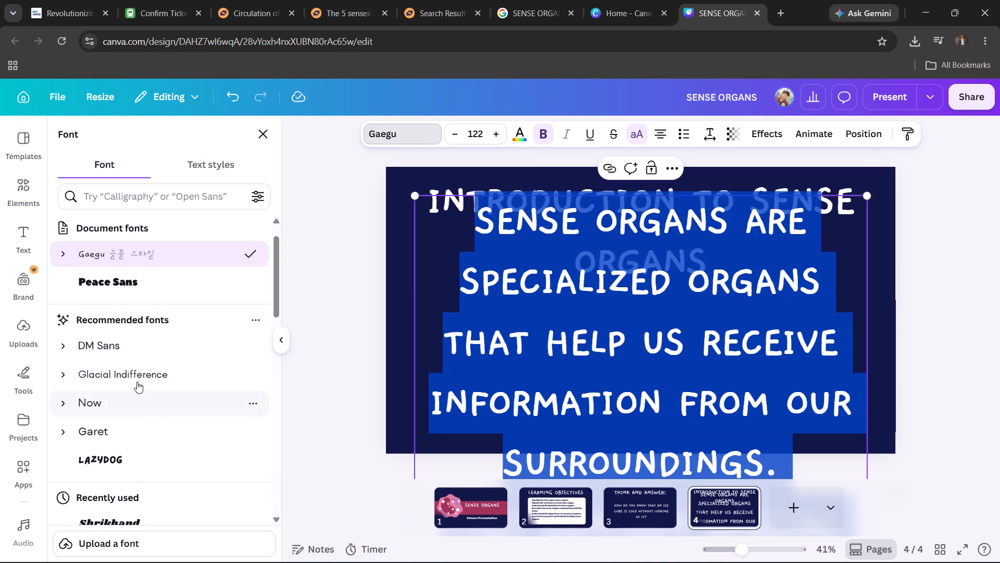
{"action": "left_click", "coordinate": [130, 369]}
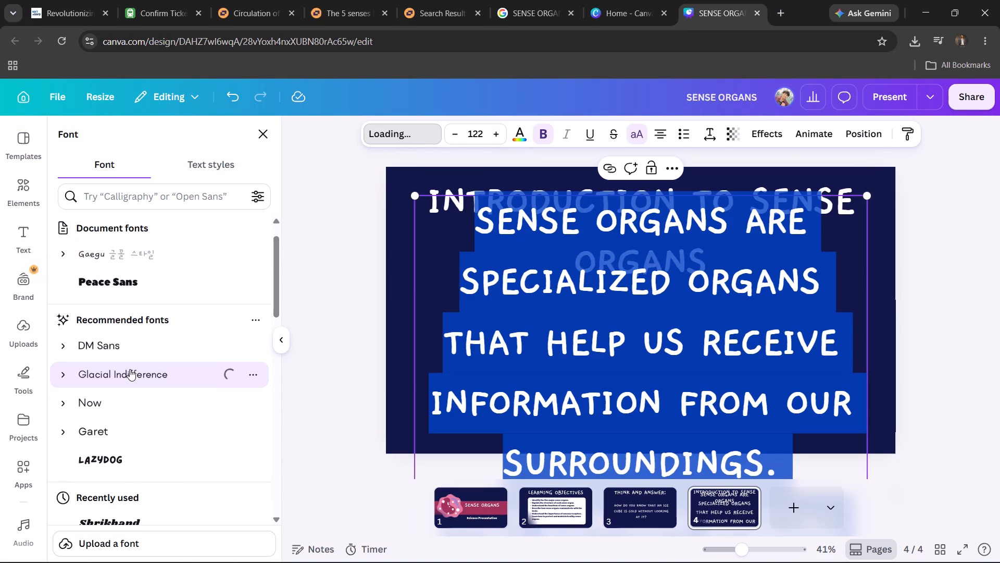
{"action": "scroll", "coordinate": [107, 411], "scroll_direction": "down", "scroll_amount": 1}
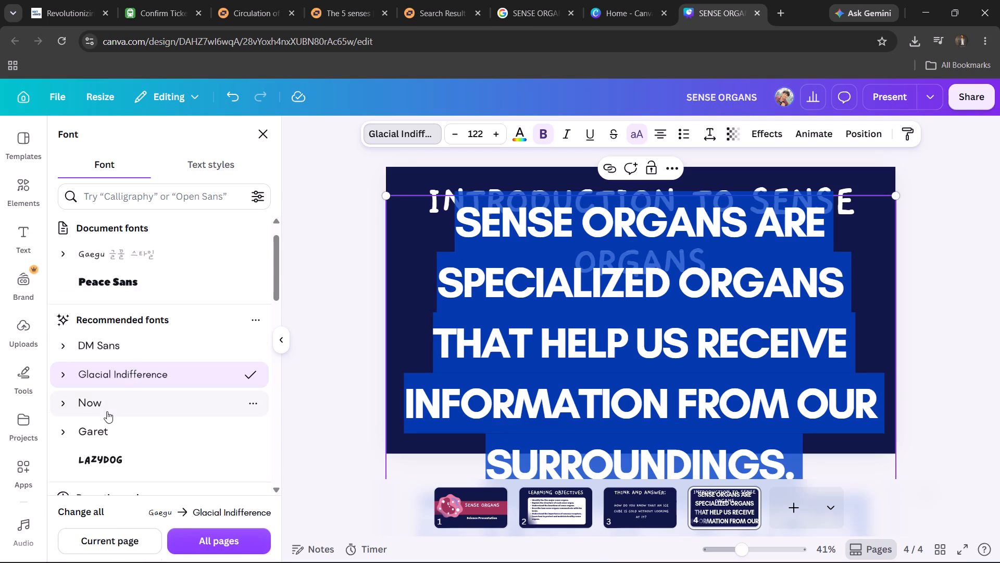
{"action": "scroll", "coordinate": [107, 411], "scroll_direction": "down", "scroll_amount": 2}
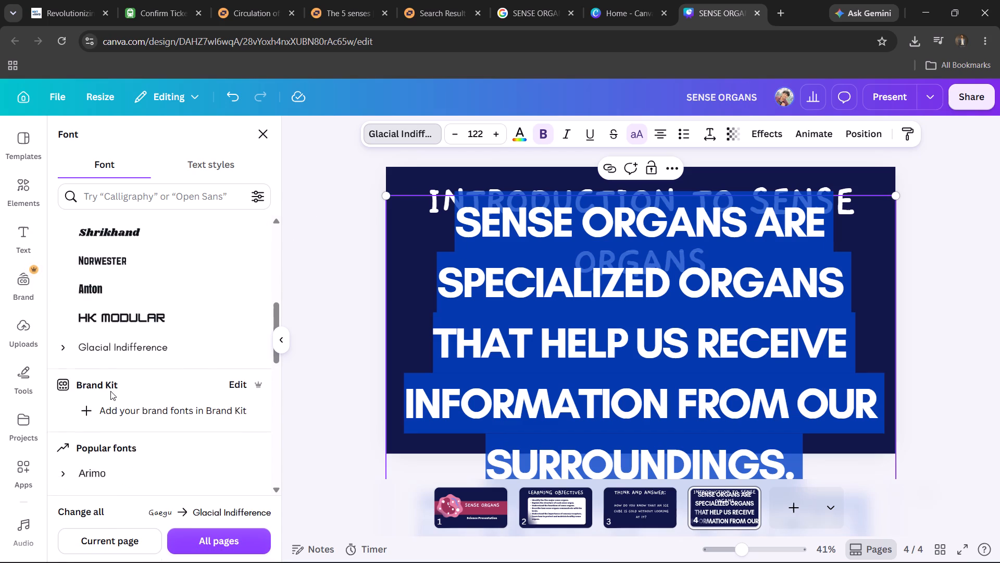
{"action": "scroll", "coordinate": [110, 391], "scroll_direction": "down", "scroll_amount": 1}
{"action": "left_click", "coordinate": [109, 435]}
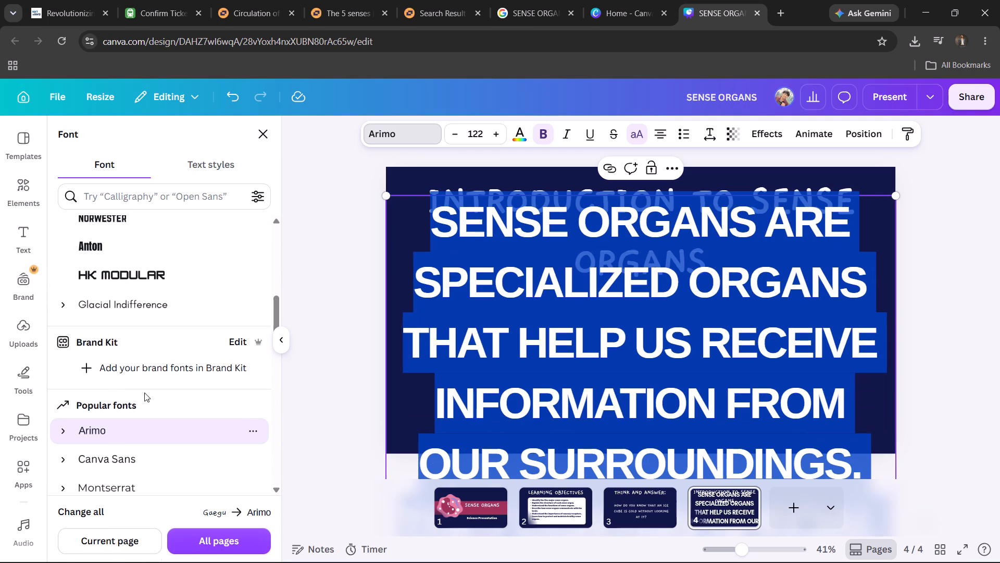
{"action": "left_click", "coordinate": [549, 139]}
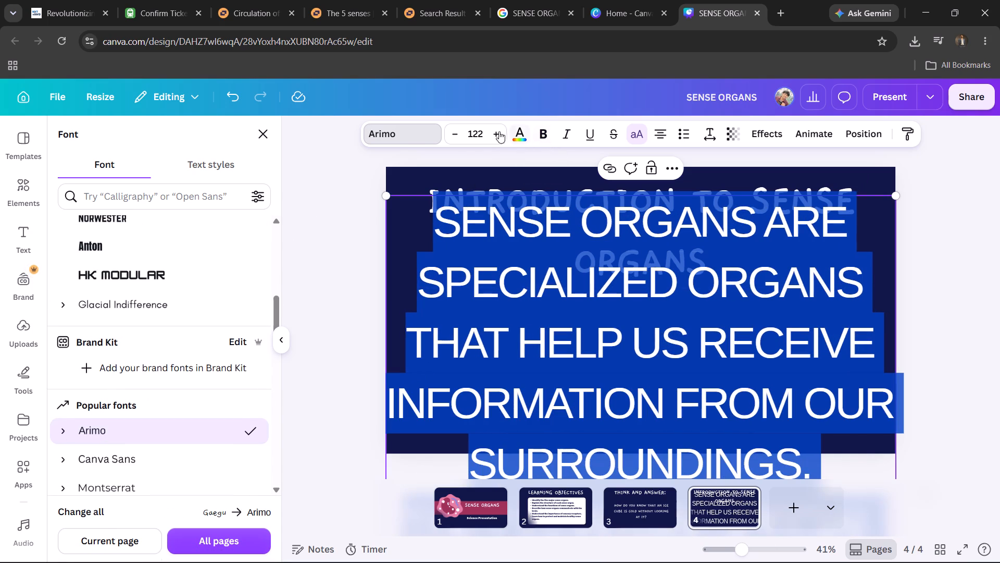
Reduce the body text's font size, trying 70 first and settling on 60.
{"action": "left_click", "coordinate": [478, 136]}
{"action": "type", "text": "70"}
{"action": "key", "text": "Return"}
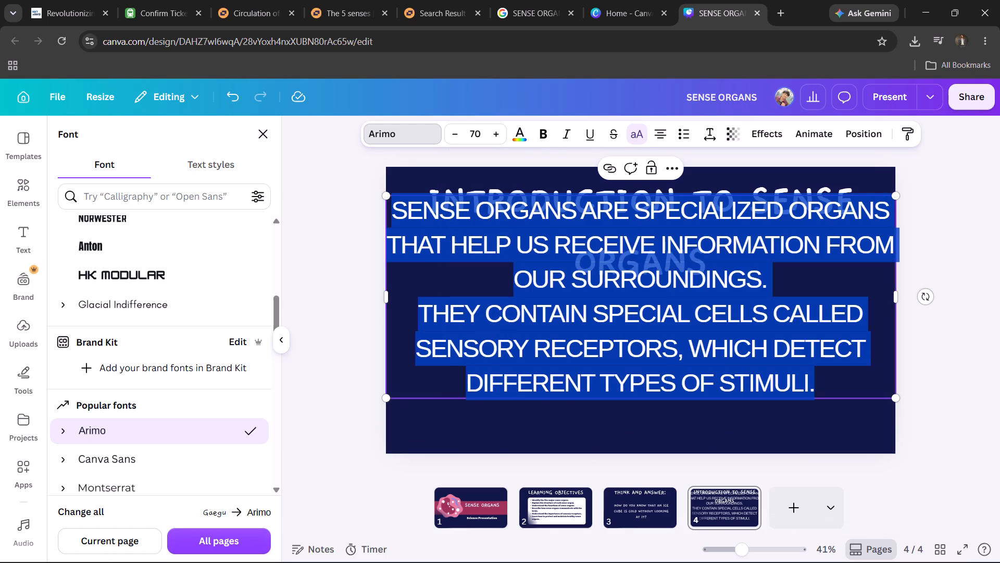
{"action": "left_click", "coordinate": [482, 132]}
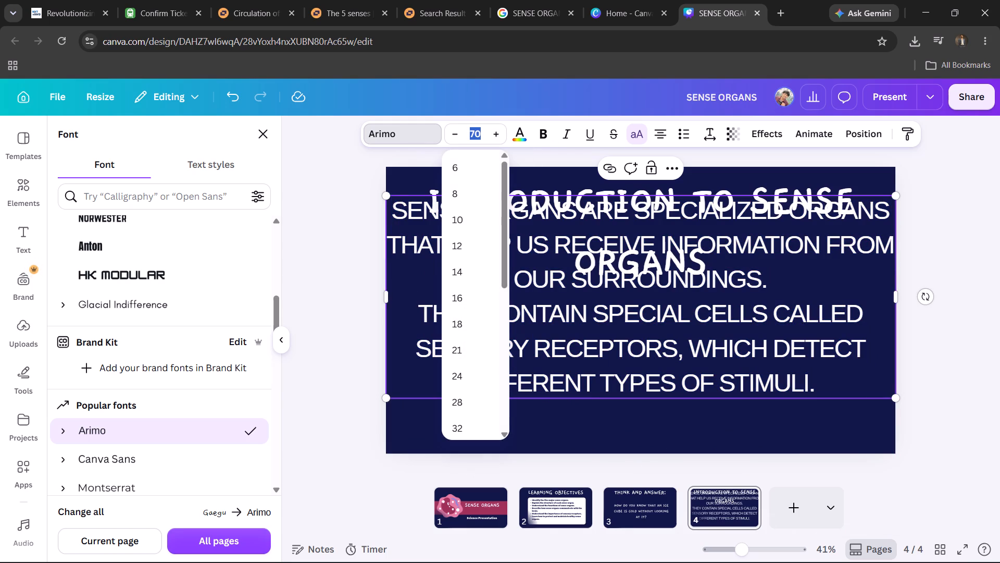
{"action": "type", "text": "60"}
{"action": "key", "text": "Return"}
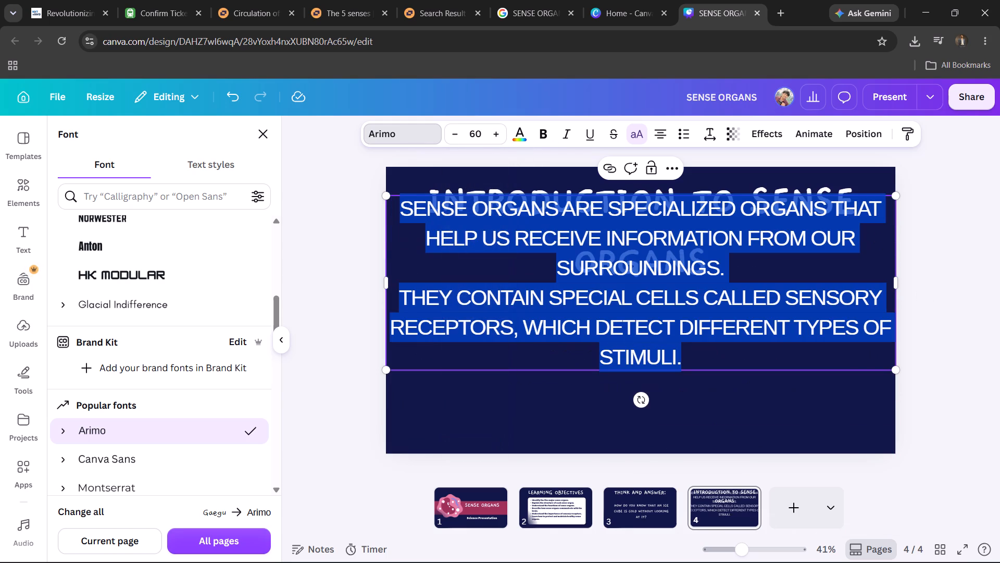
Move the body text below the heading, scale its box down to font size 48.5, and centre it on the slide.
{"action": "left_click", "coordinate": [935, 350]}
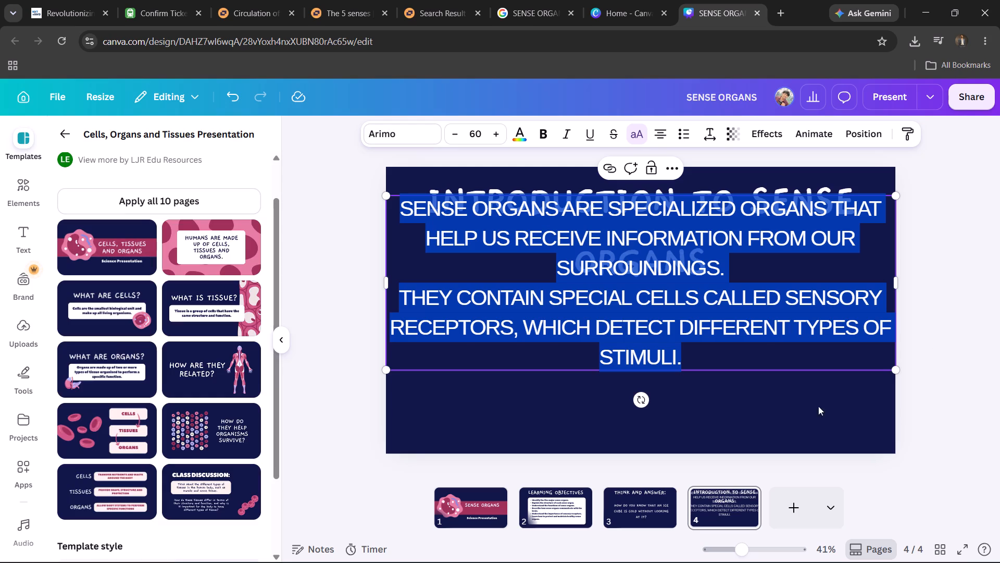
{"action": "left_click", "coordinate": [823, 420]}
{"action": "left_click_drag", "start_coordinate": [781, 350], "coordinate": [789, 436]}
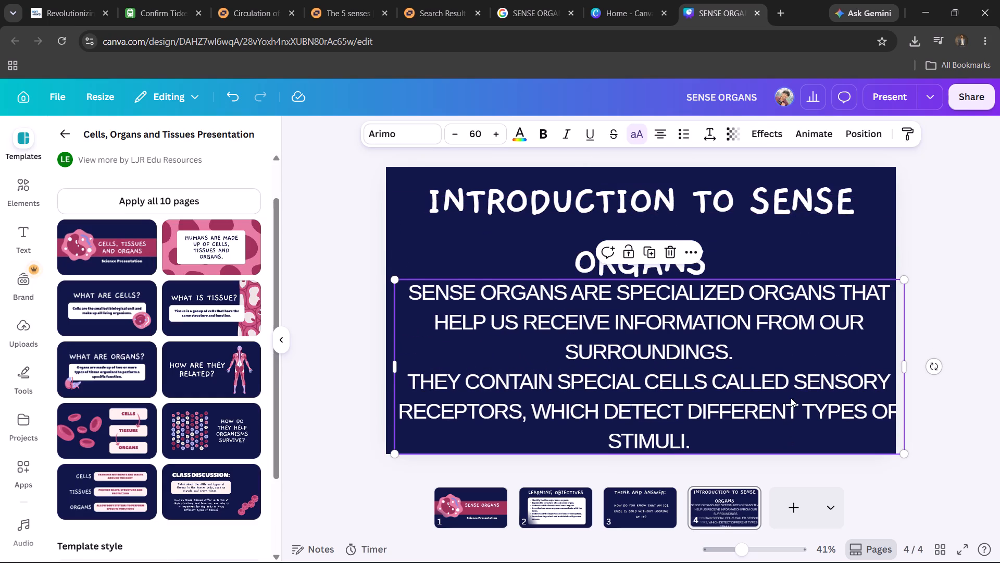
{"action": "left_click_drag", "start_coordinate": [791, 398], "coordinate": [787, 393]}
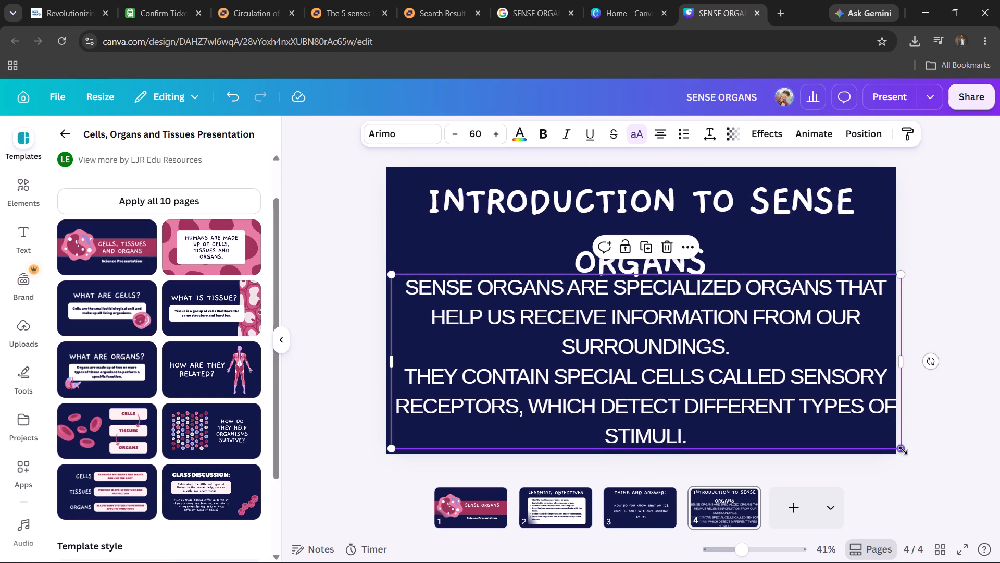
{"action": "left_click_drag", "start_coordinate": [903, 450], "coordinate": [808, 412]}
{"action": "left_click_drag", "start_coordinate": [759, 326], "coordinate": [780, 332]}
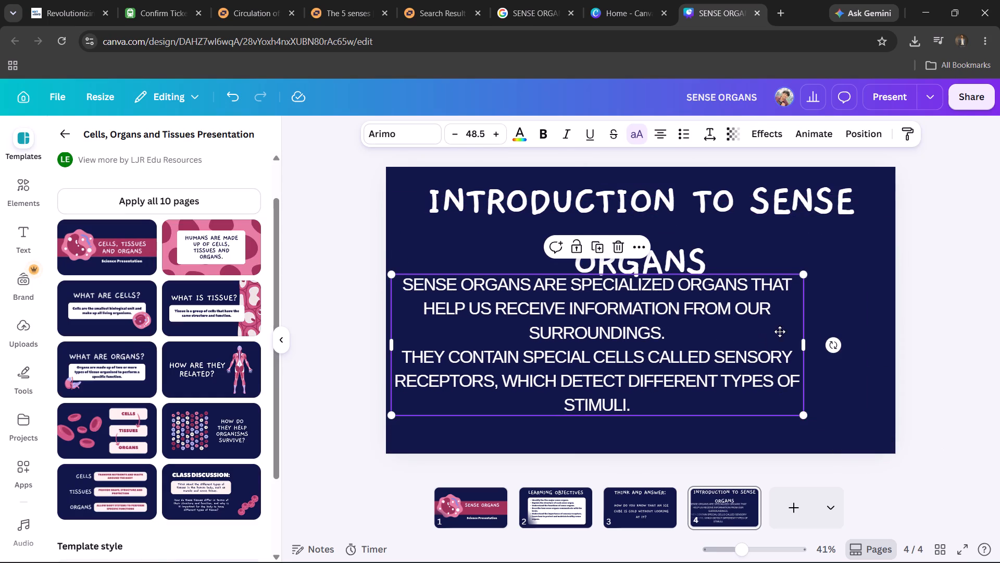
{"action": "left_click_drag", "start_coordinate": [780, 332], "coordinate": [803, 344]}
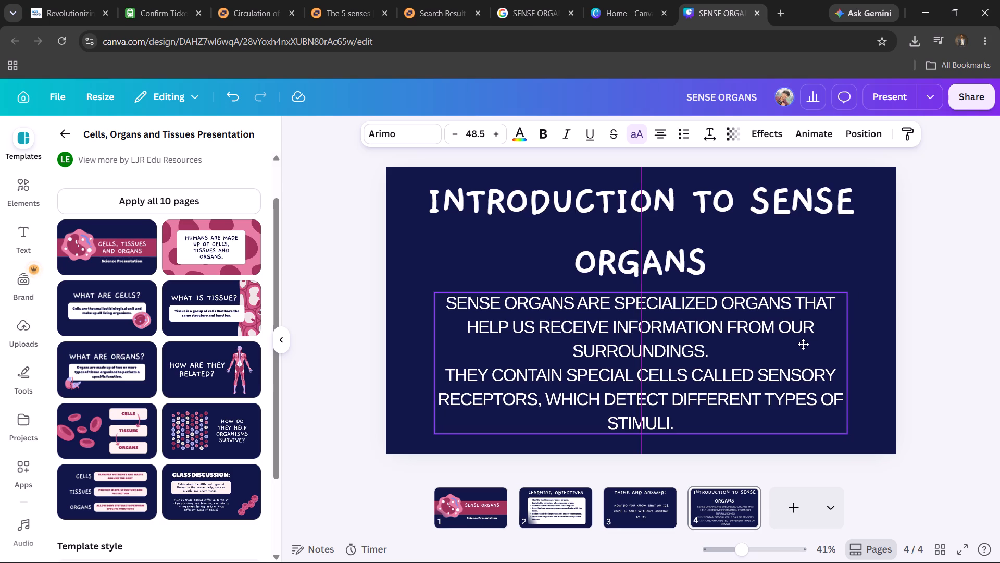
{"action": "left_click_drag", "start_coordinate": [803, 344], "coordinate": [802, 344]}
{"action": "left_click", "coordinate": [958, 305]}
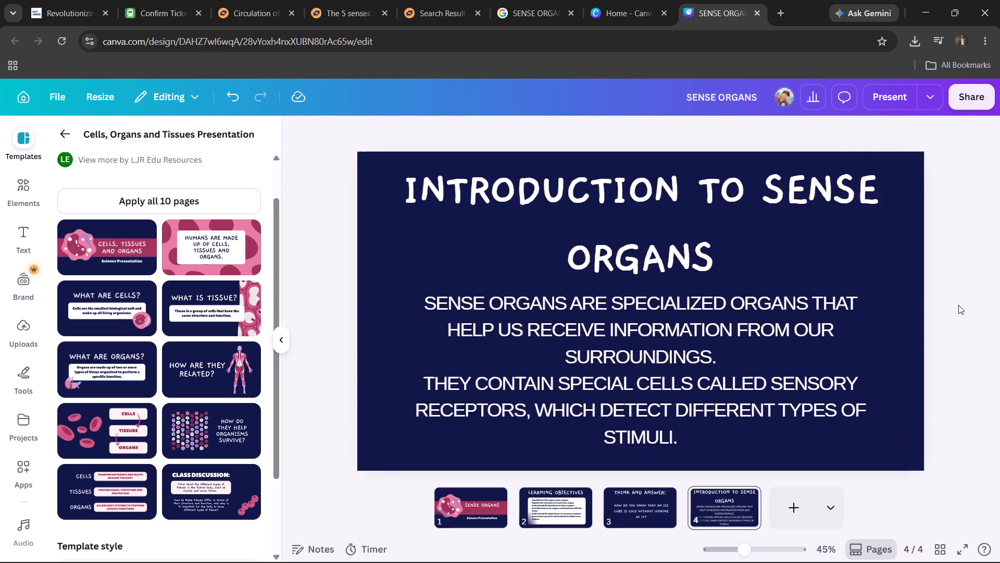
Review the presentation's slides from the first page through page 4.
{"action": "scroll", "coordinate": [958, 305], "scroll_direction": "down", "scroll_amount": 1}
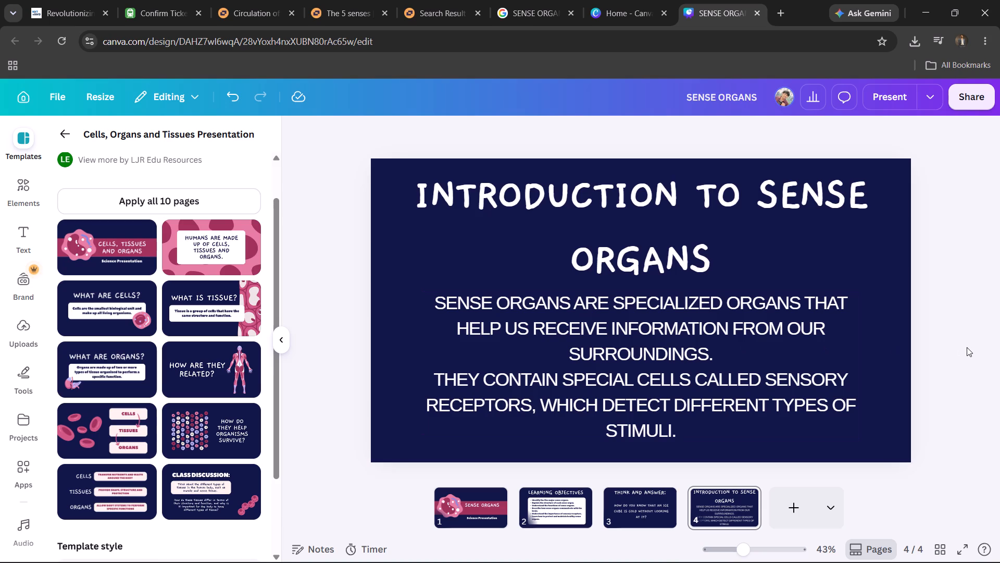
{"action": "scroll", "coordinate": [959, 338], "scroll_direction": "down", "scroll_amount": 1}
{"action": "left_click", "coordinate": [626, 519]}
{"action": "left_click", "coordinate": [449, 514]}
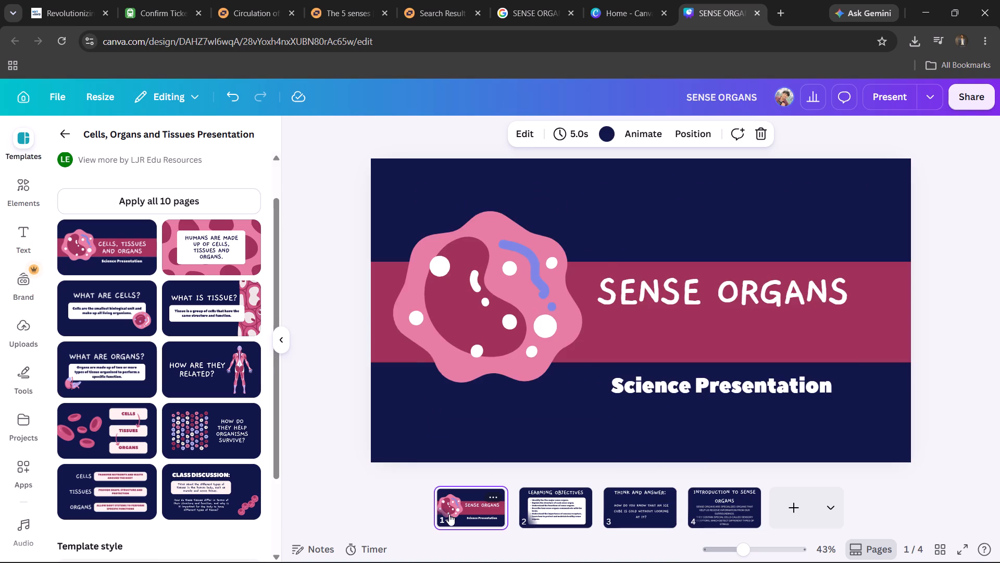
{"action": "key", "text": "Right"}
{"action": "key", "text": "Right"}
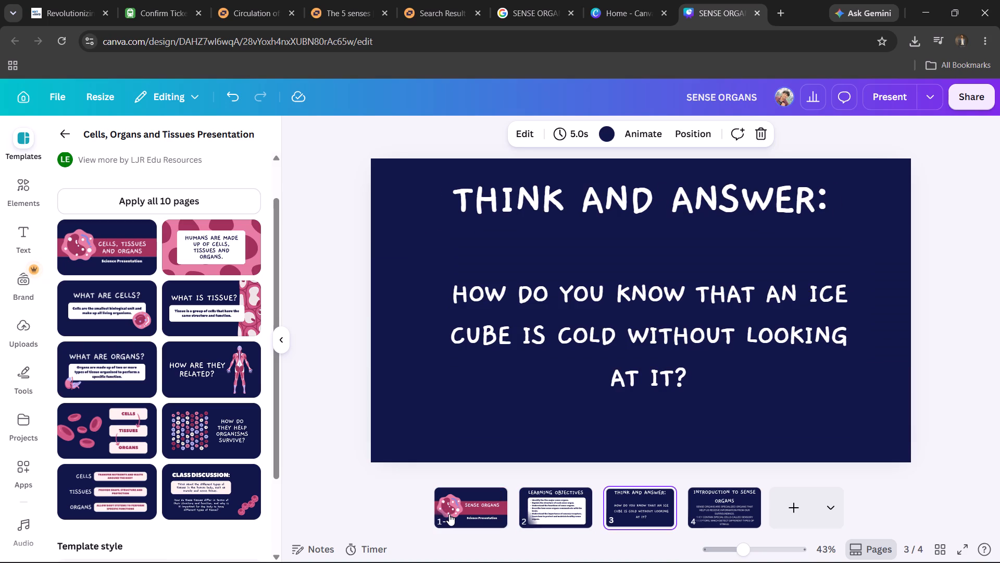
{"action": "key", "text": "Right"}
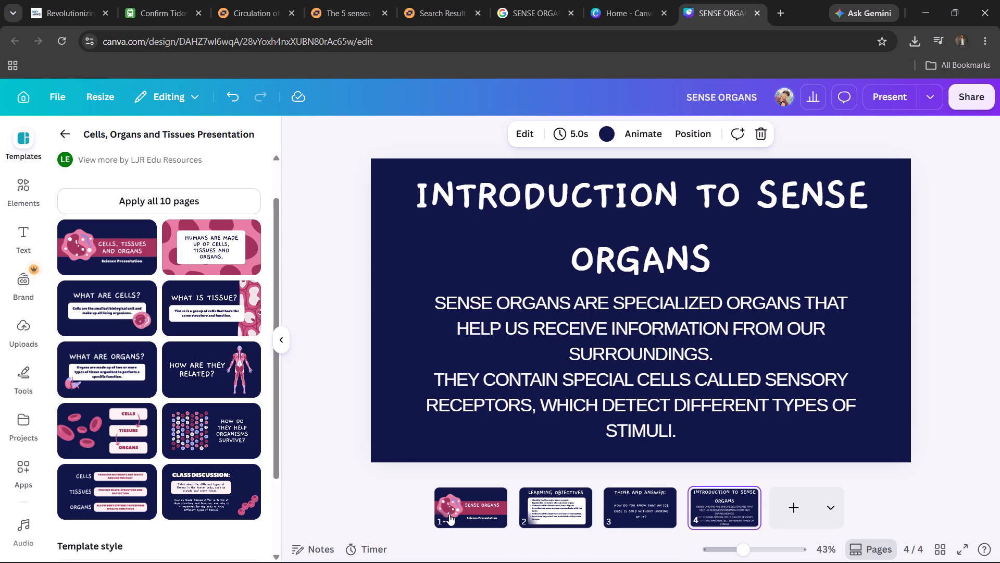
Colour the words "sensory receptors" red in the body text on page 4.
{"action": "double_click", "coordinate": [773, 374]}
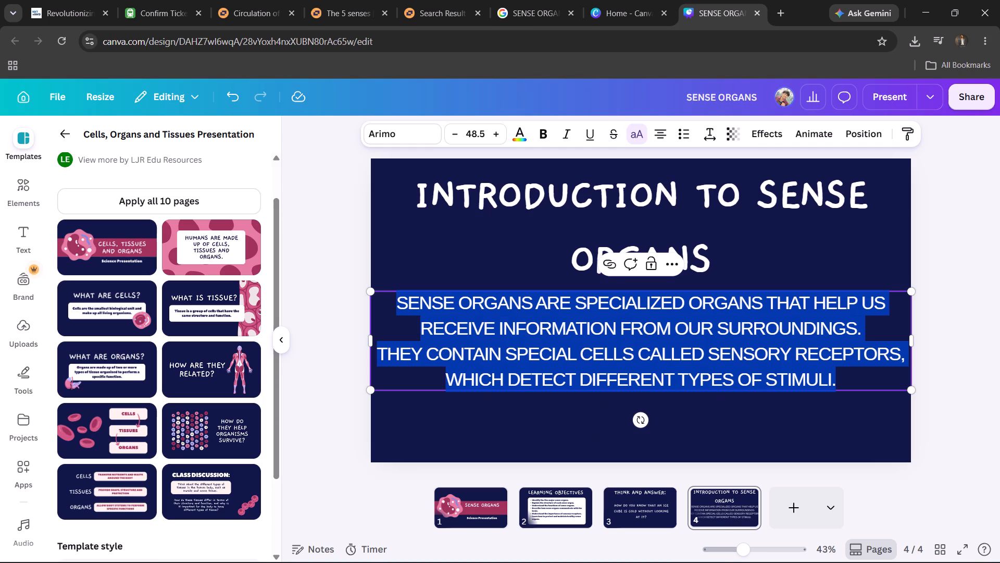
{"action": "left_click", "coordinate": [714, 356]}
{"action": "left_click_drag", "start_coordinate": [712, 356], "coordinate": [902, 358]}
{"action": "left_click", "coordinate": [514, 141]}
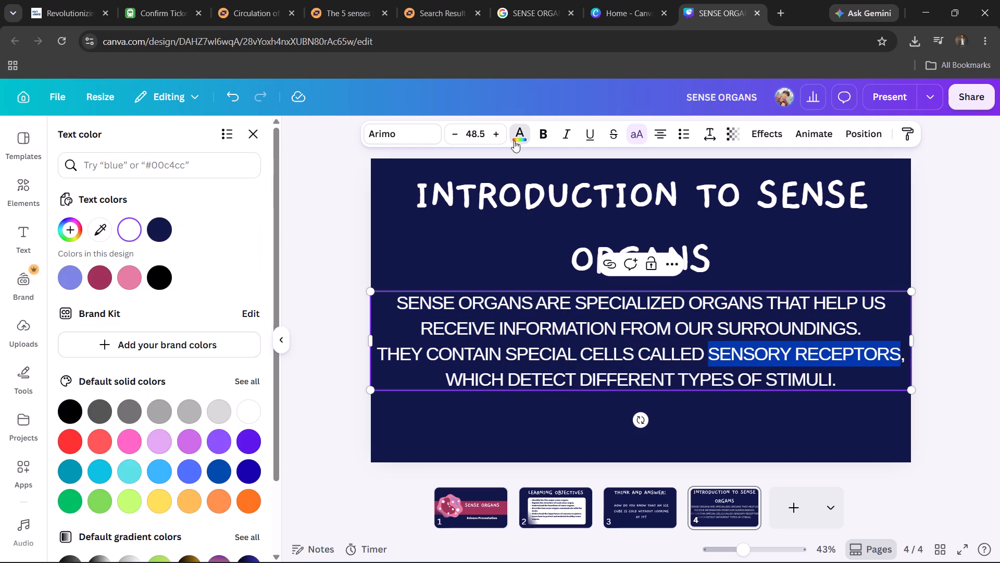
{"action": "left_click", "coordinate": [70, 435]}
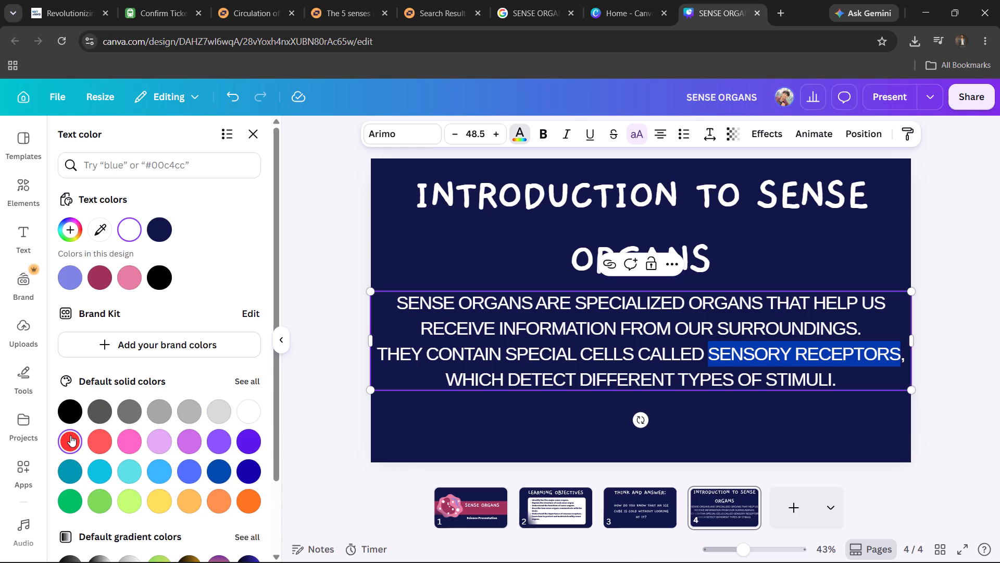
{"action": "left_click", "coordinate": [938, 427]}
{"action": "left_click", "coordinate": [938, 427]}
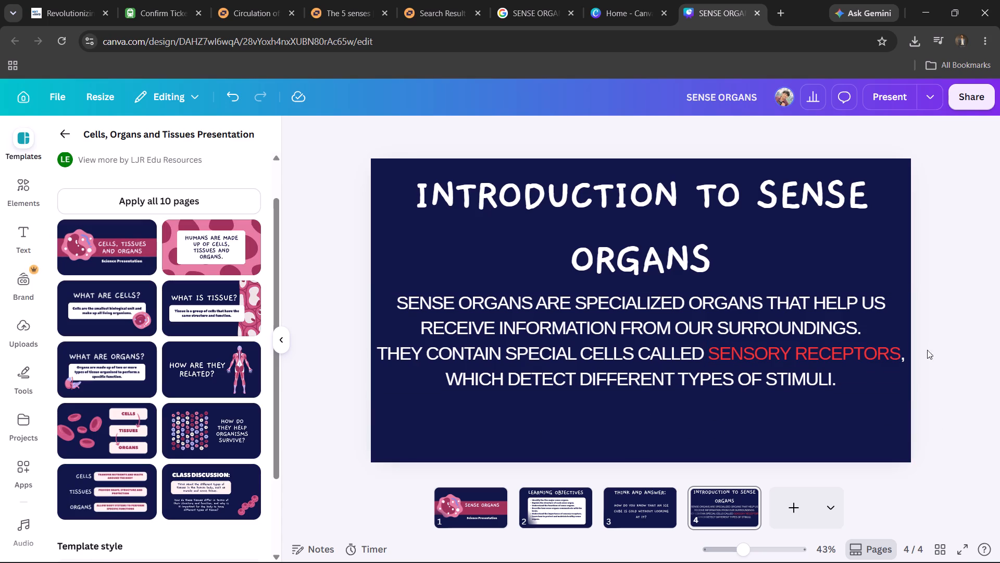
{"action": "scroll", "coordinate": [923, 348], "scroll_direction": "up", "scroll_amount": 1}
{"action": "left_click", "coordinate": [930, 413]}
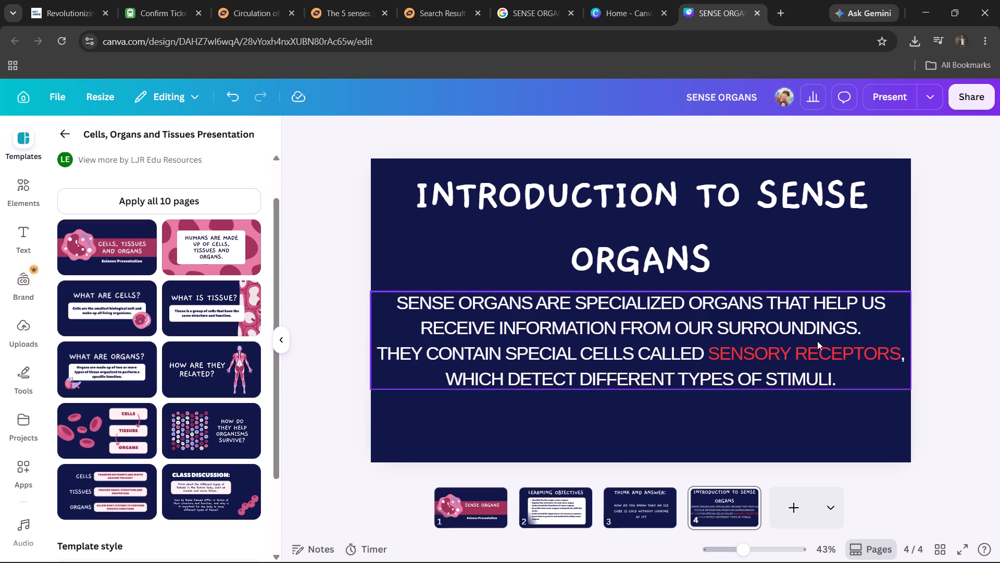
Narrow the body text box on page 4 so it wraps onto five lines, and centre it below the heading.
{"action": "left_click", "coordinate": [817, 341]}
{"action": "left_click_drag", "start_coordinate": [915, 336], "coordinate": [895, 336]}
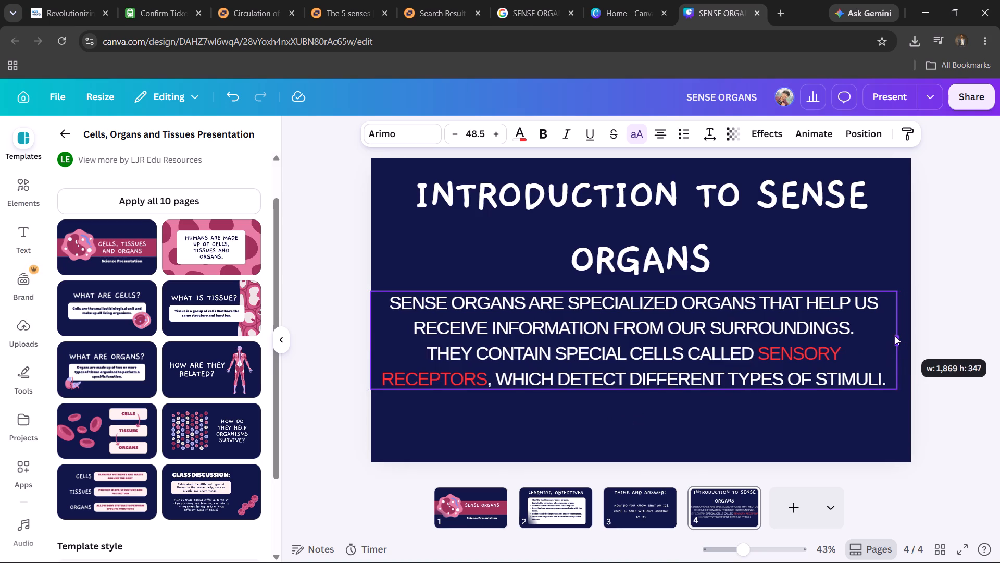
{"action": "left_click_drag", "start_coordinate": [895, 336], "coordinate": [828, 345]}
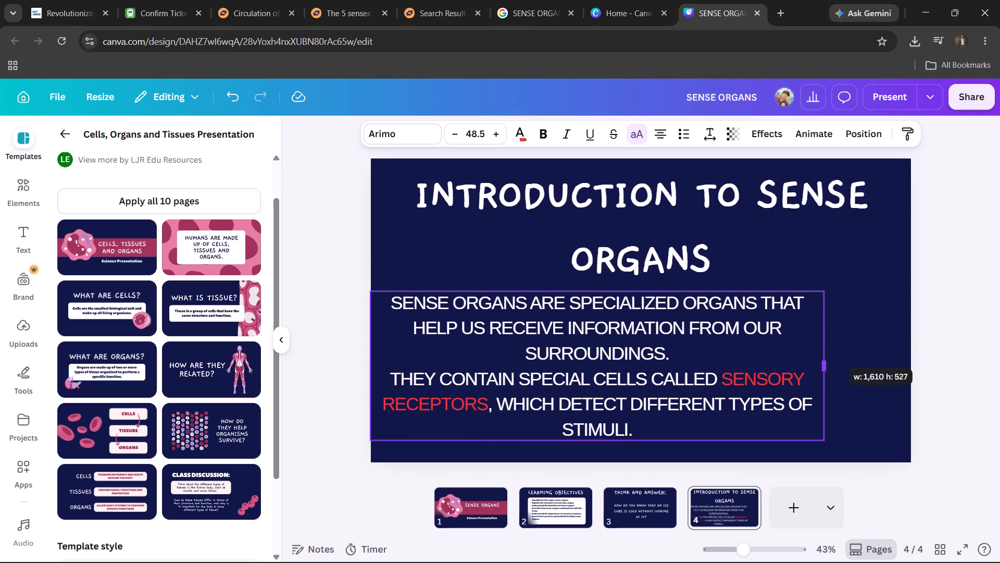
{"action": "left_click_drag", "start_coordinate": [828, 345], "coordinate": [850, 343]}
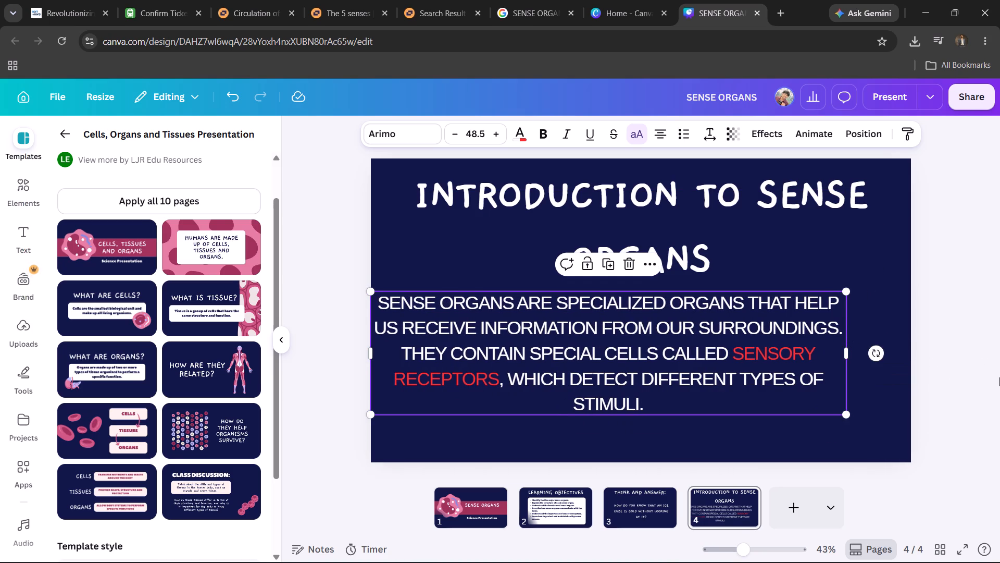
{"action": "left_click", "coordinate": [959, 373]}
{"action": "left_click_drag", "start_coordinate": [773, 391], "coordinate": [809, 395]}
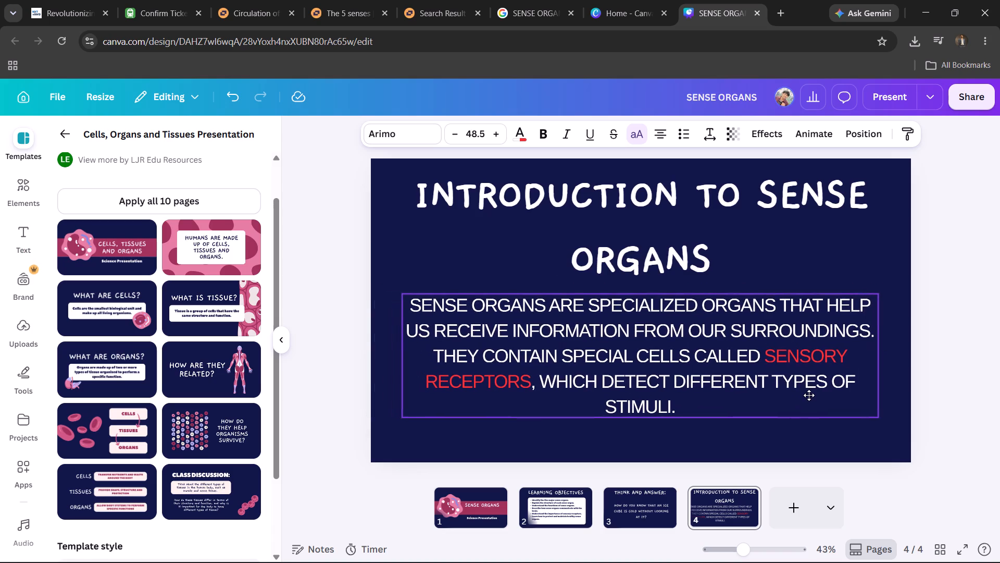
{"action": "left_click_drag", "start_coordinate": [809, 395], "coordinate": [807, 395]}
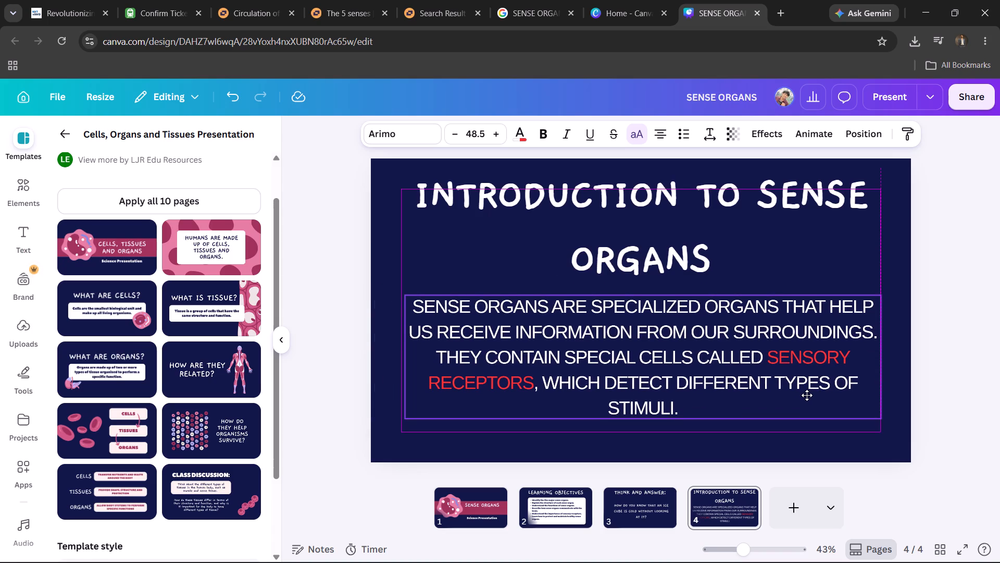
{"action": "left_click_drag", "start_coordinate": [807, 395], "coordinate": [805, 393]}
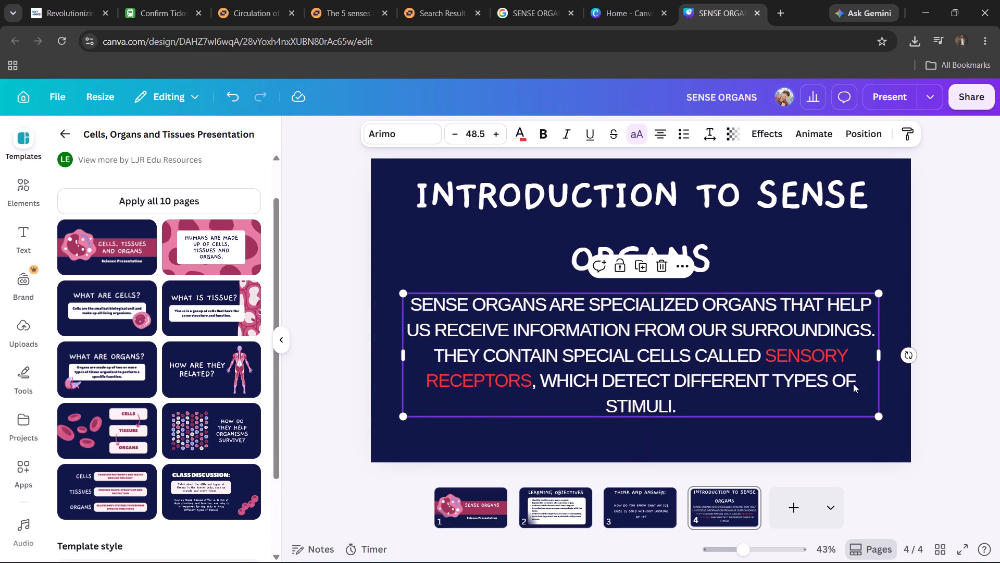
{"action": "left_click", "coordinate": [956, 389]}
{"action": "scroll", "coordinate": [956, 389], "scroll_direction": "down", "scroll_amount": 1}
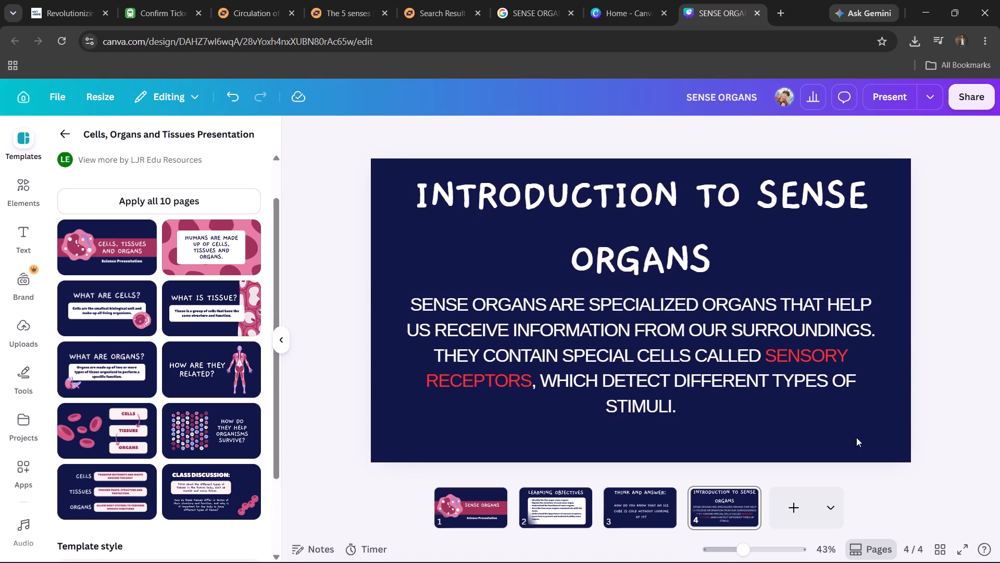
Add a blank page 5 after the introduction slide.
{"action": "left_click", "coordinate": [796, 505]}
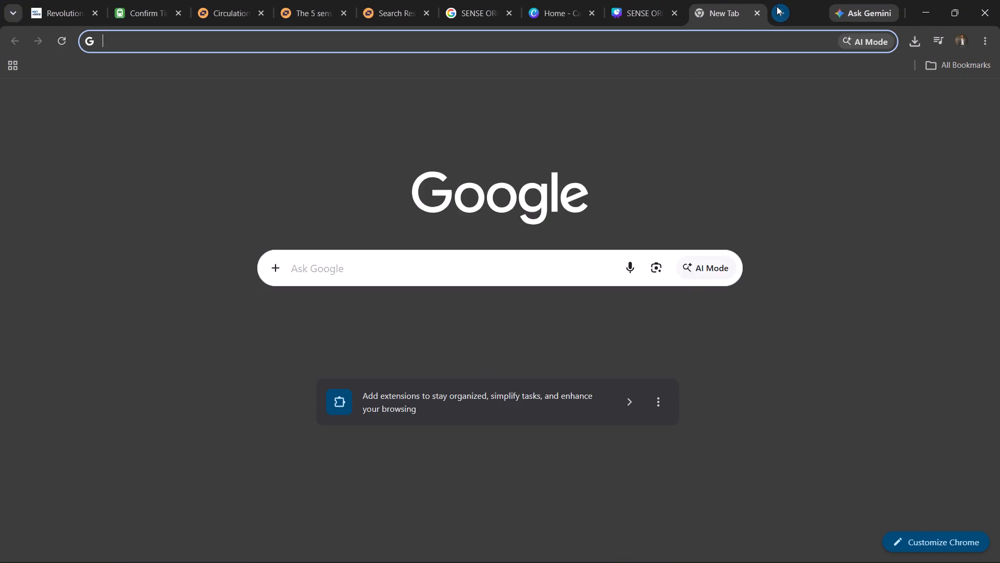
{"action": "type", "text": "5 SENSE ORGANS IAG"}
{"action": "key", "text": "BackSpace"}
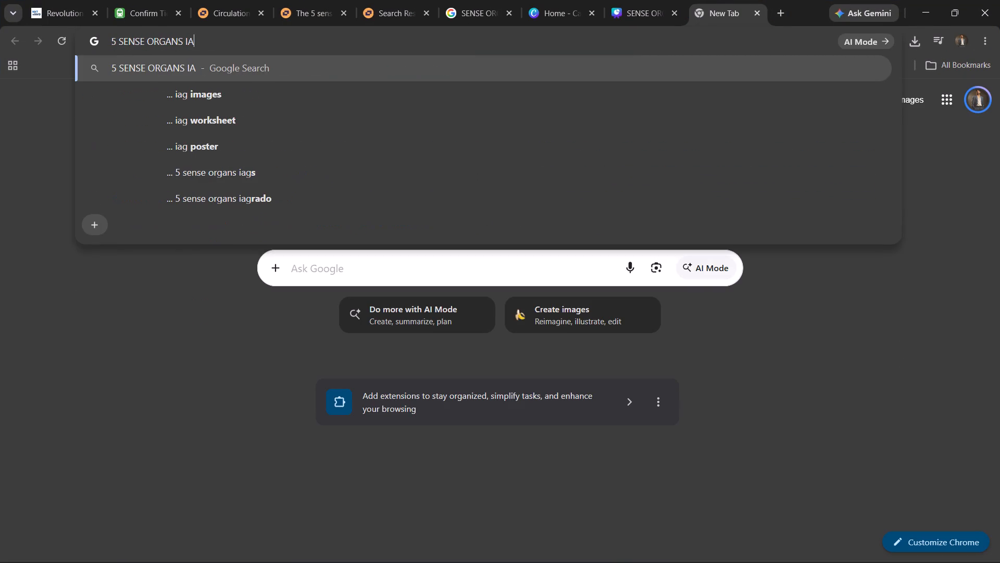
{"action": "key", "text": "BackSpace"}
{"action": "type", "text": "MAGE"}
{"action": "key", "text": "space"}
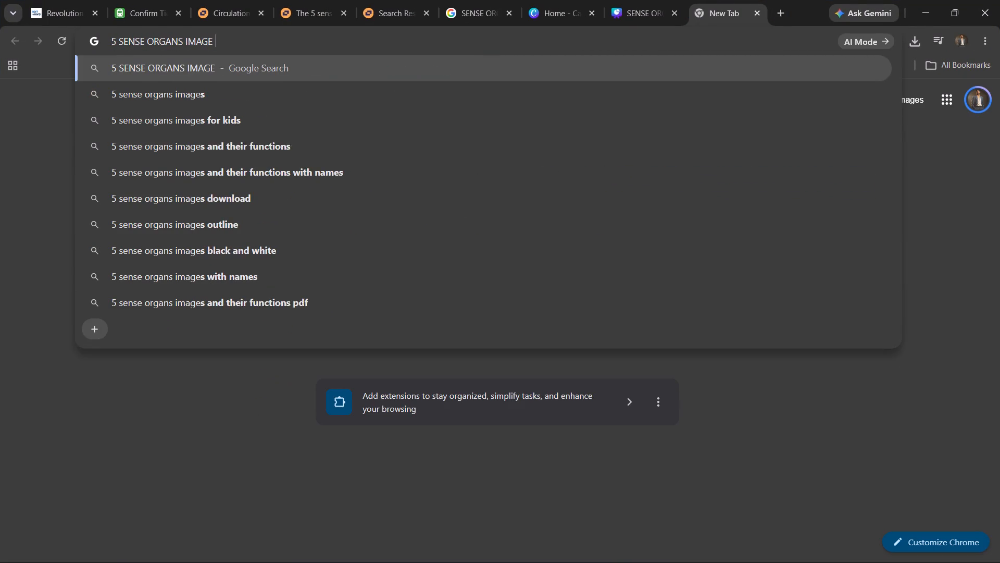
{"action": "key", "text": "Return"}
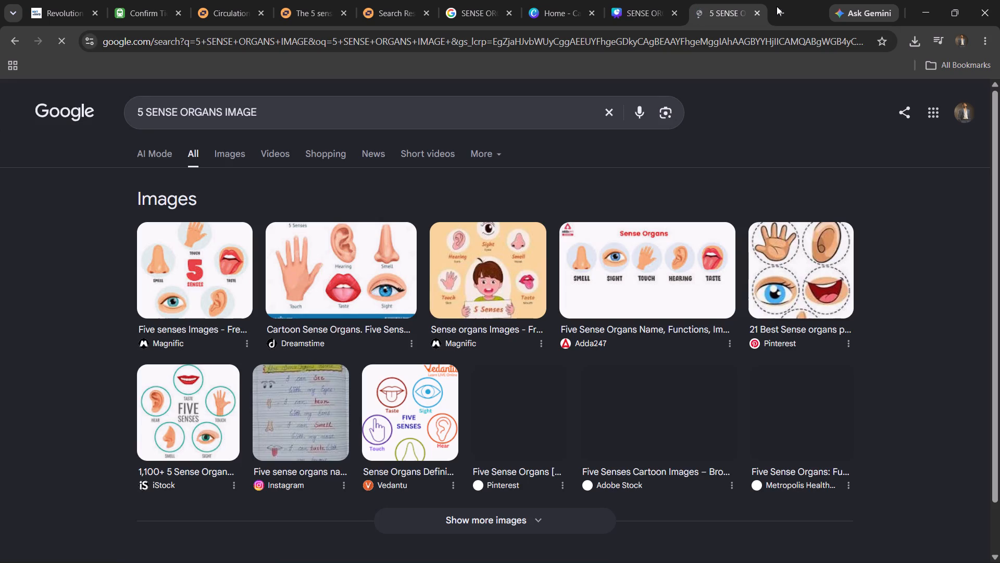
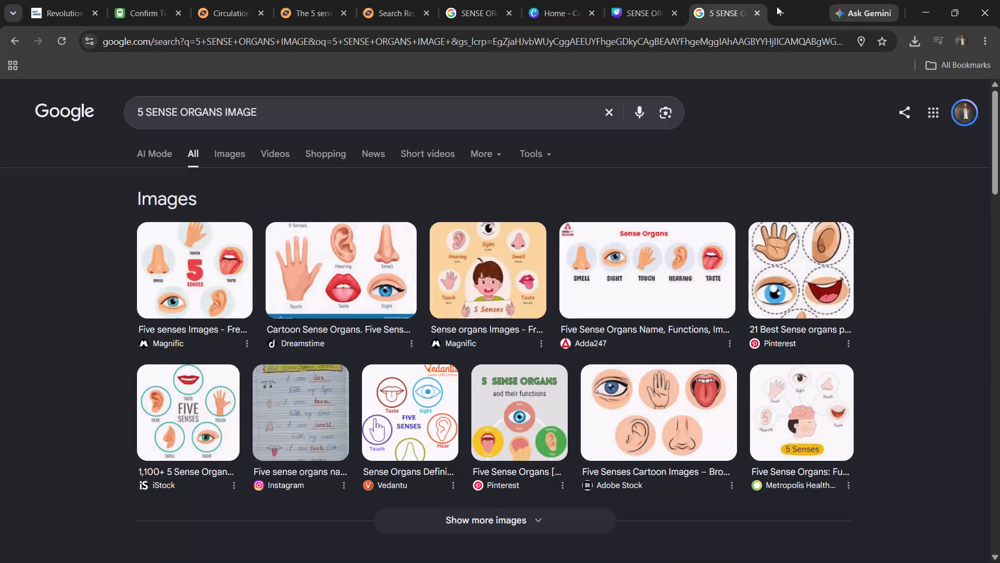
Show the image results for the "5 SENSE ORGANS IMAGE" search.
{"action": "left_click", "coordinate": [231, 160]}
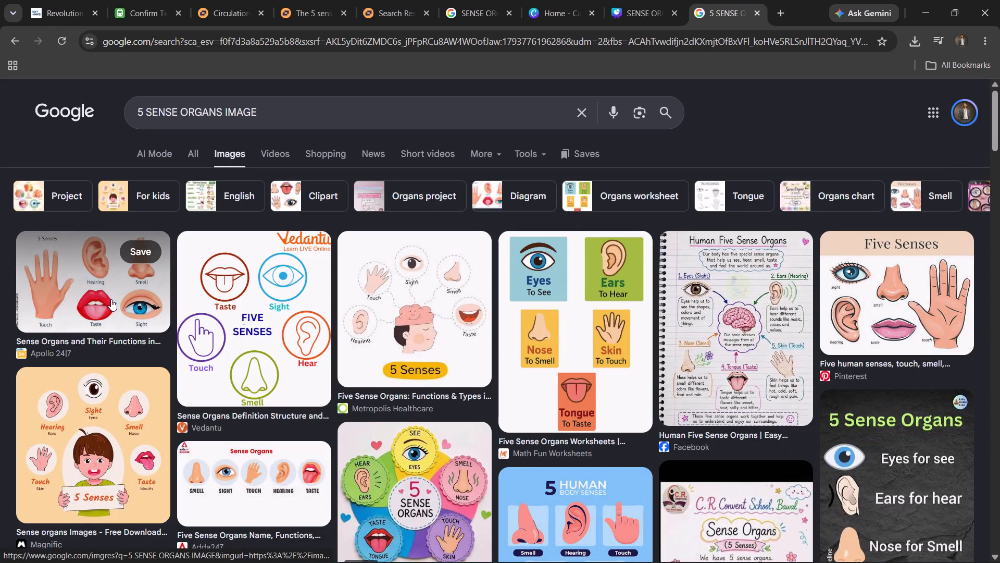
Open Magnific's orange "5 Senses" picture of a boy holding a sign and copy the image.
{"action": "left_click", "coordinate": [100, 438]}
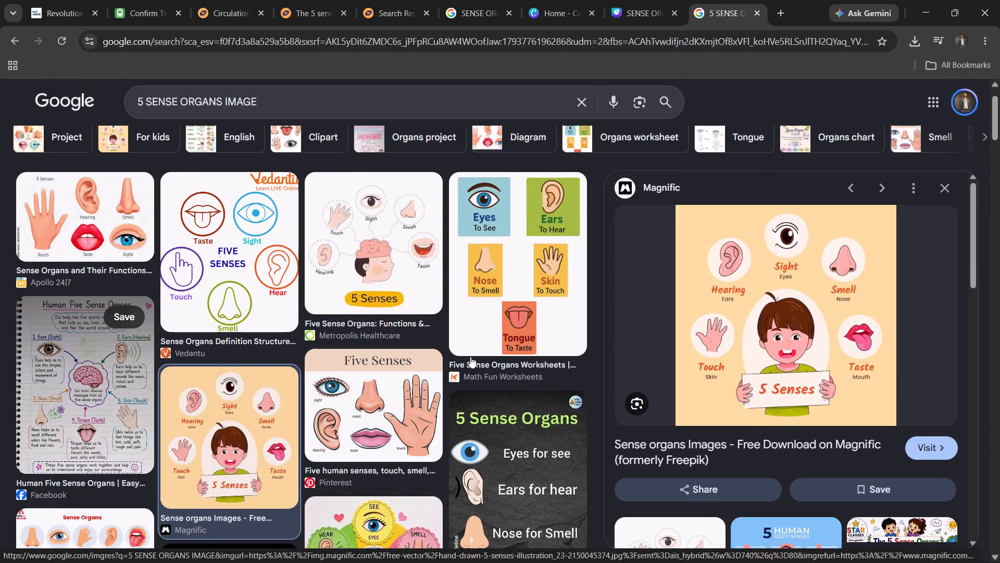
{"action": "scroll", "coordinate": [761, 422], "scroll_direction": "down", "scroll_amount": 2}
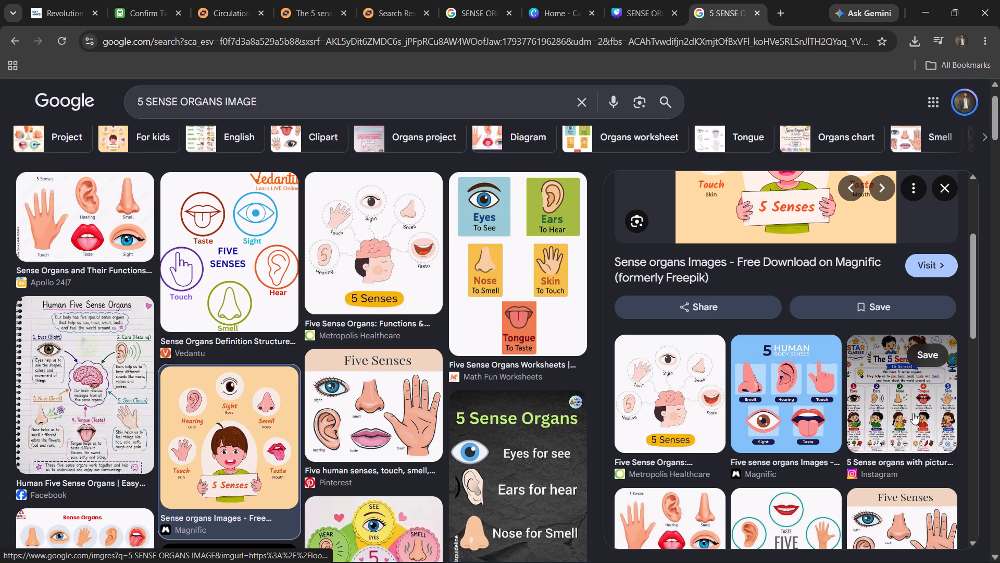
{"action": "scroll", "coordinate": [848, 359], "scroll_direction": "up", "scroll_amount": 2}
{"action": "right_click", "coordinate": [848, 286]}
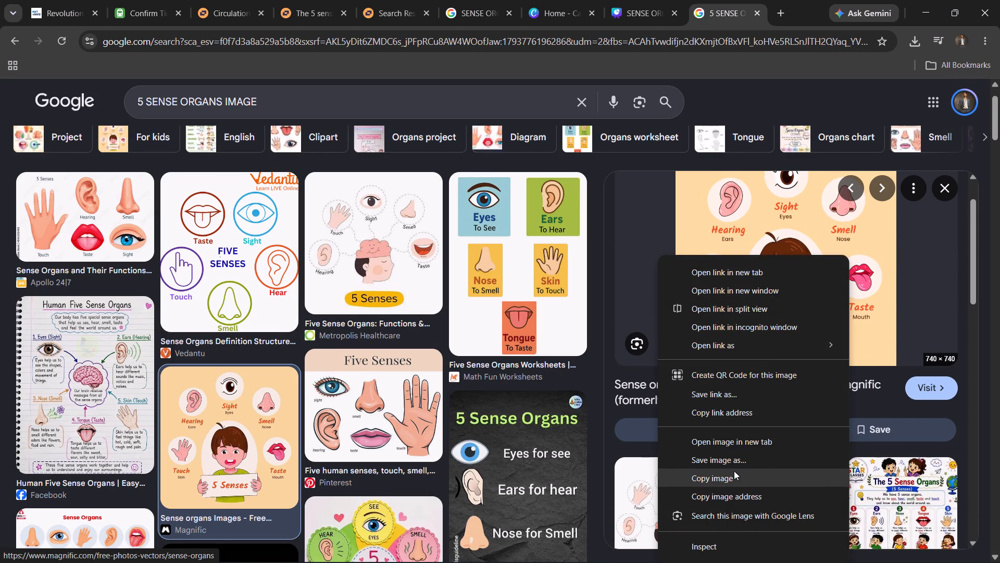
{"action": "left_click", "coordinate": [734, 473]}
Open Magnific's blue "5 Human Body Senses" picture from the related images and copy it.
{"action": "scroll", "coordinate": [734, 473], "scroll_direction": "down", "scroll_amount": 3}
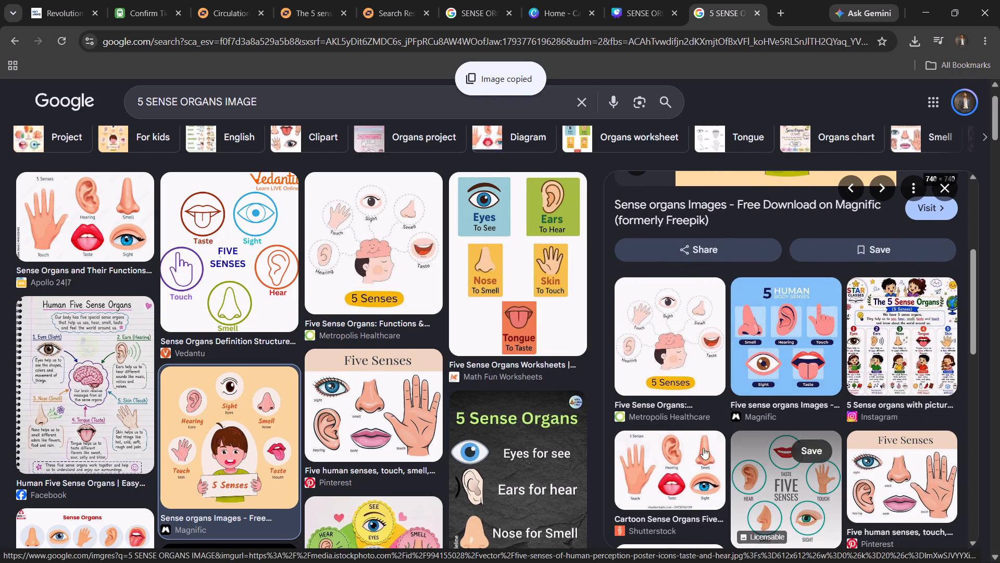
{"action": "scroll", "coordinate": [596, 495], "scroll_direction": "down", "scroll_amount": 1}
{"action": "left_click", "coordinate": [760, 346]}
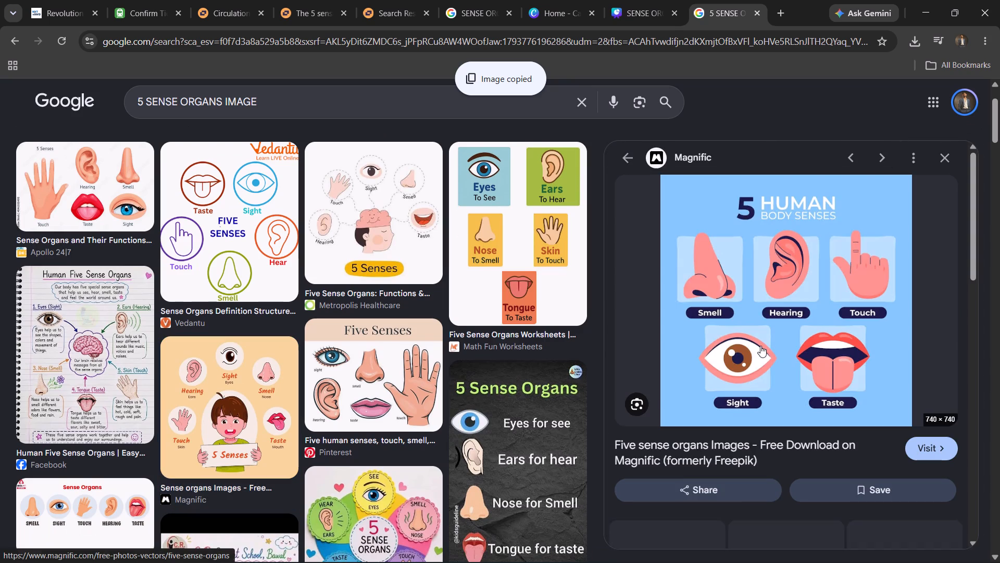
{"action": "right_click", "coordinate": [841, 310]}
{"action": "left_click", "coordinate": [719, 227]}
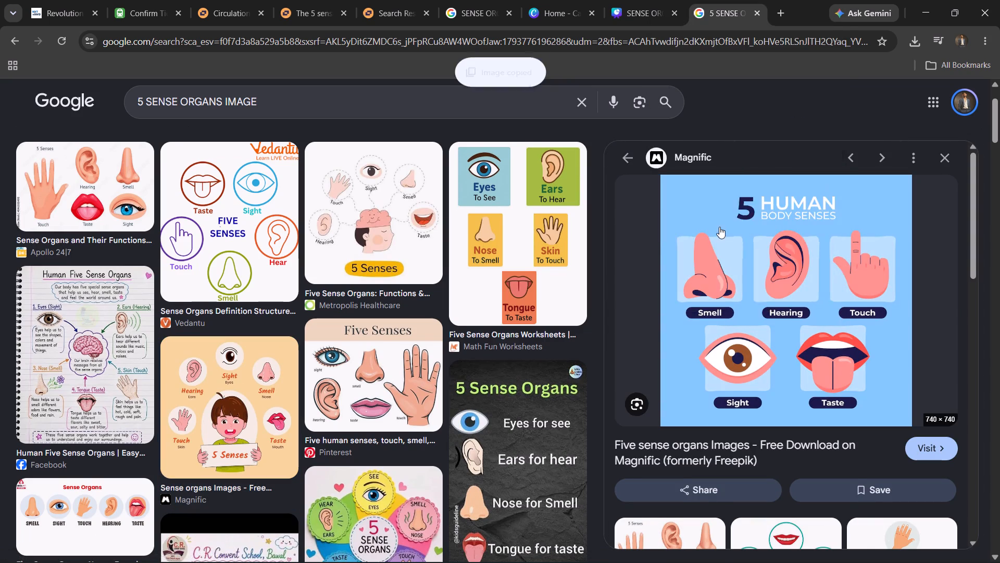
{"action": "scroll", "coordinate": [719, 227], "scroll_direction": "down", "scroll_amount": 3}
{"action": "scroll", "coordinate": [719, 227], "scroll_direction": "up", "scroll_amount": 5}
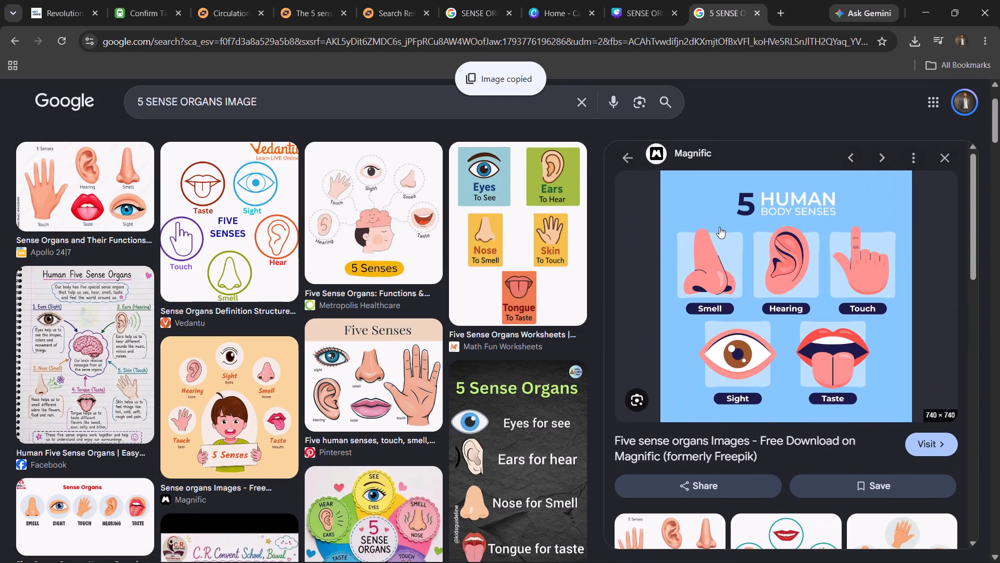
{"action": "scroll", "coordinate": [719, 227], "scroll_direction": "up", "scroll_amount": 2}
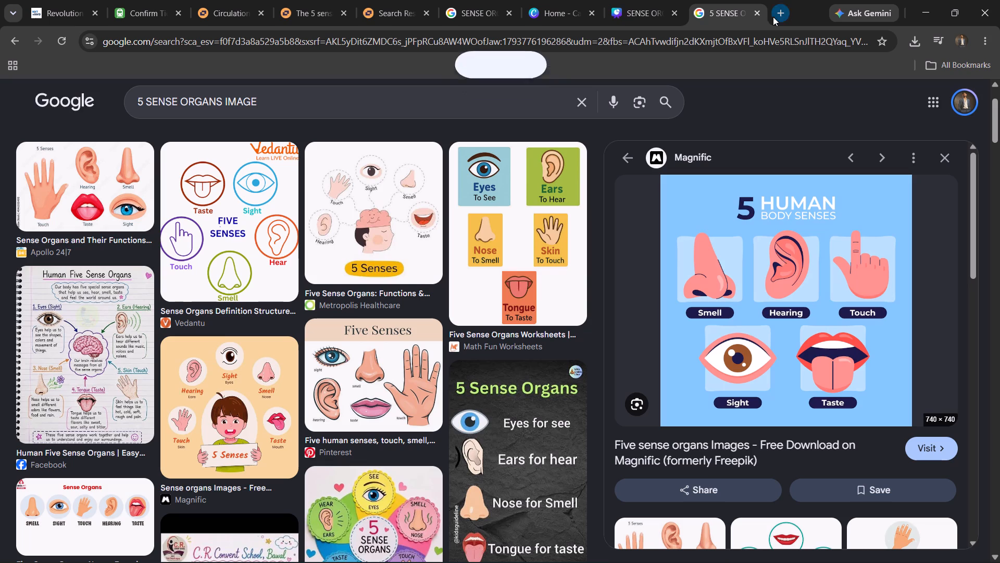
Search Google in a new tab for "BG RE OVER" and open the remove.bg site.
{"action": "left_click", "coordinate": [786, 8]}
{"action": "type", "text": "BG RE OVER"}
{"action": "key", "text": "space"}
{"action": "key", "text": "Return"}
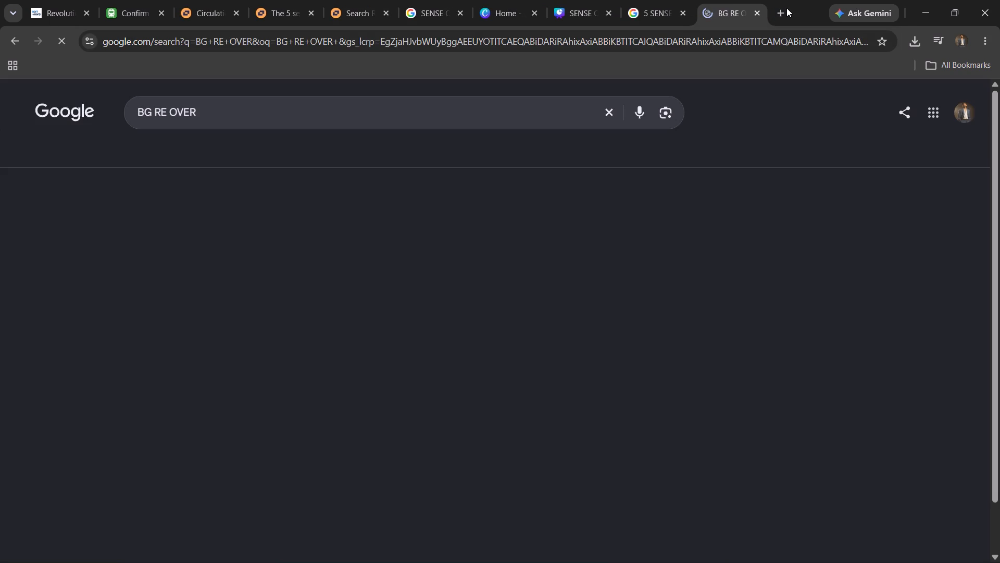
{"action": "left_click", "coordinate": [257, 259]}
{"action": "left_click", "coordinate": [267, 265]}
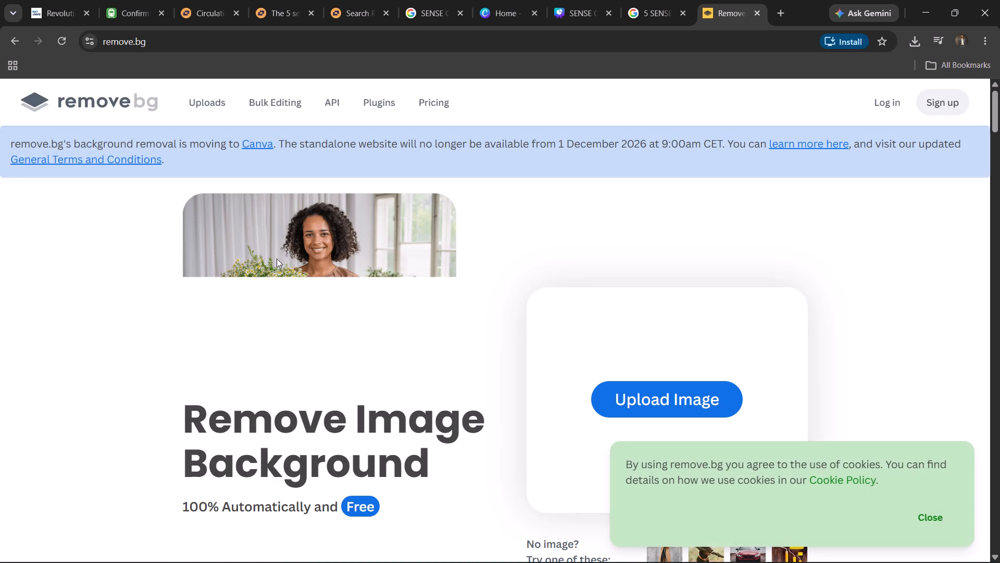
Paste the copied senses picture into remove.bg, dismiss the notices, and download the free 500 x 500 preview of the cutout.
{"action": "key", "text": "ctrl+v"}
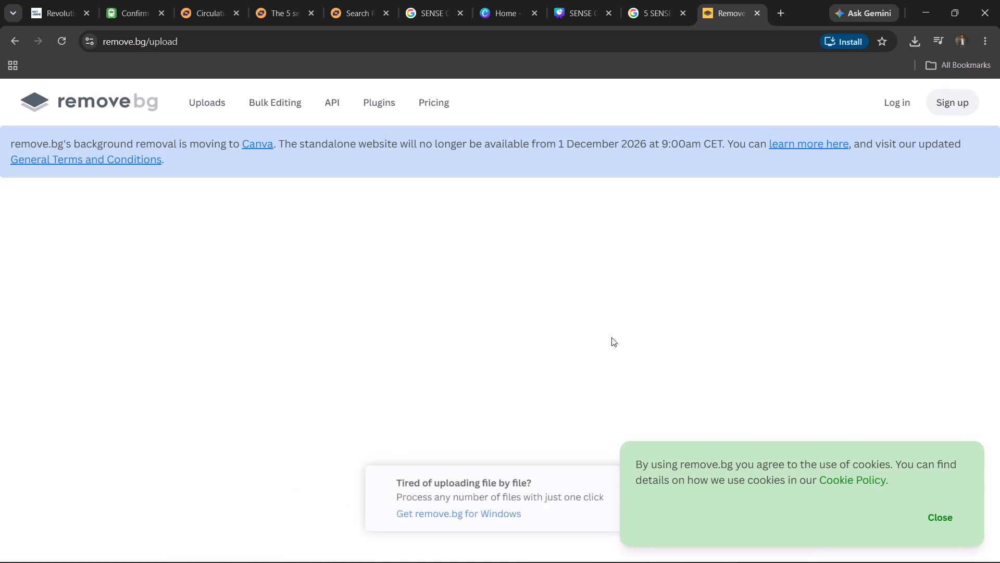
{"action": "left_click", "coordinate": [945, 511]}
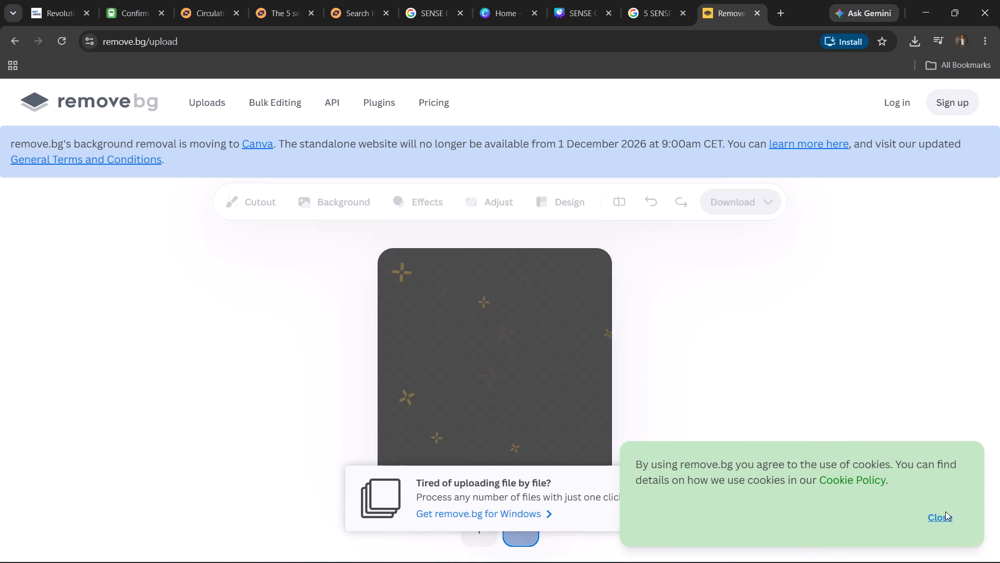
{"action": "left_click", "coordinate": [648, 474]}
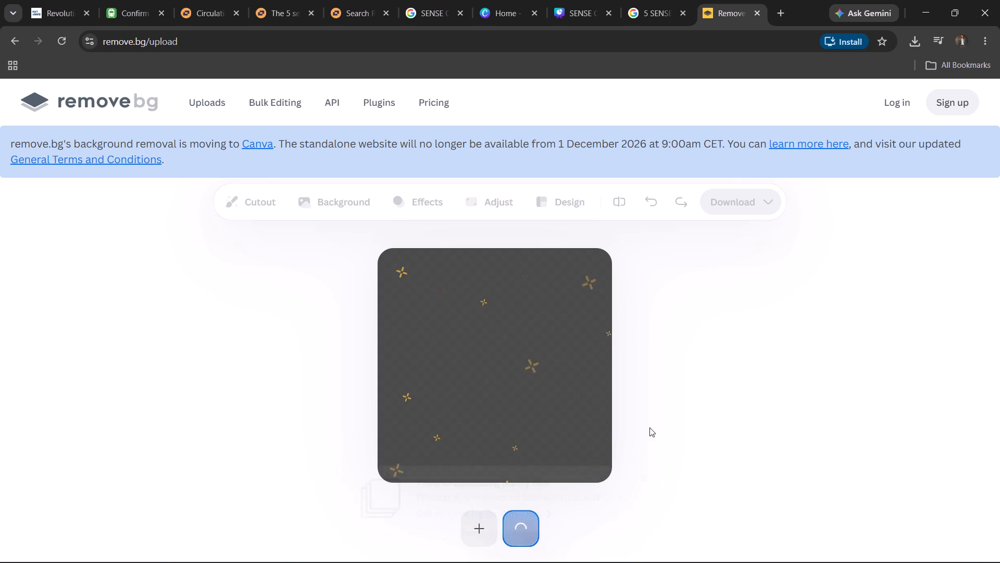
{"action": "scroll", "coordinate": [649, 427], "scroll_direction": "down", "scroll_amount": 1}
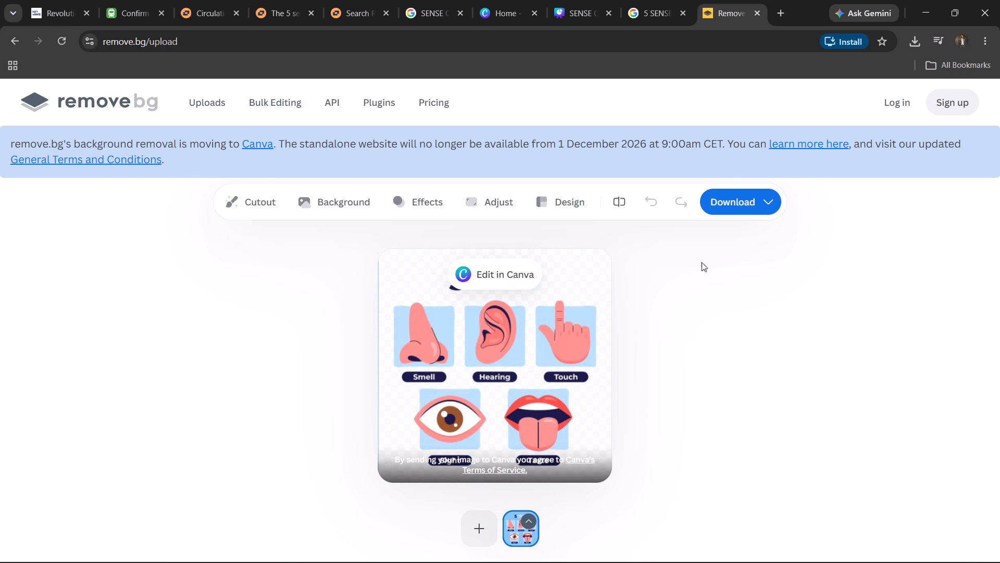
{"action": "left_click", "coordinate": [754, 197]}
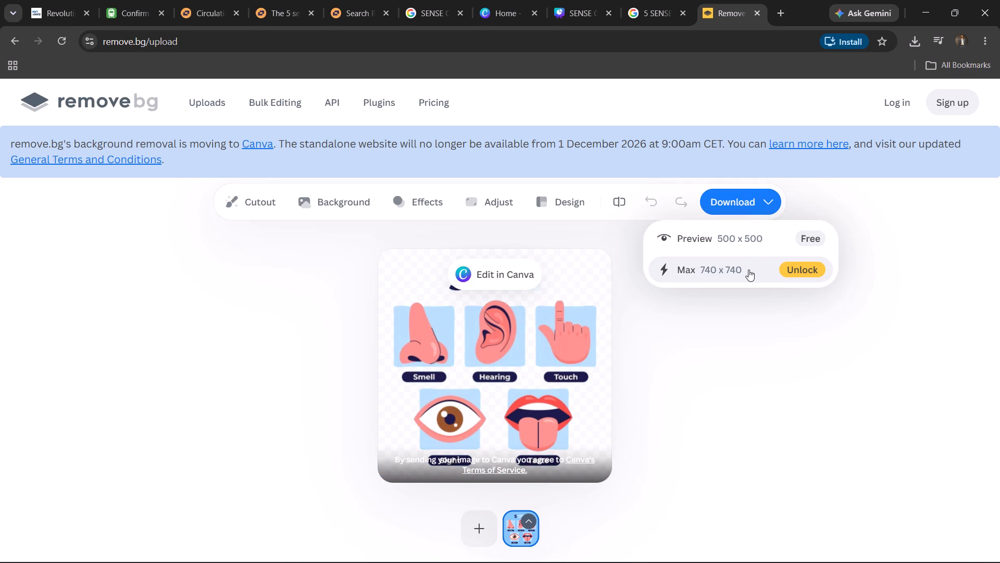
{"action": "left_click", "coordinate": [739, 233]}
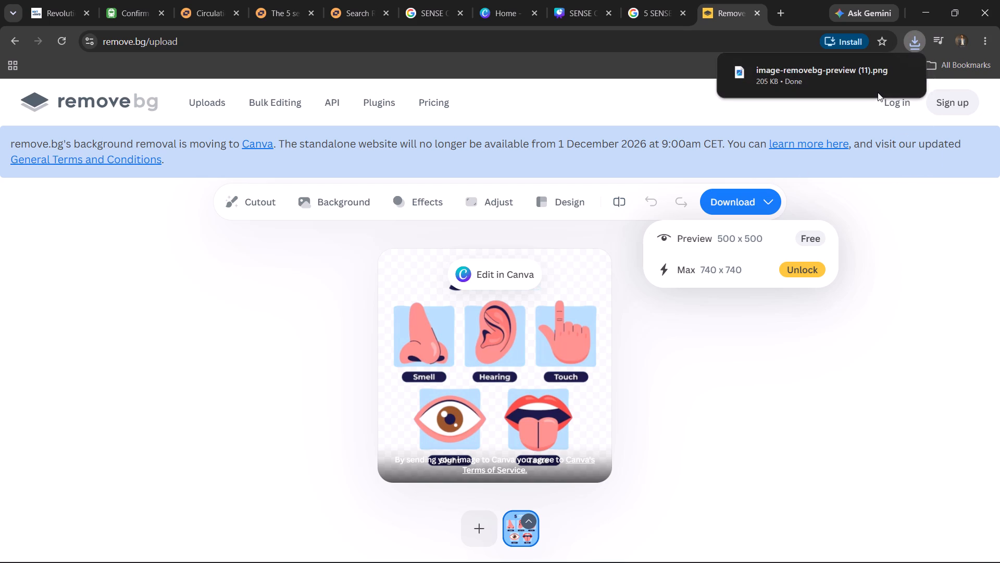
Copy the downloaded cutout file from the Downloads folder and paste it onto page 5 of the Canva presentation.
{"action": "left_click", "coordinate": [881, 75]}
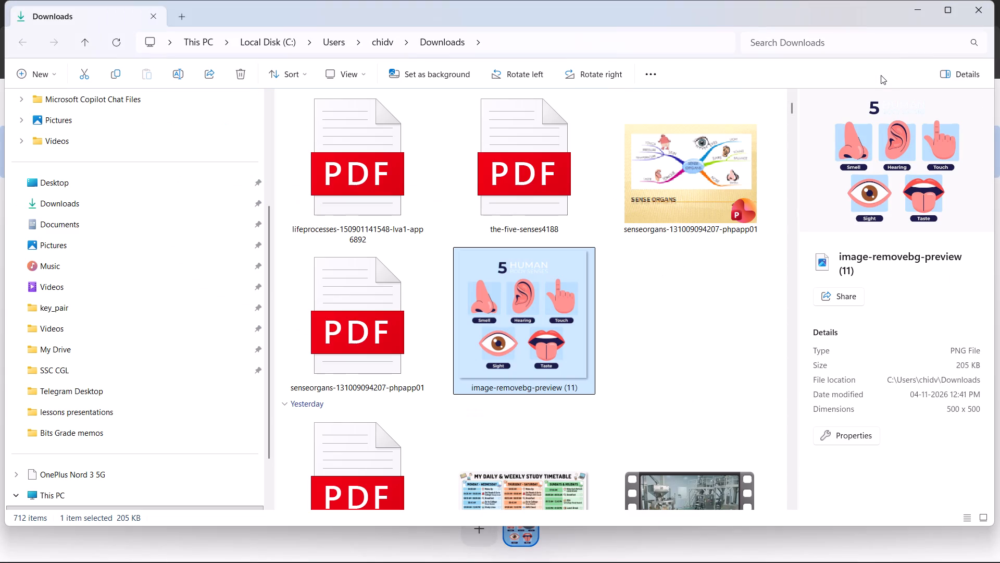
{"action": "key", "text": "ctrl+c"}
{"action": "key", "text": "ctrl+c"}
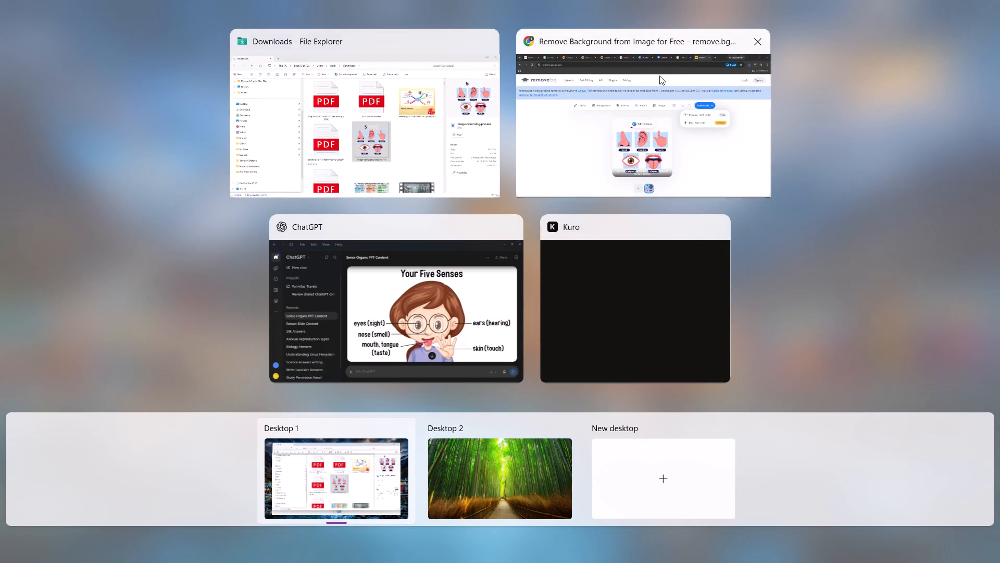
{"action": "left_click", "coordinate": [633, 136]}
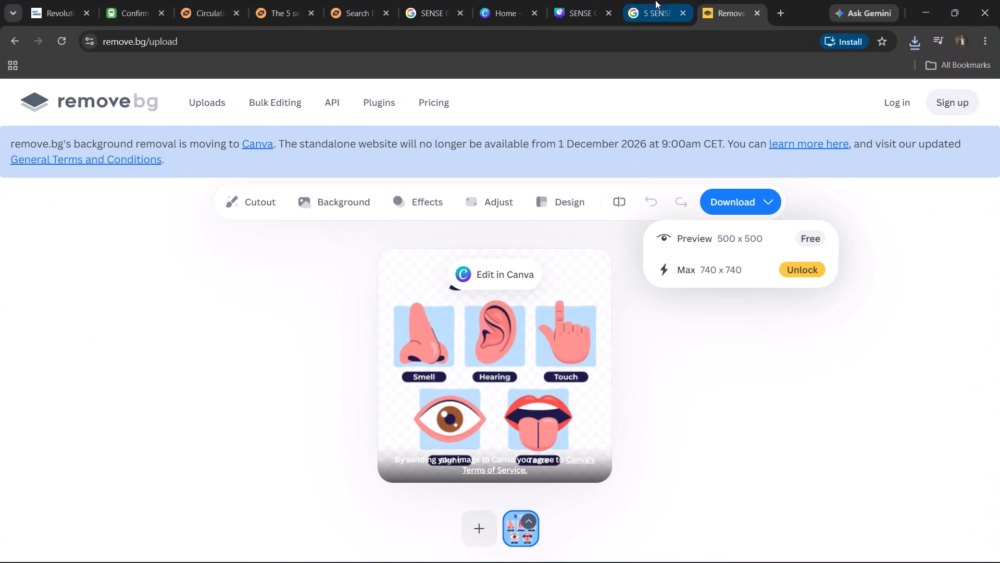
{"action": "left_click", "coordinate": [573, 6]}
{"action": "left_click", "coordinate": [535, 243]}
{"action": "key", "text": "ctrl+v"}
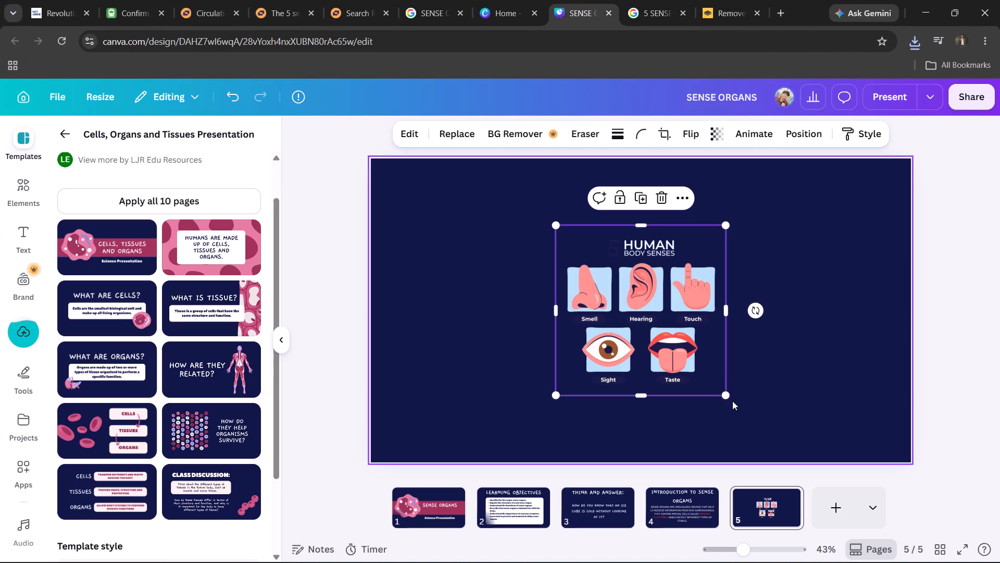
Enlarge the senses picture to nearly the full height of page 5 and position it near the page centre.
{"action": "left_click_drag", "start_coordinate": [722, 393], "coordinate": [865, 466]}
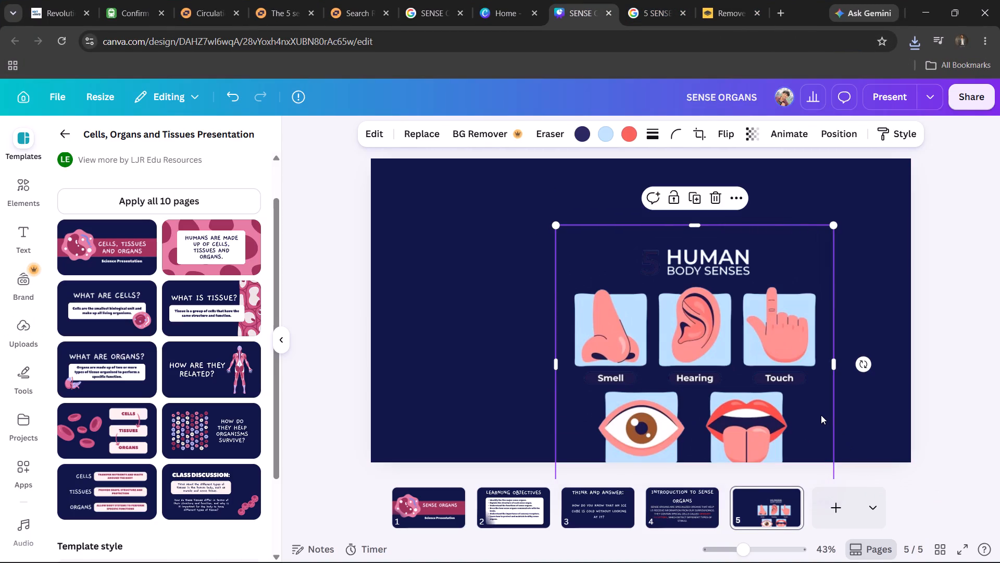
{"action": "left_click_drag", "start_coordinate": [821, 415], "coordinate": [758, 362]}
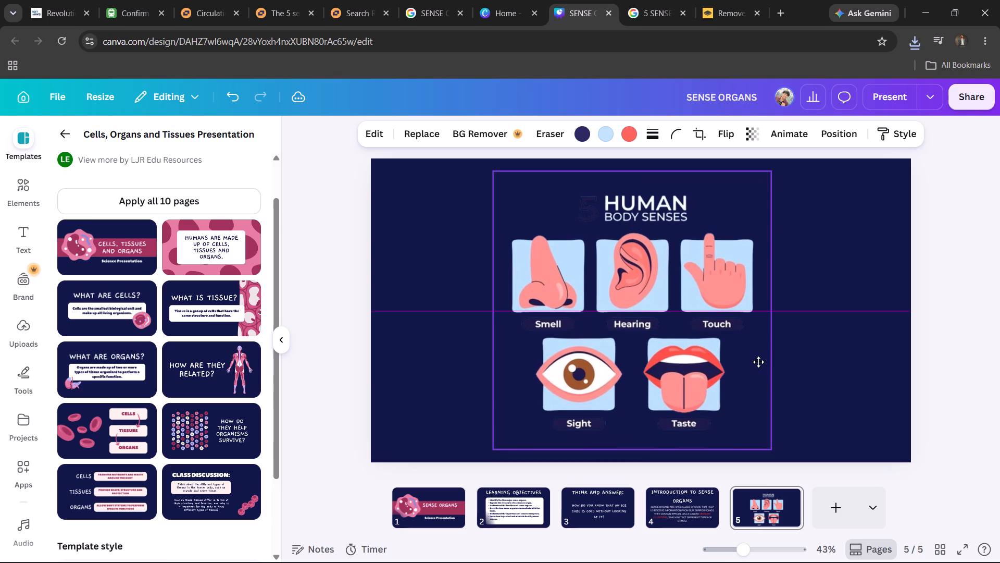
{"action": "left_click_drag", "start_coordinate": [758, 362], "coordinate": [762, 361]}
{"action": "left_click", "coordinate": [971, 358]}
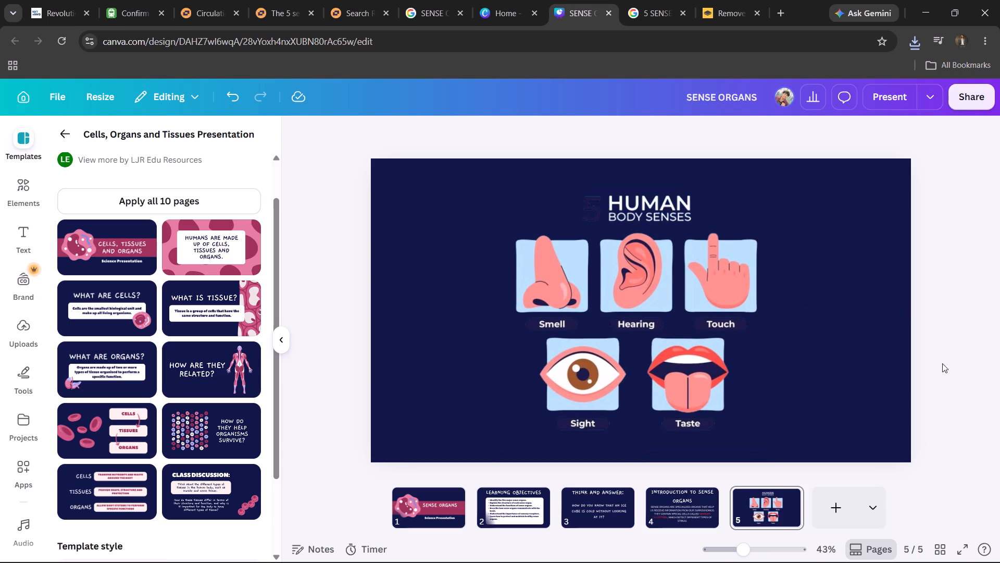
Add a blank page 6 after the senses picture slide.
{"action": "left_click", "coordinate": [827, 495]}
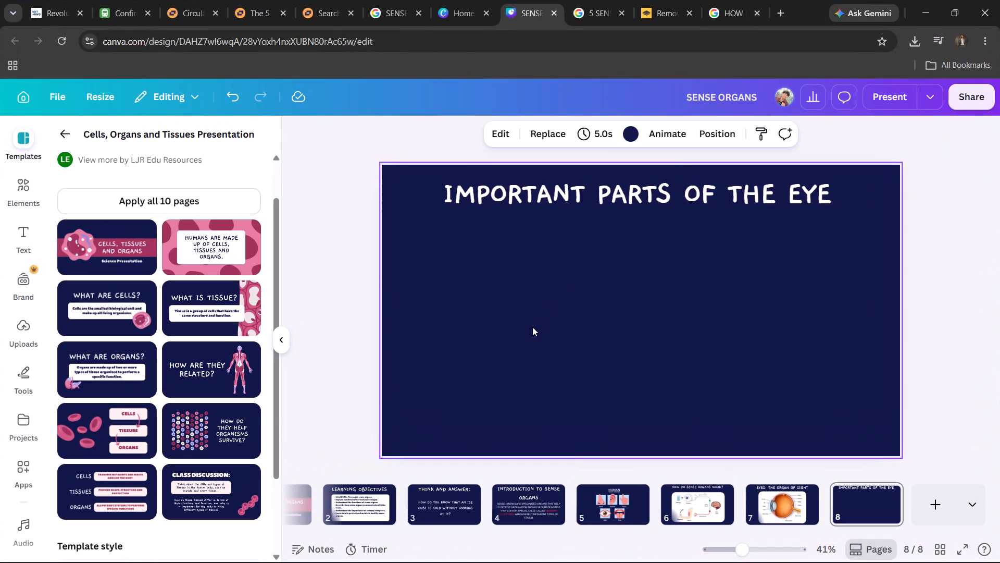
Set the pasted eye part descriptions to the Alice font at size 50.
{"action": "left_click", "coordinate": [416, 138]}
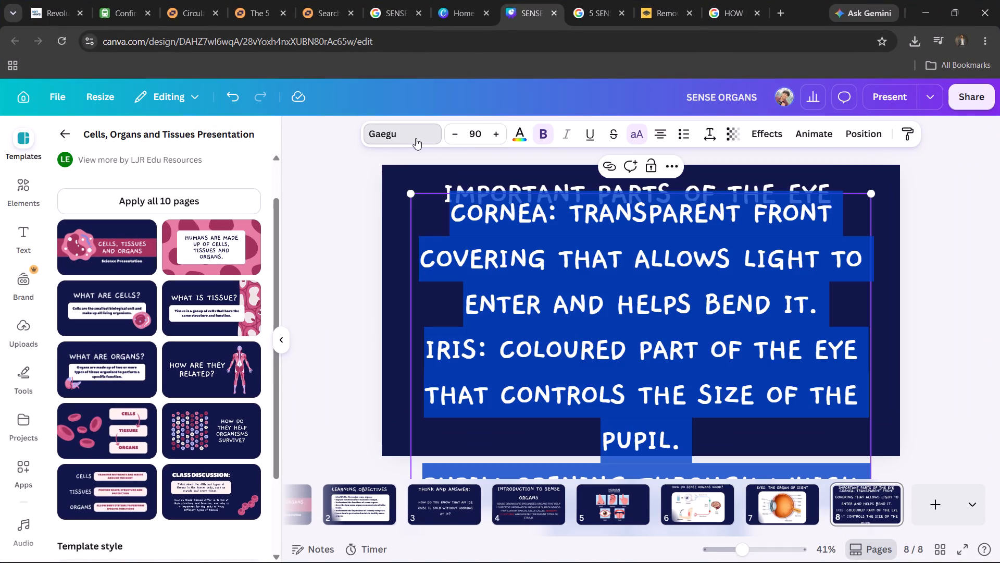
{"action": "scroll", "coordinate": [99, 388], "scroll_direction": "down", "scroll_amount": 2}
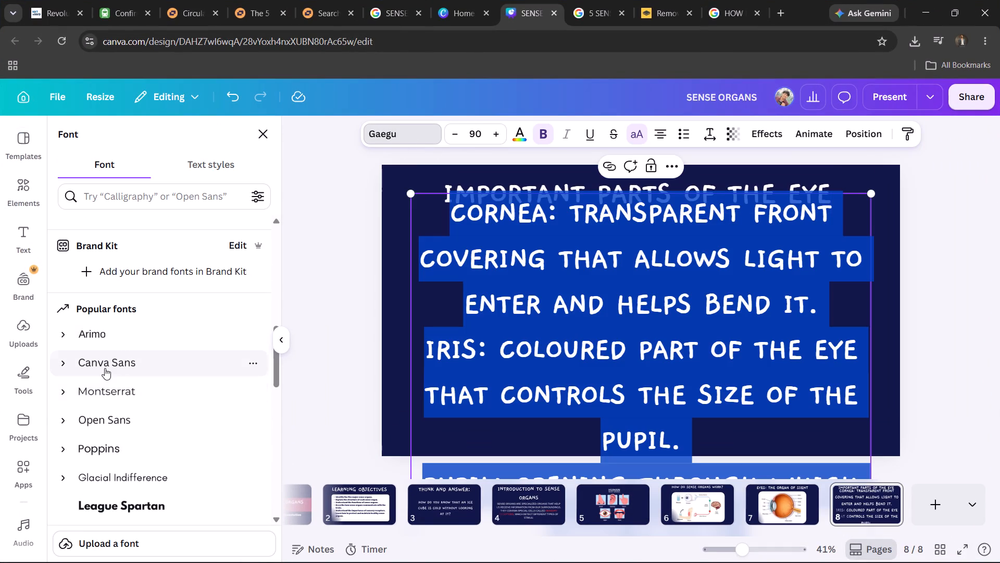
{"action": "scroll", "coordinate": [105, 367], "scroll_direction": "right", "scroll_amount": 1}
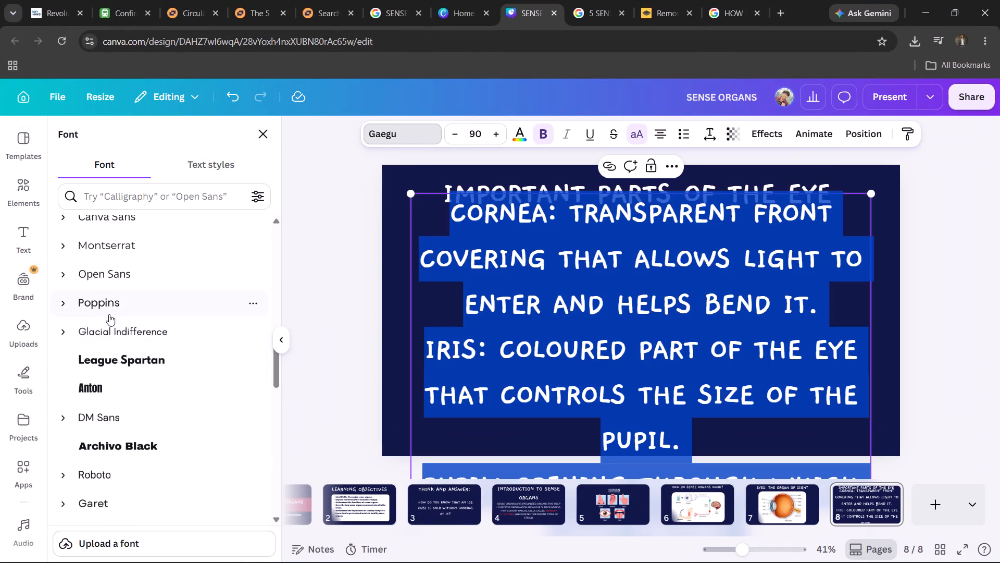
{"action": "left_click", "coordinate": [104, 474]}
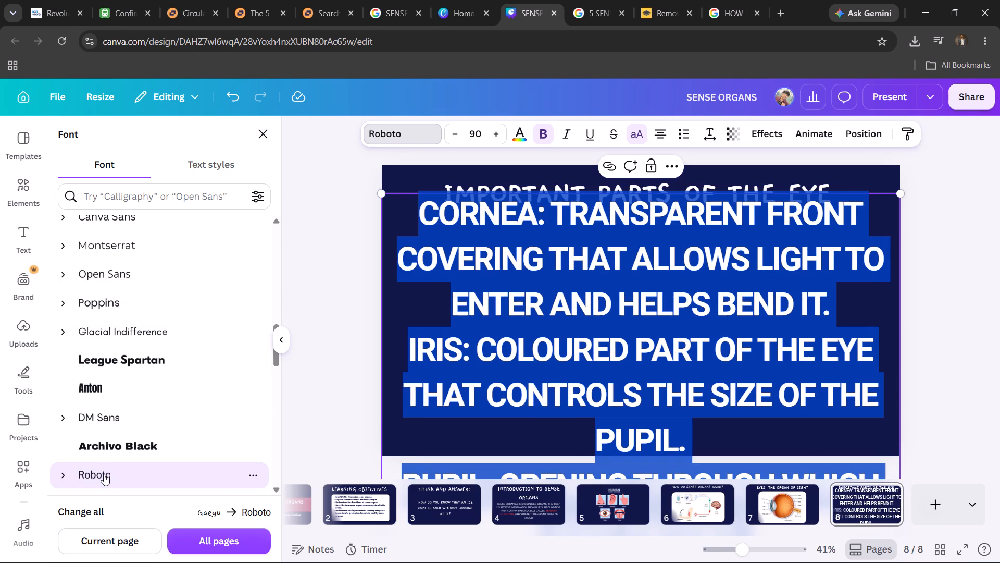
{"action": "scroll", "coordinate": [100, 455], "scroll_direction": "down", "scroll_amount": 2}
{"action": "left_click", "coordinate": [104, 339]}
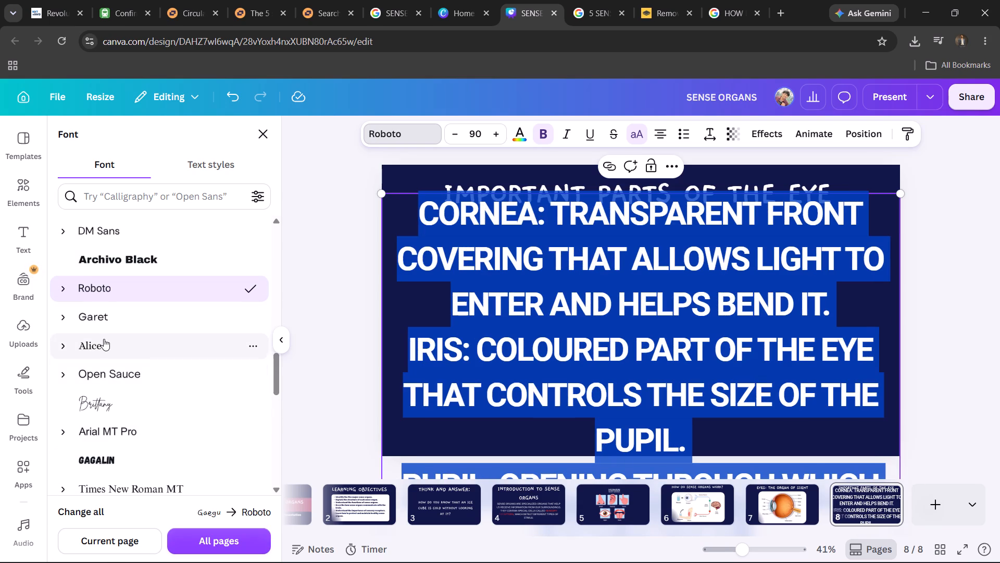
{"action": "left_click", "coordinate": [484, 131]}
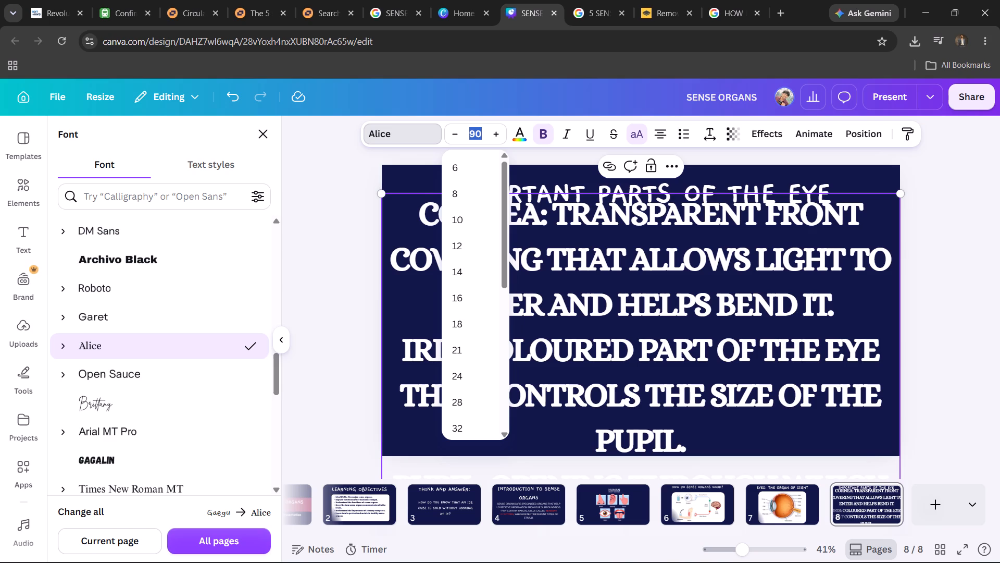
{"action": "type", "text": "50"}
{"action": "key", "text": "Return"}
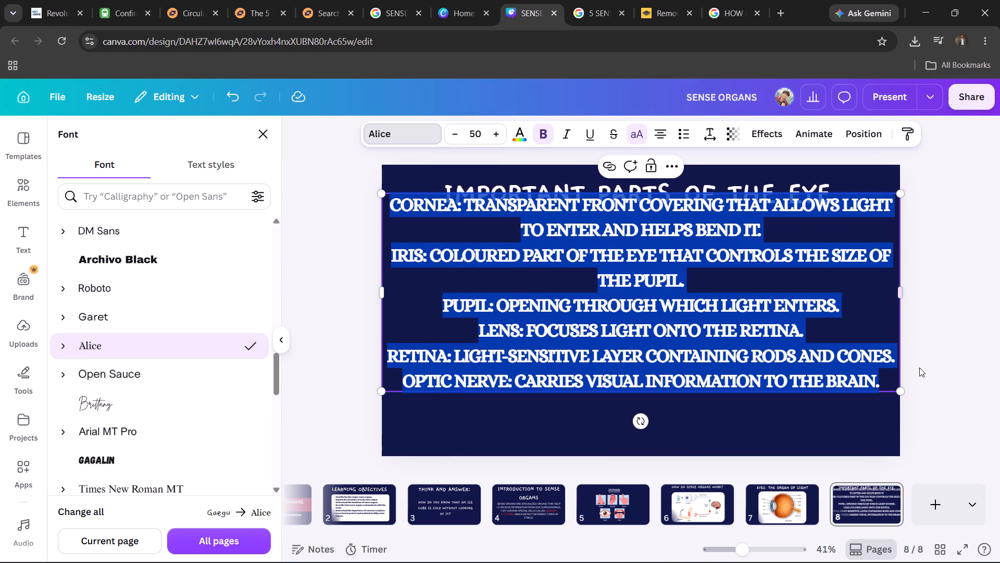
Format the eye part descriptions as a left-aligned bulleted list.
{"action": "left_click", "coordinate": [669, 137]}
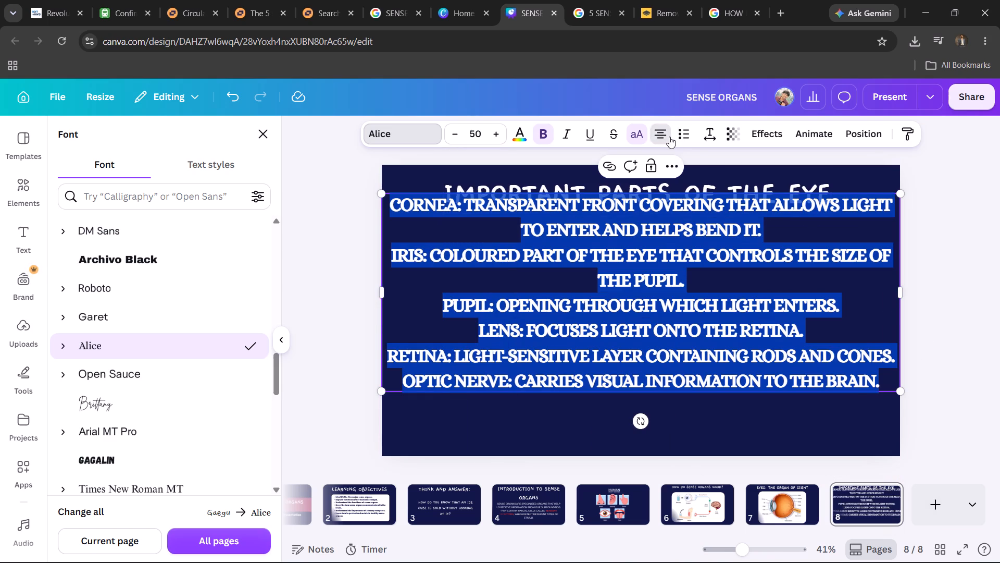
{"action": "left_click", "coordinate": [669, 137]}
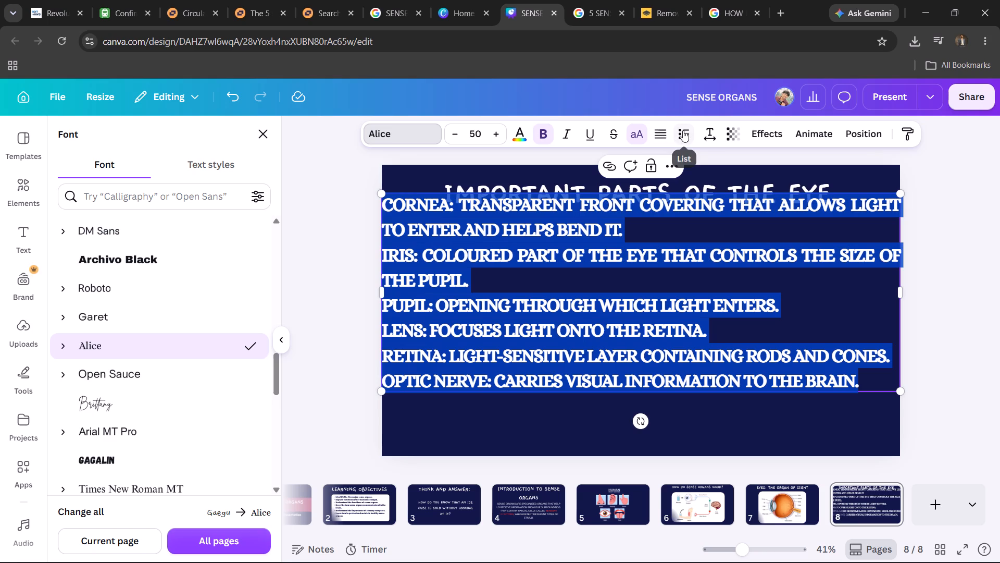
{"action": "left_click", "coordinate": [683, 130]}
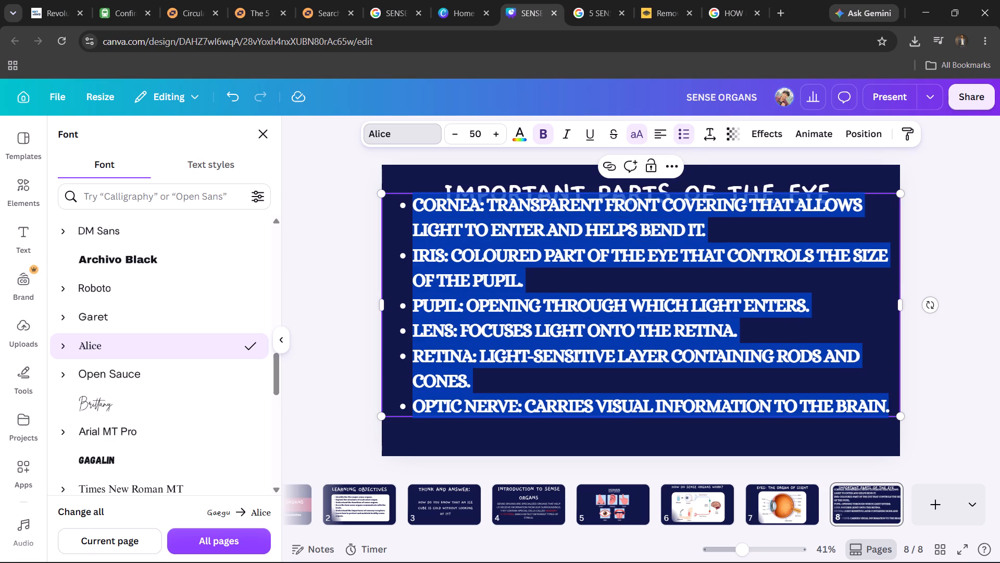
Shrink the bulleted list to a font size of about 39.8 and move it below the title on page 8.
{"action": "left_click_drag", "start_coordinate": [897, 416], "coordinate": [799, 351]}
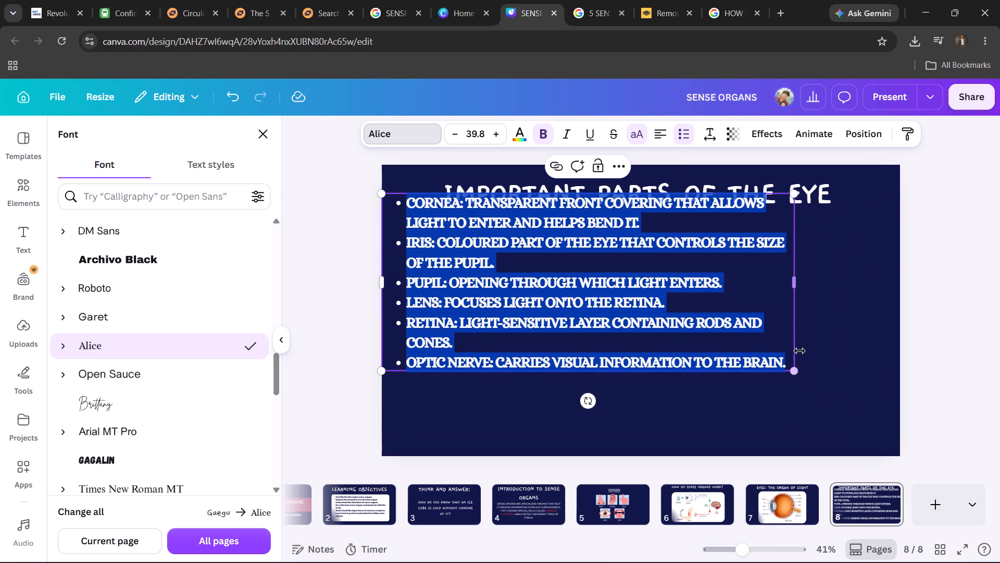
{"action": "left_click", "coordinate": [859, 337]}
{"action": "left_click_drag", "start_coordinate": [769, 312], "coordinate": [779, 323]}
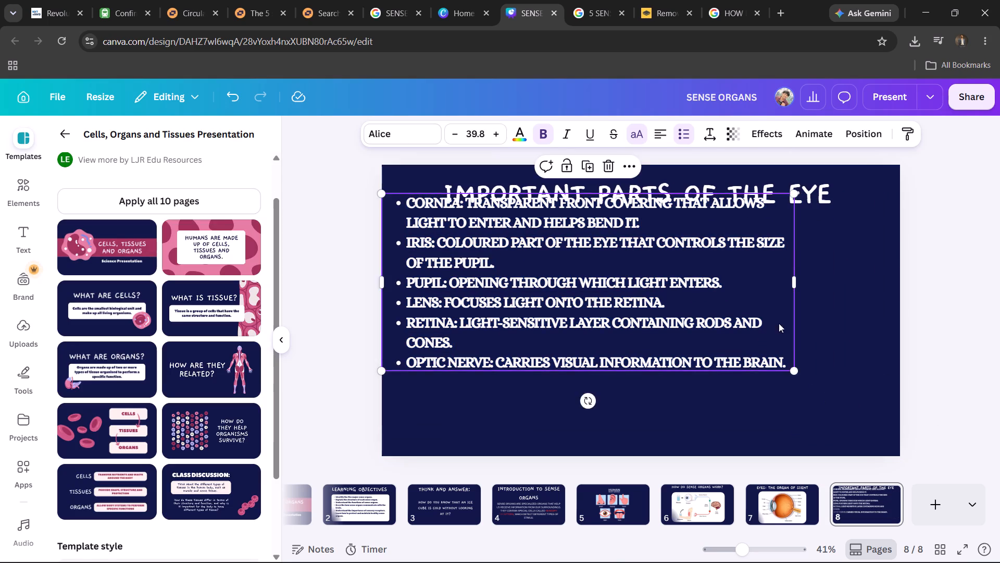
{"action": "left_click_drag", "start_coordinate": [779, 323], "coordinate": [809, 350]}
Set the bulleted list's letter spacing to 73 and its line spacing to 1.6.
{"action": "double_click", "coordinate": [809, 350]}
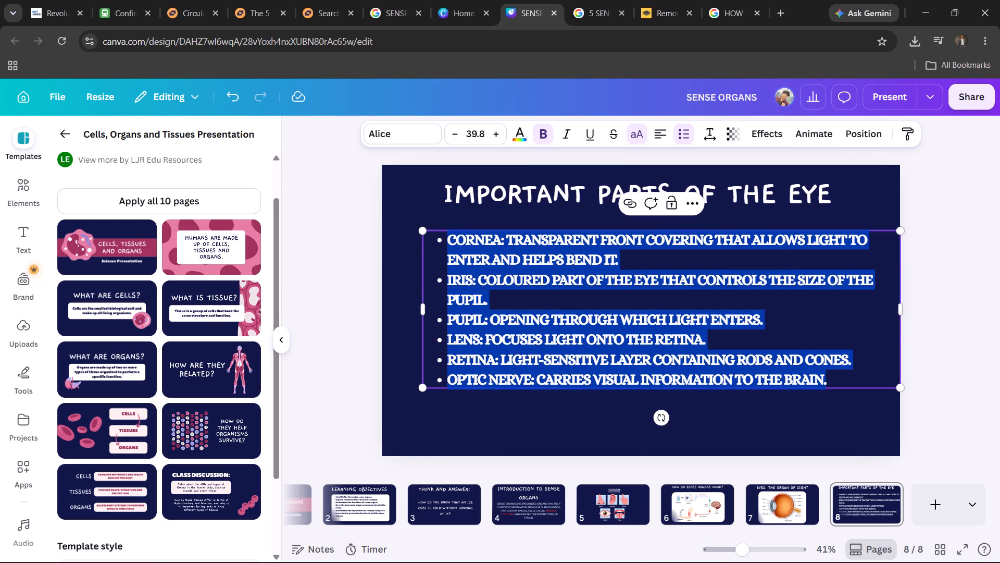
{"action": "left_click", "coordinate": [705, 136]}
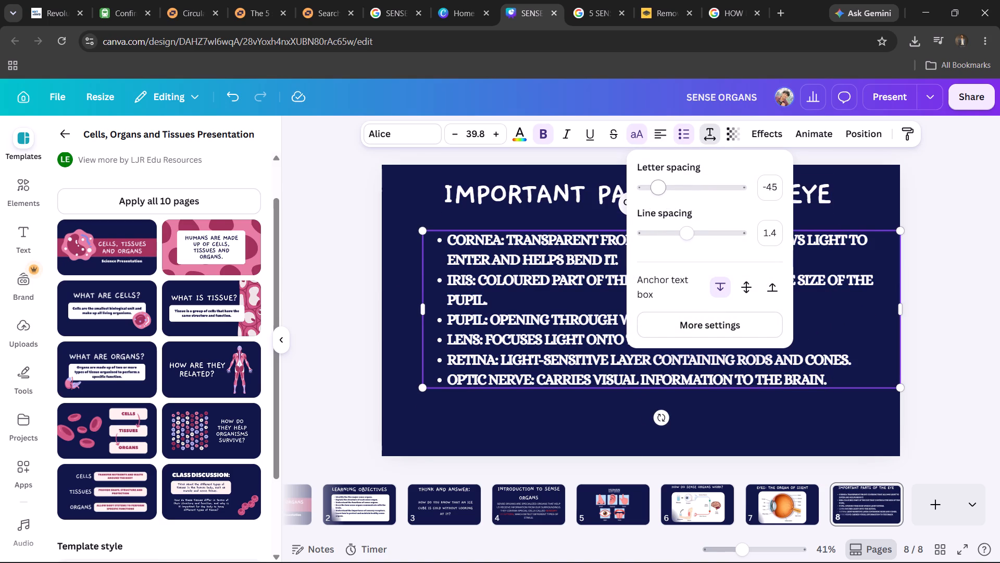
{"action": "left_click_drag", "start_coordinate": [662, 185], "coordinate": [669, 186]}
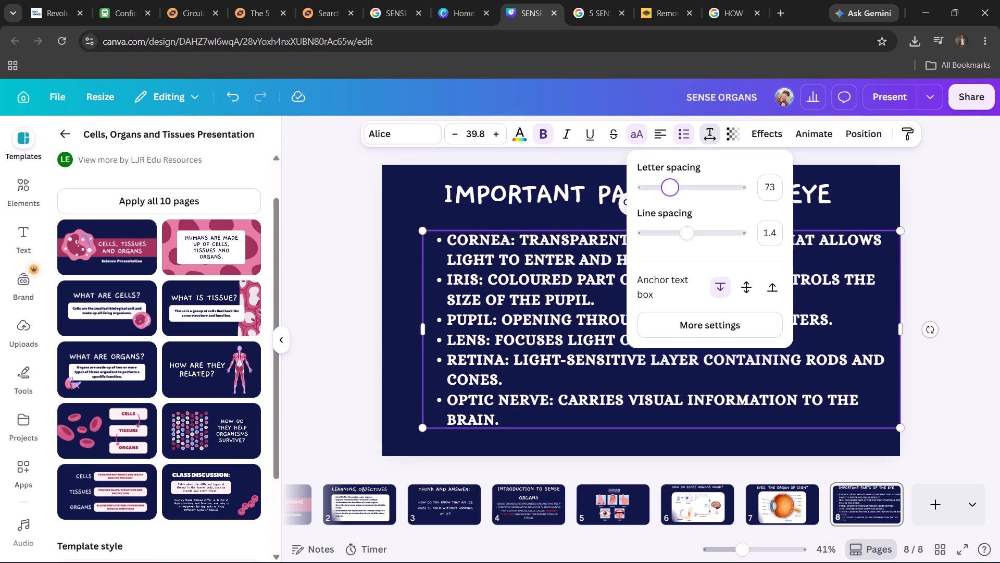
{"action": "left_click_drag", "start_coordinate": [692, 236], "coordinate": [705, 236]}
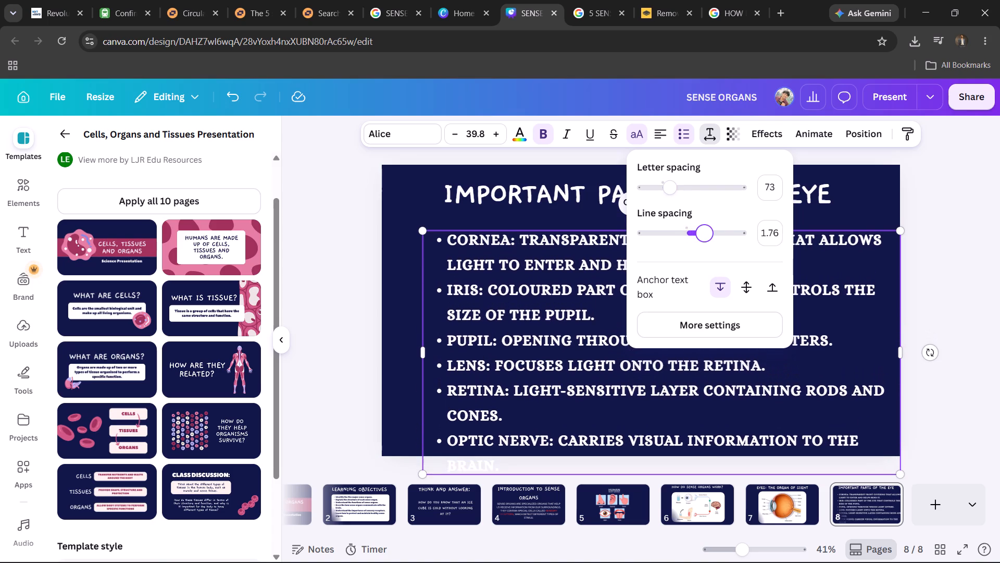
{"action": "left_click_drag", "start_coordinate": [705, 236], "coordinate": [697, 235]}
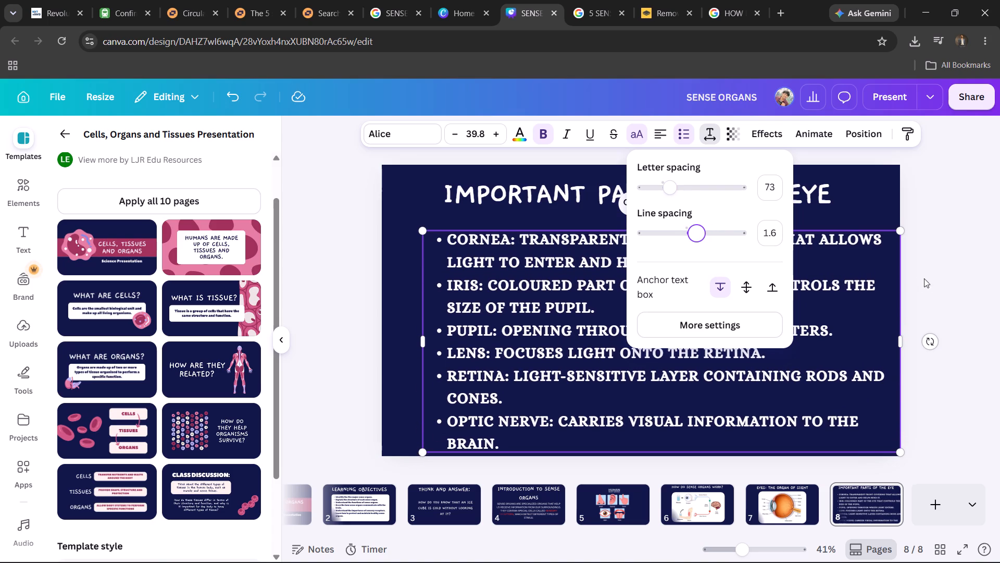
{"action": "left_click", "coordinate": [962, 279]}
{"action": "left_click", "coordinate": [962, 279]}
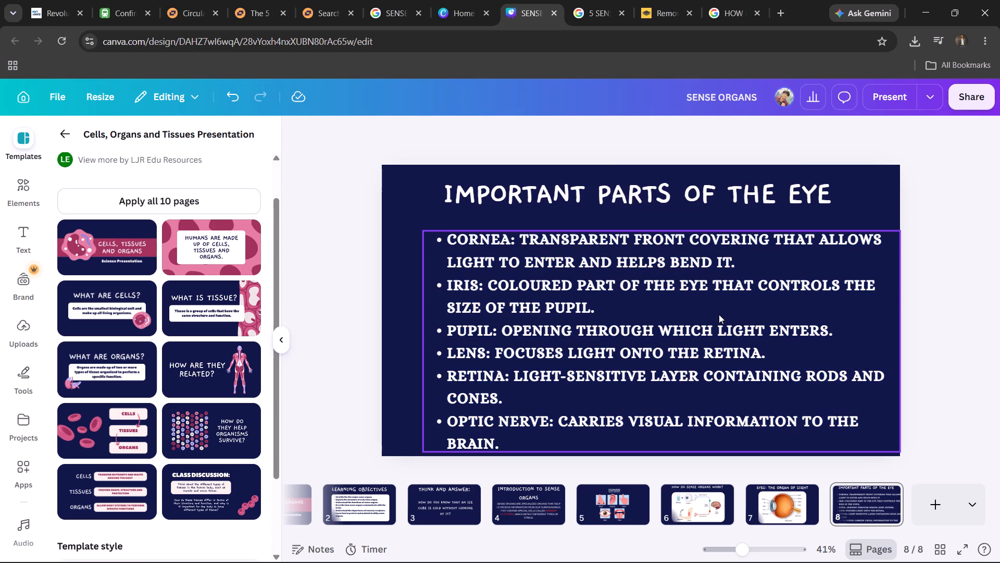
Shift the bulleted list up so it sits centred beneath the title within page 8.
{"action": "left_click_drag", "start_coordinate": [719, 314], "coordinate": [703, 309]}
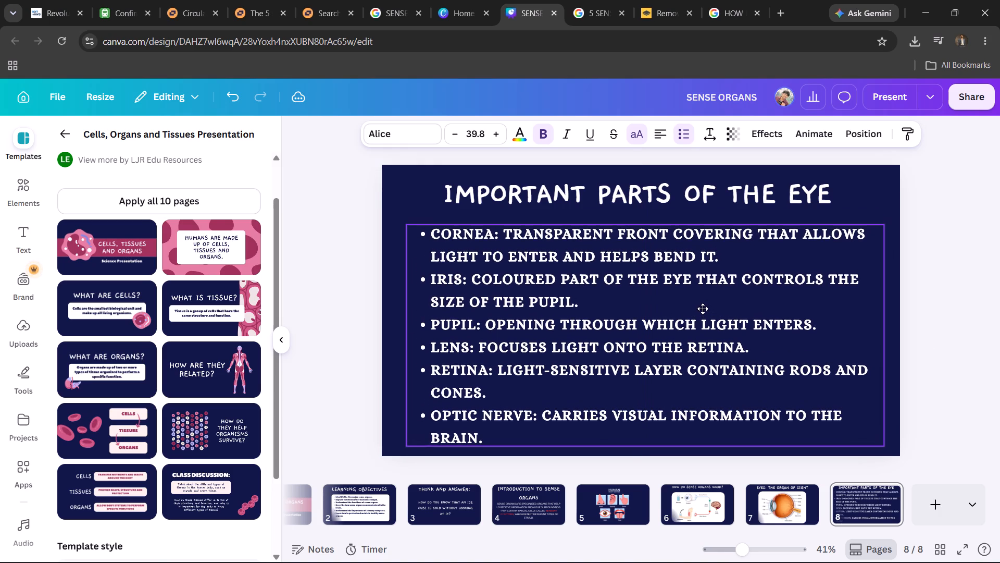
{"action": "left_click_drag", "start_coordinate": [703, 309], "coordinate": [702, 302]}
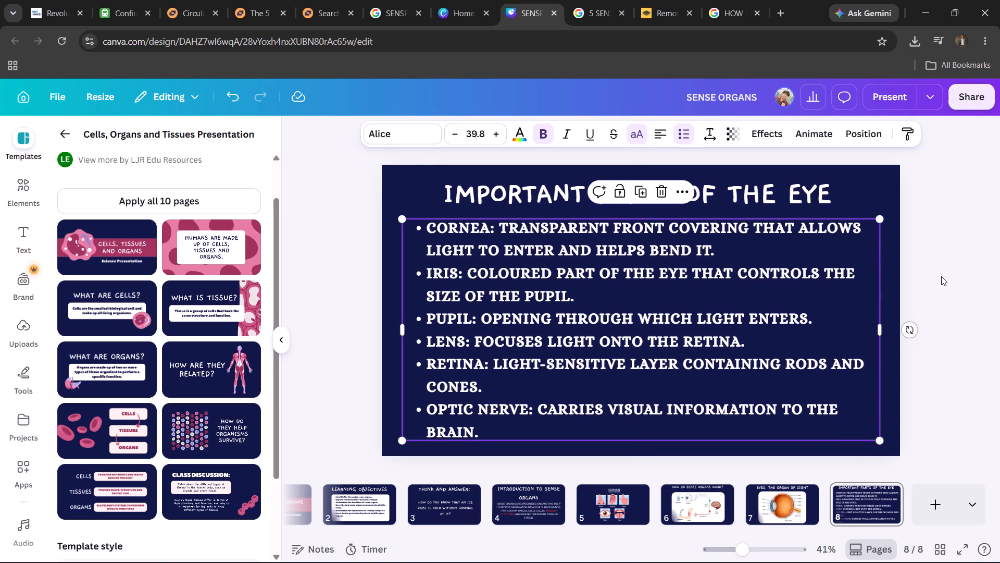
{"action": "left_click", "coordinate": [941, 276]}
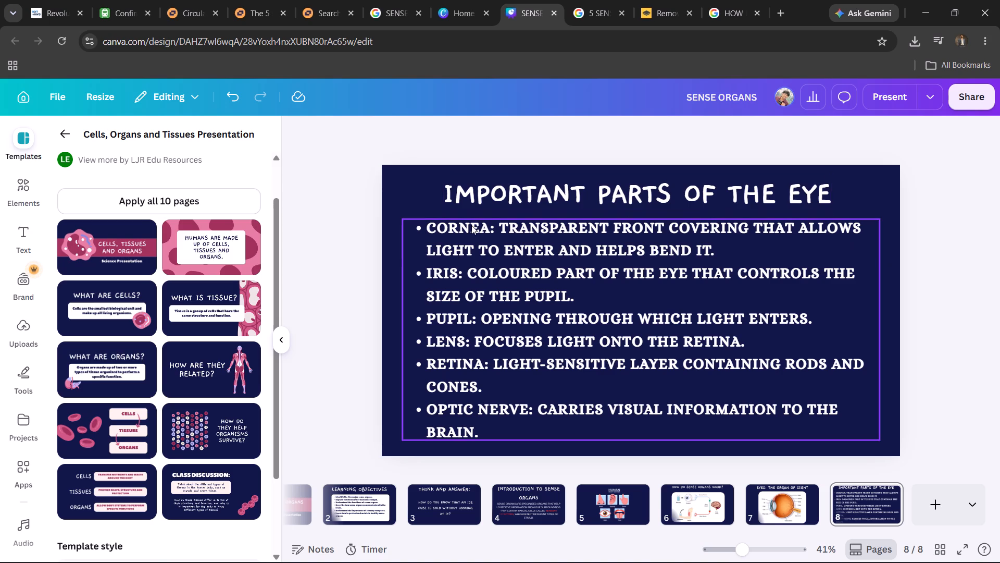
Colour the words Cornea, Iris and Pupil yellow (#ffde59) in the bulleted list on page 8.
{"action": "double_click", "coordinate": [453, 226]}
{"action": "double_click", "coordinate": [453, 226]}
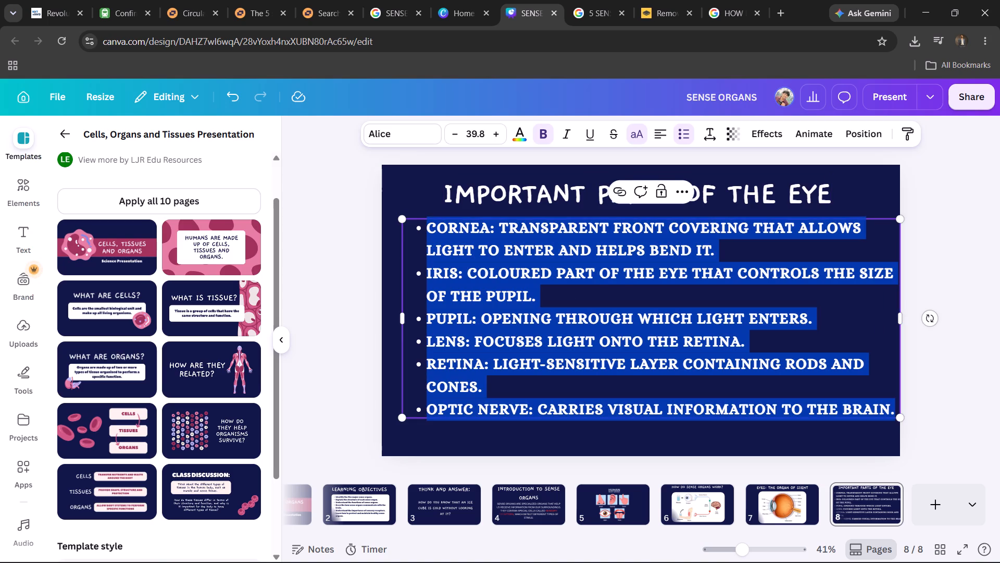
{"action": "left_click", "coordinate": [529, 138]}
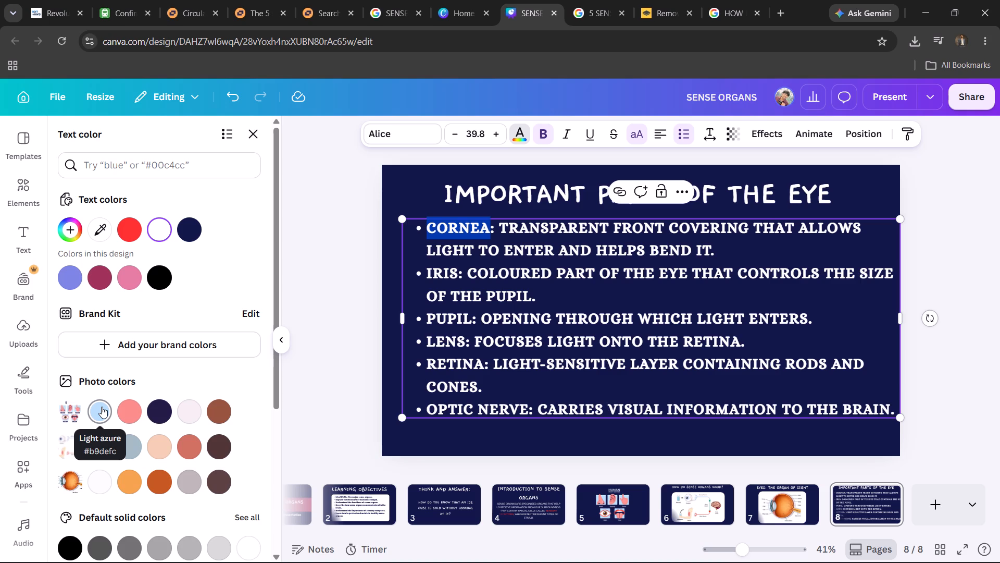
{"action": "scroll", "coordinate": [102, 407], "scroll_direction": "down", "scroll_amount": 2}
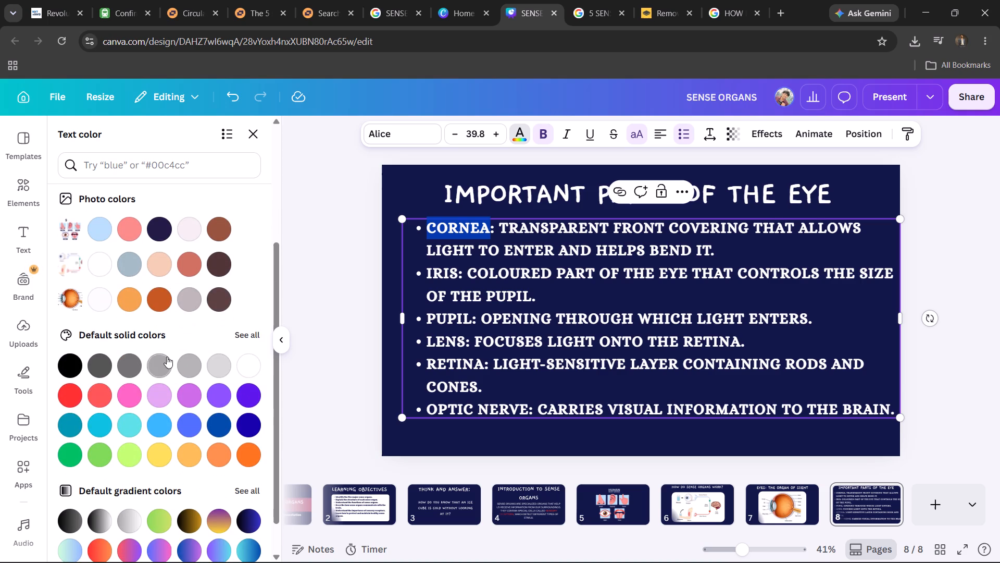
{"action": "scroll", "coordinate": [167, 357], "scroll_direction": "up", "scroll_amount": 2}
{"action": "scroll", "coordinate": [167, 357], "scroll_direction": "down", "scroll_amount": 2}
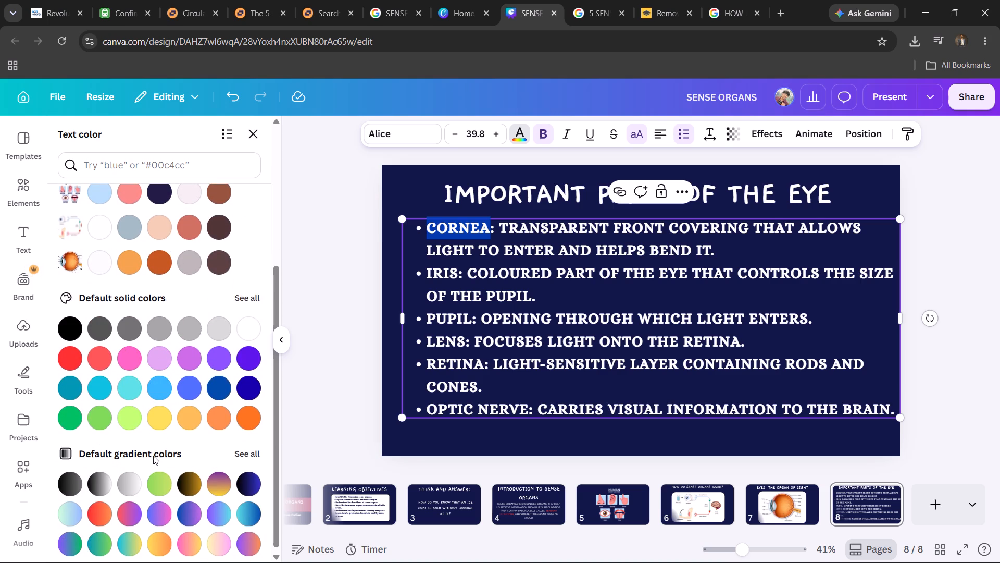
{"action": "scroll", "coordinate": [153, 456], "scroll_direction": "down", "scroll_amount": 1}
{"action": "left_click", "coordinate": [164, 407]}
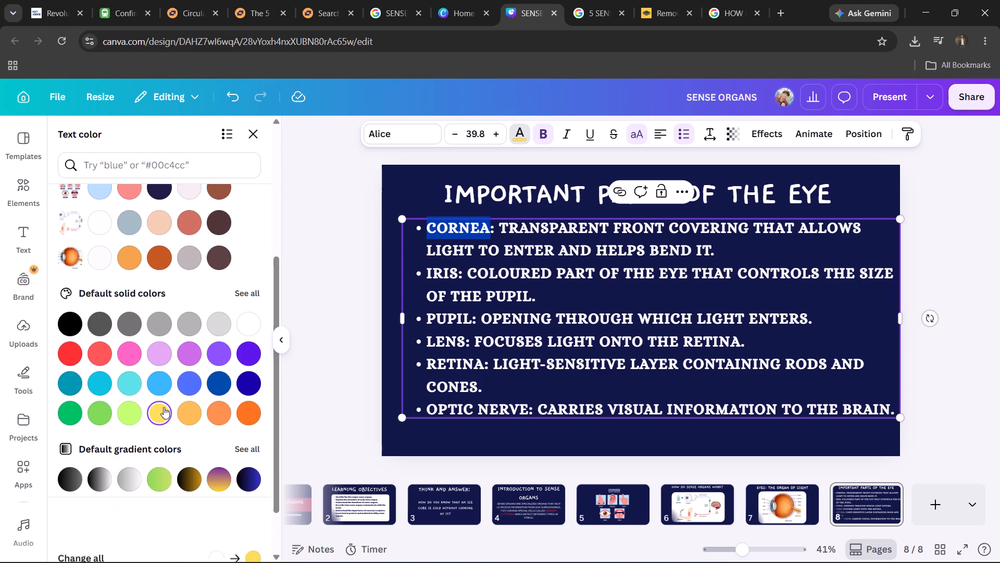
{"action": "double_click", "coordinate": [444, 274]}
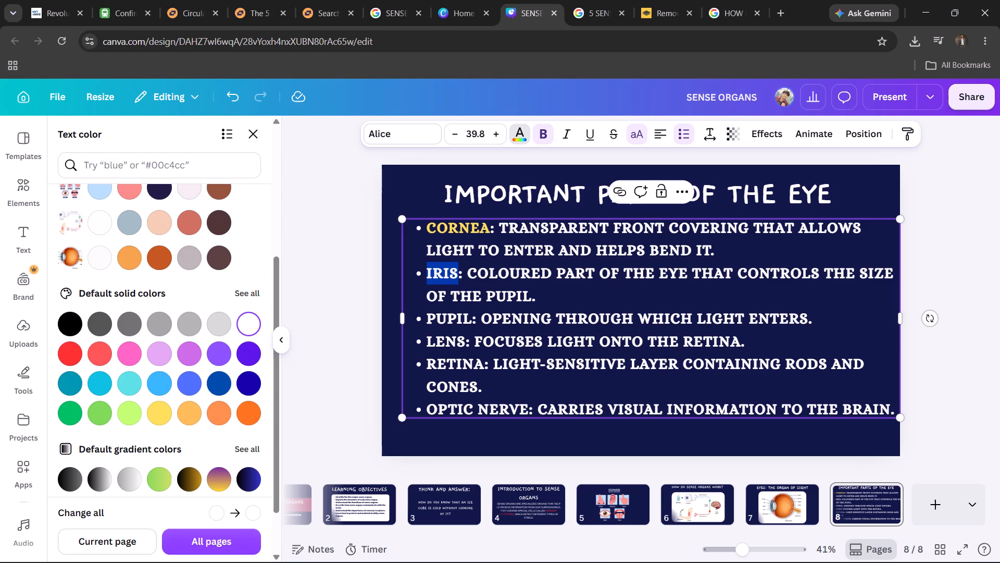
{"action": "left_click", "coordinate": [158, 406]}
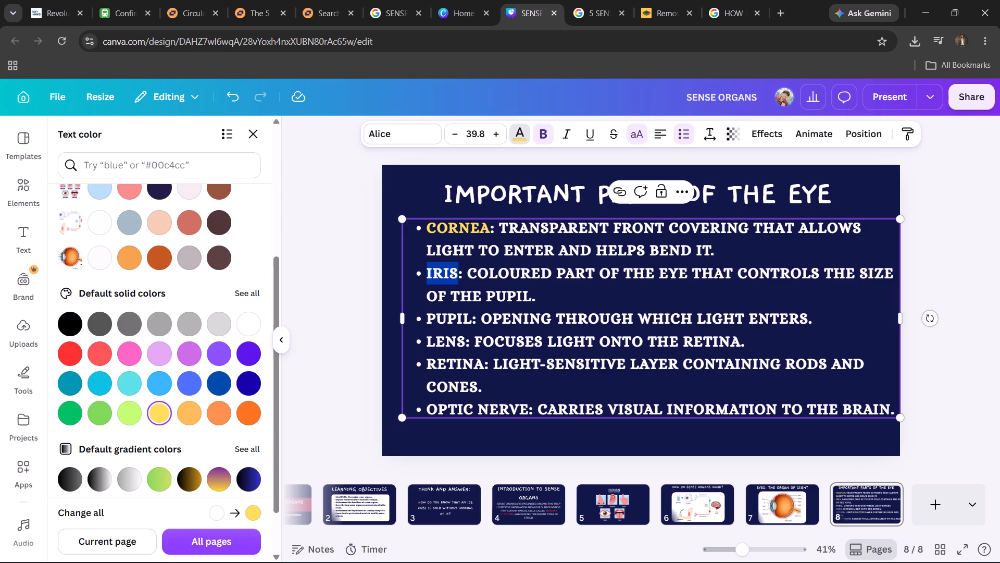
{"action": "double_click", "coordinate": [446, 324]}
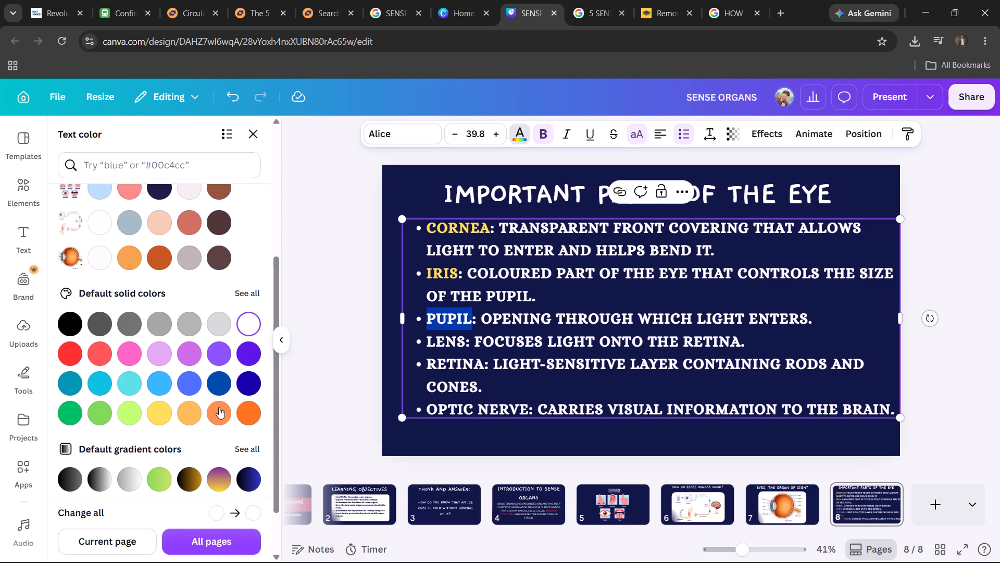
{"action": "left_click", "coordinate": [155, 420]}
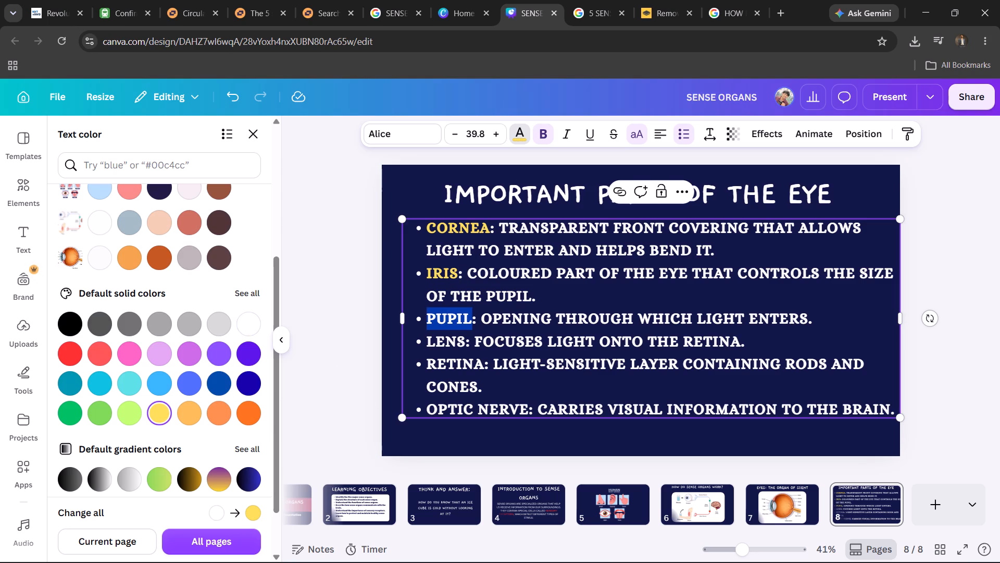
Colour the words Lens, Retina and Optic Nerve the same yellow (#ffde59) in the page 8 list.
{"action": "double_click", "coordinate": [442, 335]}
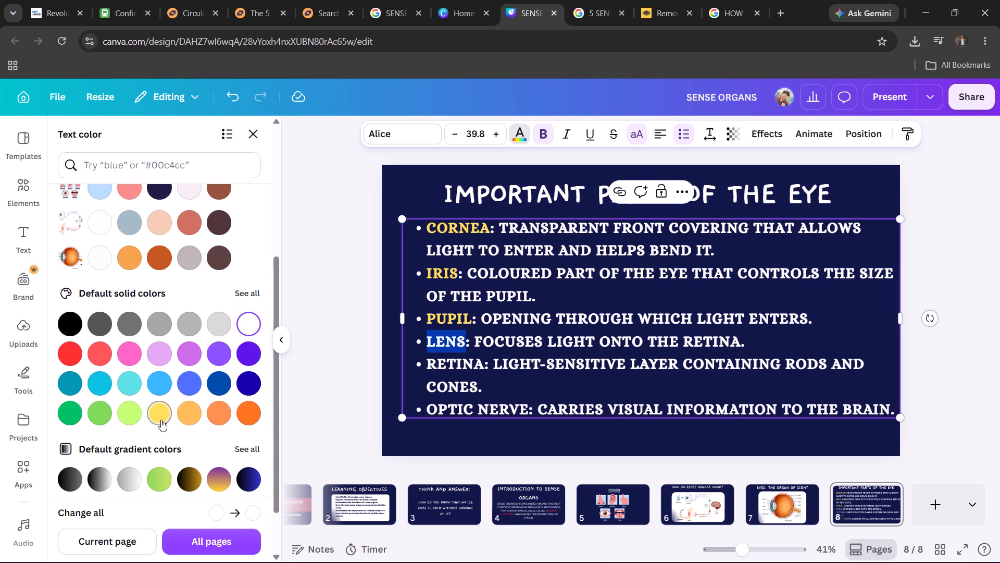
{"action": "left_click", "coordinate": [161, 420]}
{"action": "double_click", "coordinate": [454, 361]}
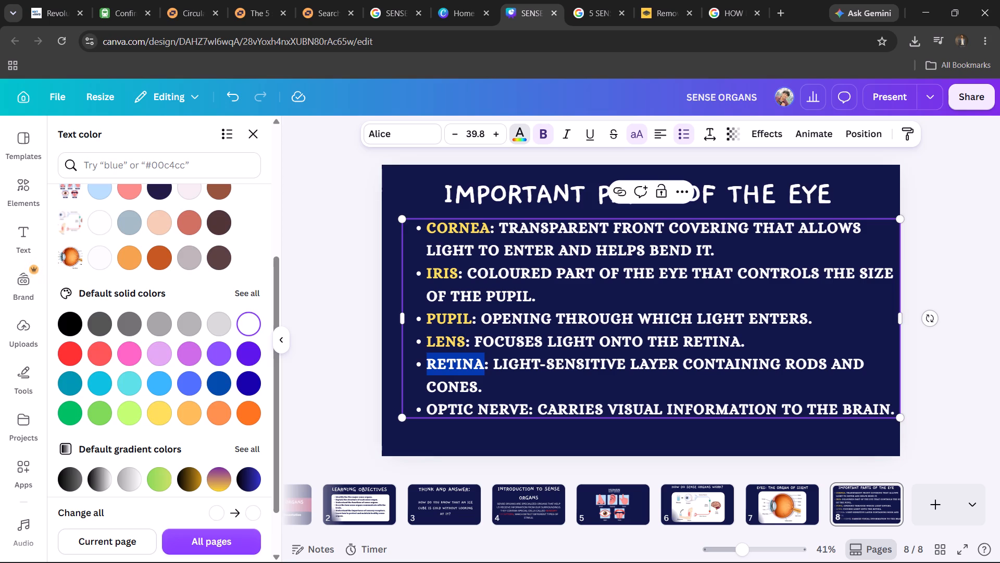
{"action": "left_click", "coordinate": [167, 422]}
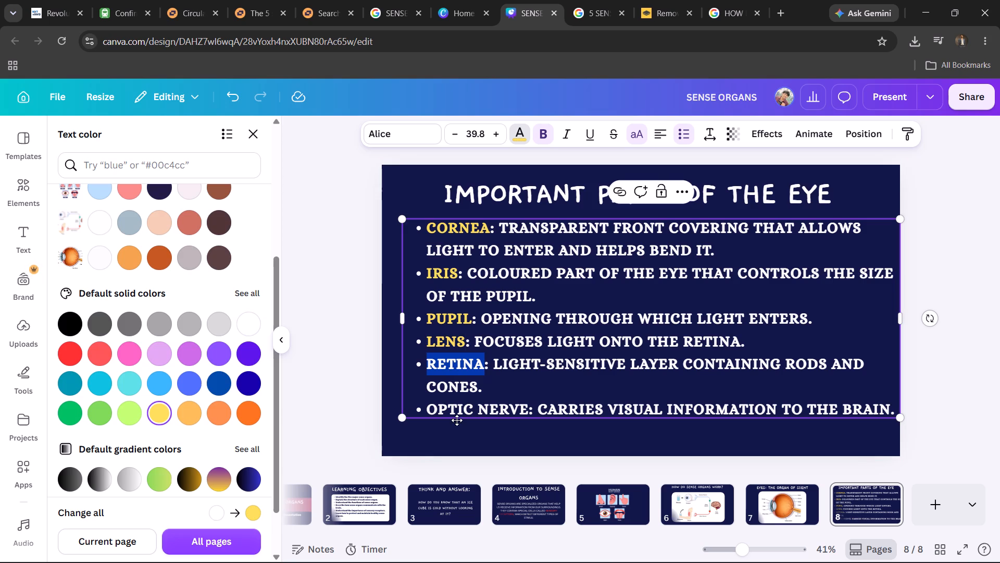
{"action": "double_click", "coordinate": [455, 411]}
{"action": "double_click", "coordinate": [455, 411]}
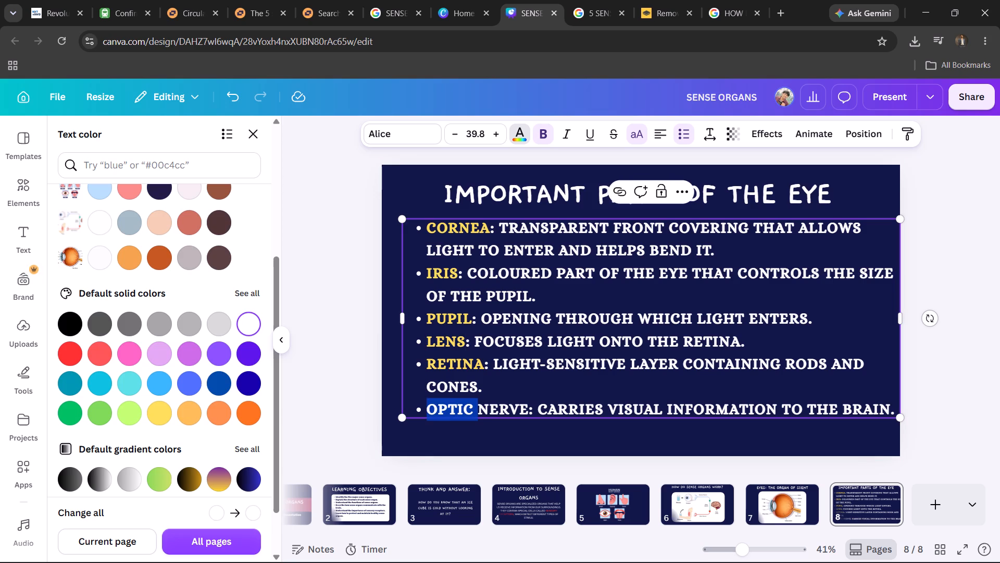
{"action": "left_click", "coordinate": [529, 415]}
{"action": "left_click_drag", "start_coordinate": [529, 415], "coordinate": [448, 407]}
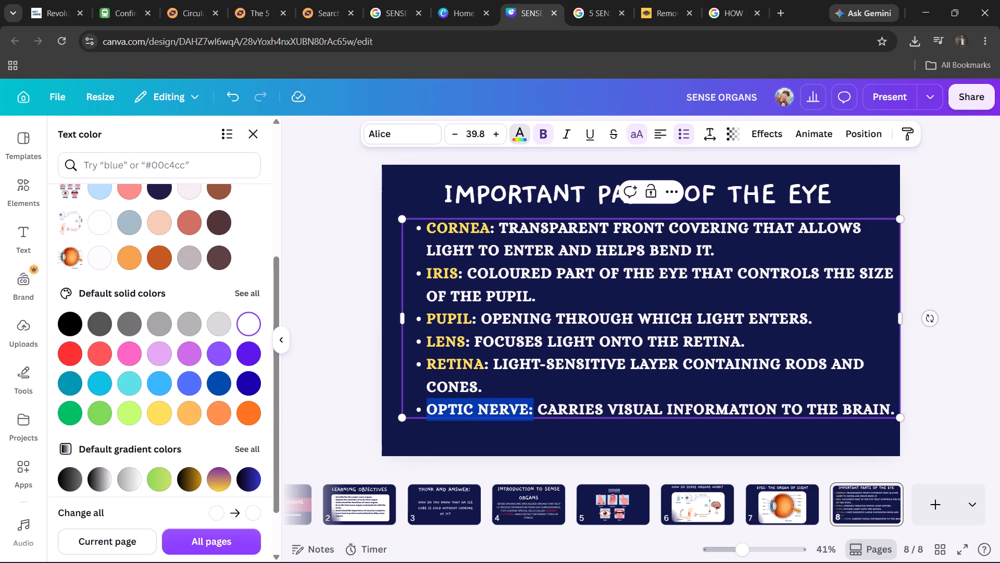
{"action": "left_click_drag", "start_coordinate": [448, 407], "coordinate": [447, 407]}
{"action": "left_click", "coordinate": [162, 411]}
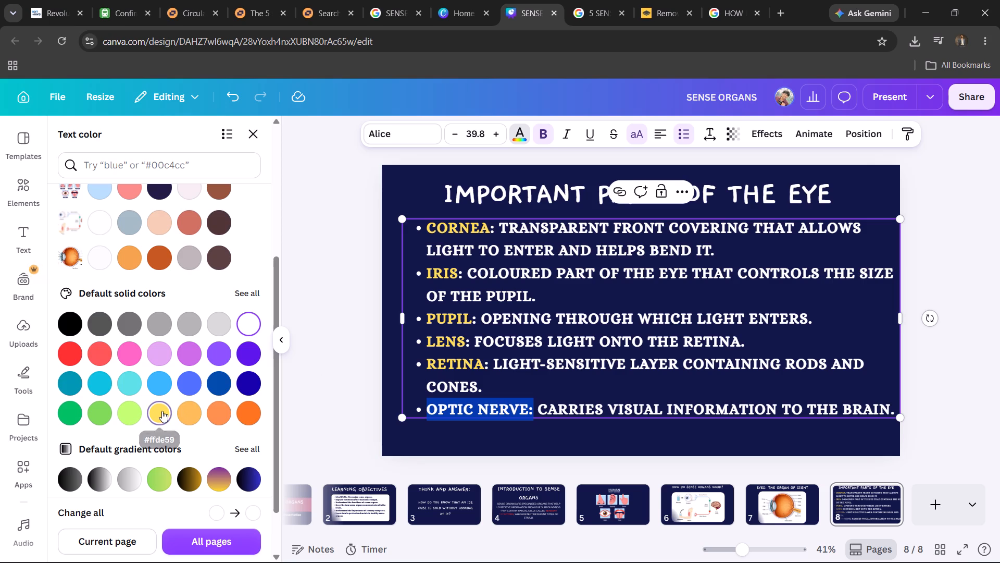
{"action": "left_click", "coordinate": [980, 321]}
{"action": "left_click", "coordinate": [980, 321]}
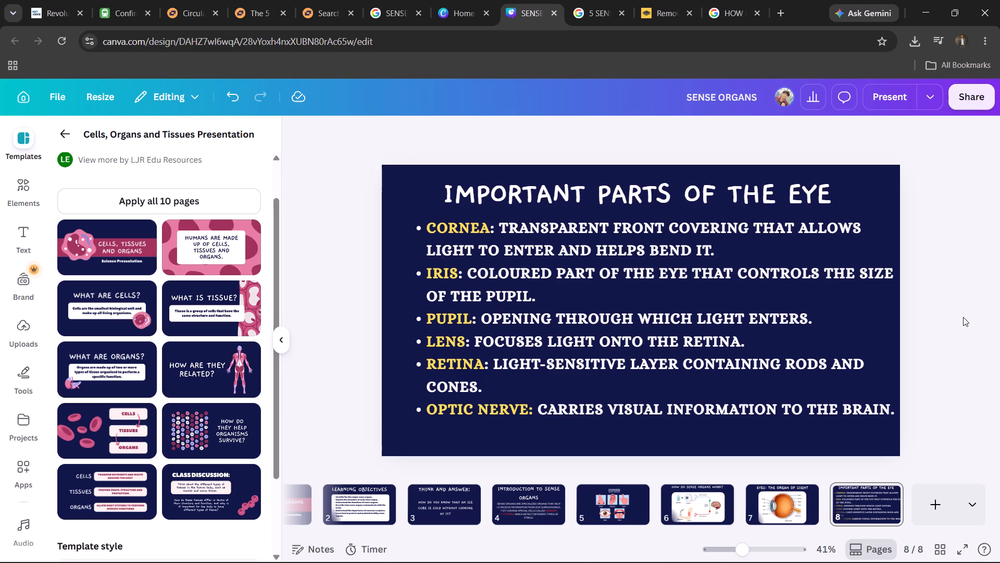
{"action": "left_click", "coordinate": [946, 511]}
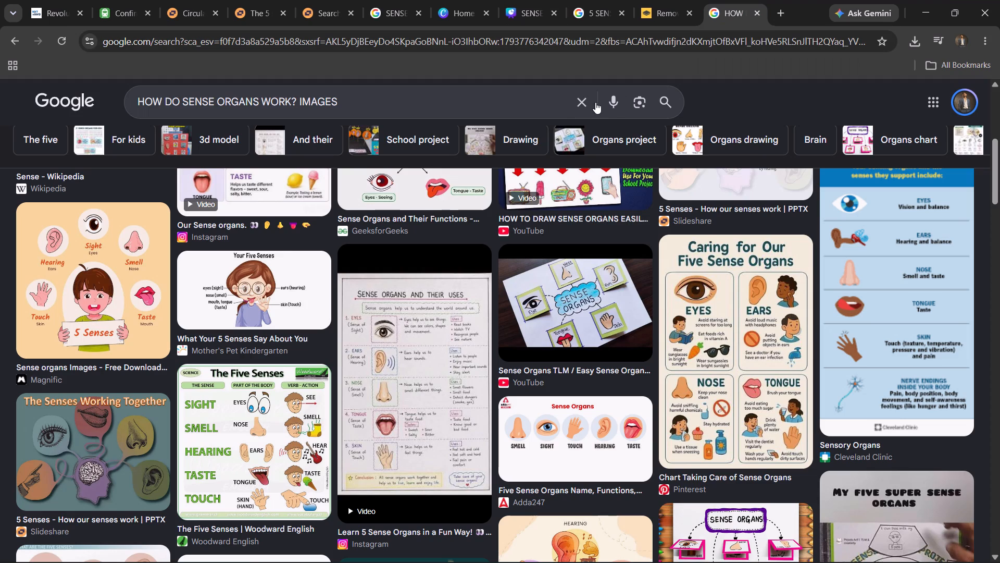
{"action": "left_click", "coordinate": [578, 102]}
{"action": "type", "text": "PROCESS OF VISON IMAGE"}
{"action": "key", "text": "space"}
{"action": "key", "text": "Return"}
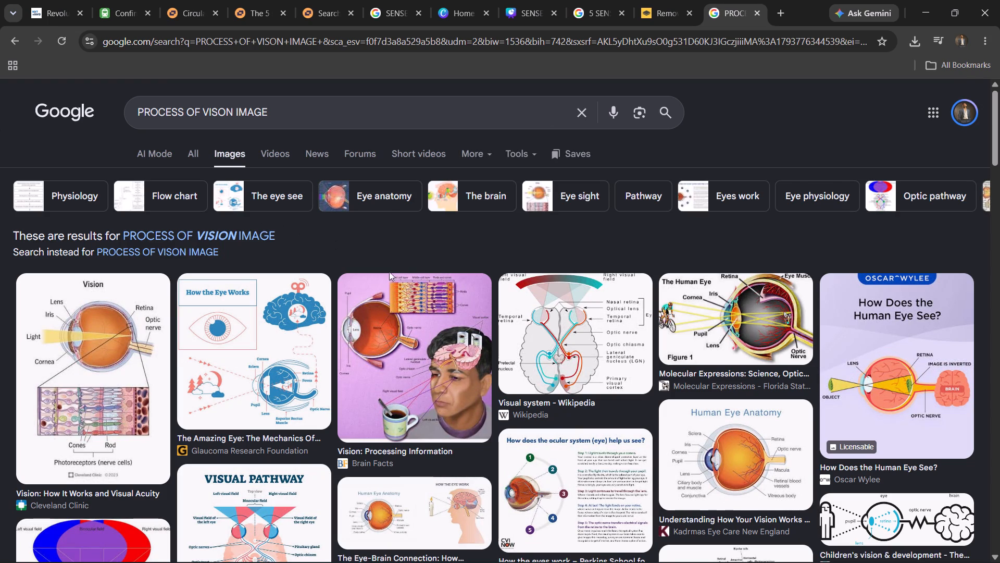
Examine the Molecular Expressions and Cleveland Clinic eye diagrams and their related images for a suitable vision picture.
{"action": "left_click", "coordinate": [728, 315]}
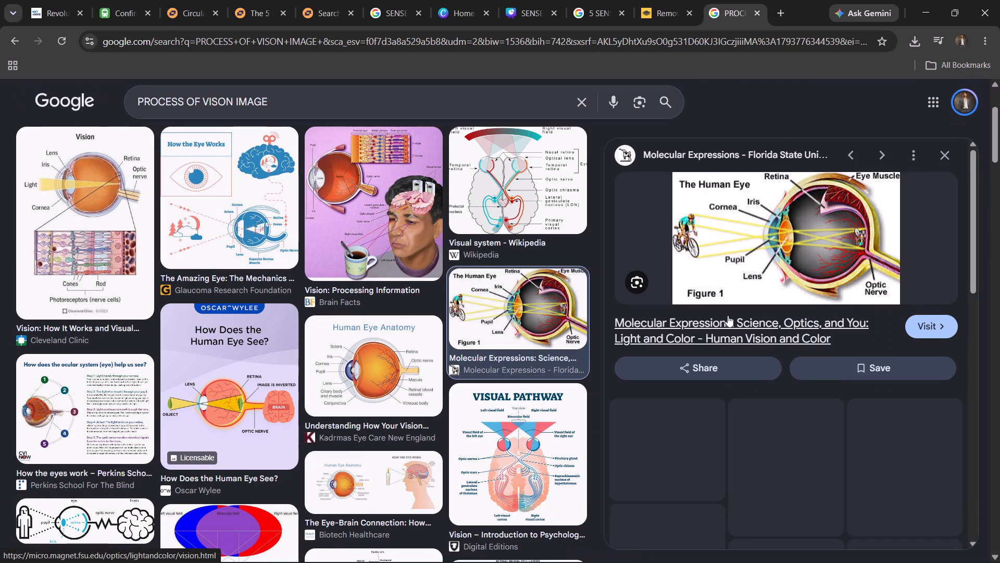
{"action": "scroll", "coordinate": [832, 264], "scroll_direction": "down", "scroll_amount": 1}
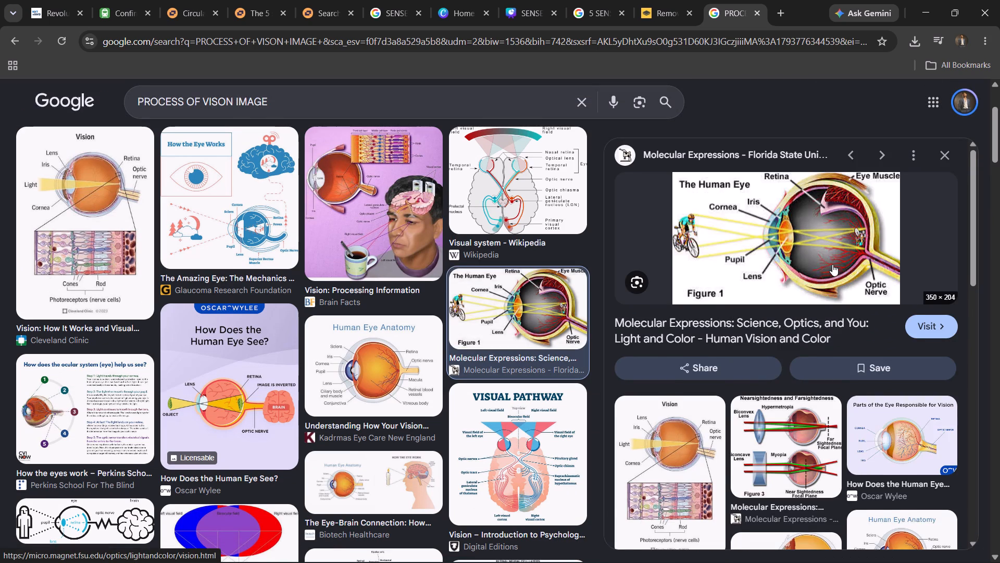
{"action": "scroll", "coordinate": [832, 264], "scroll_direction": "down", "scroll_amount": 1}
{"action": "scroll", "coordinate": [793, 432], "scroll_direction": "down", "scroll_amount": 1}
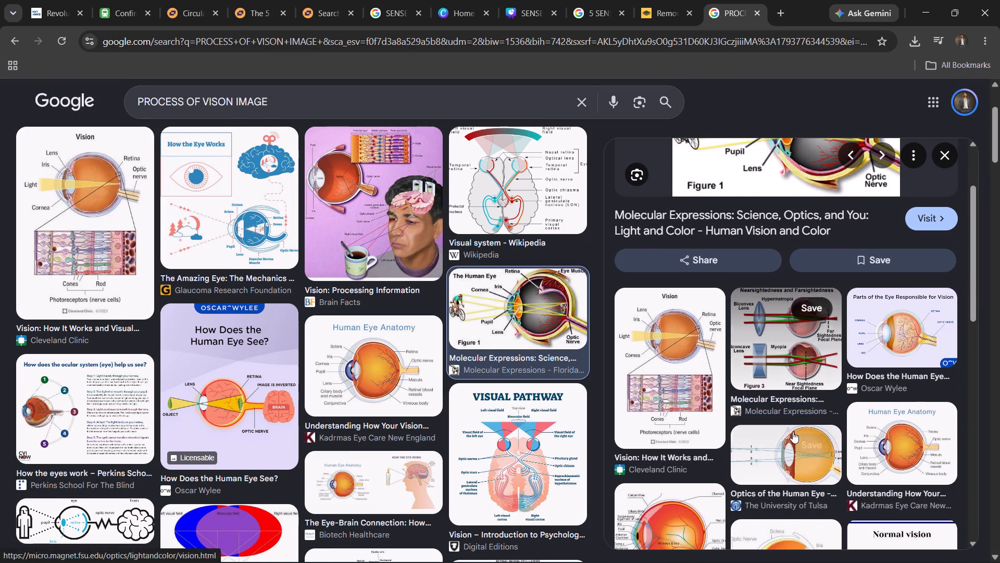
{"action": "scroll", "coordinate": [821, 312], "scroll_direction": "up", "scroll_amount": 2}
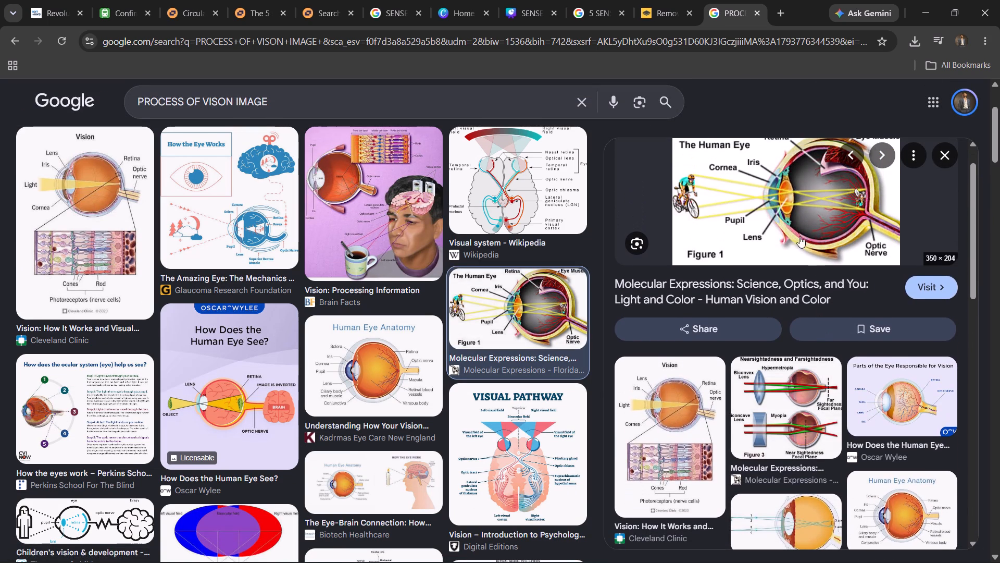
{"action": "right_click", "coordinate": [775, 178]}
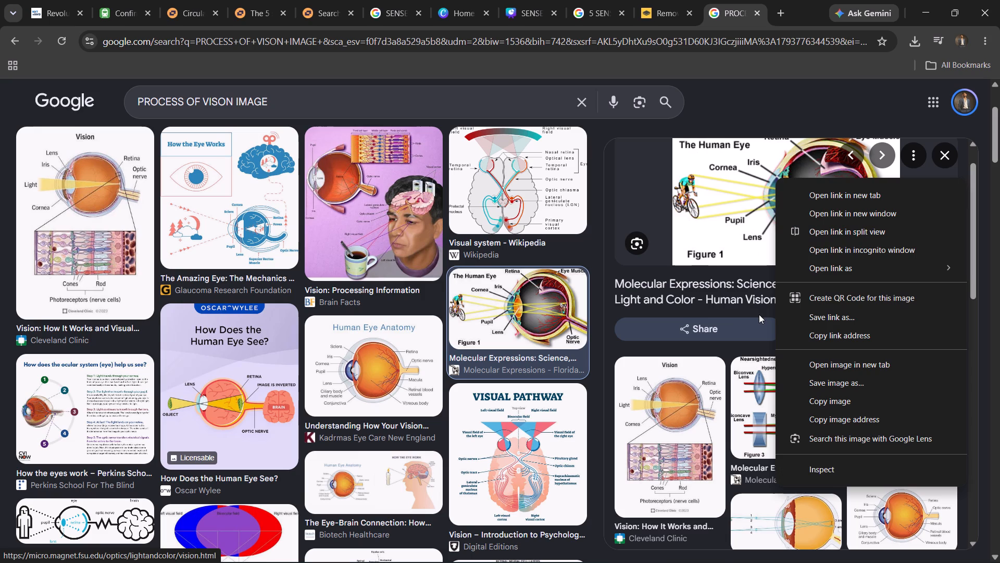
{"action": "left_click", "coordinate": [731, 93]}
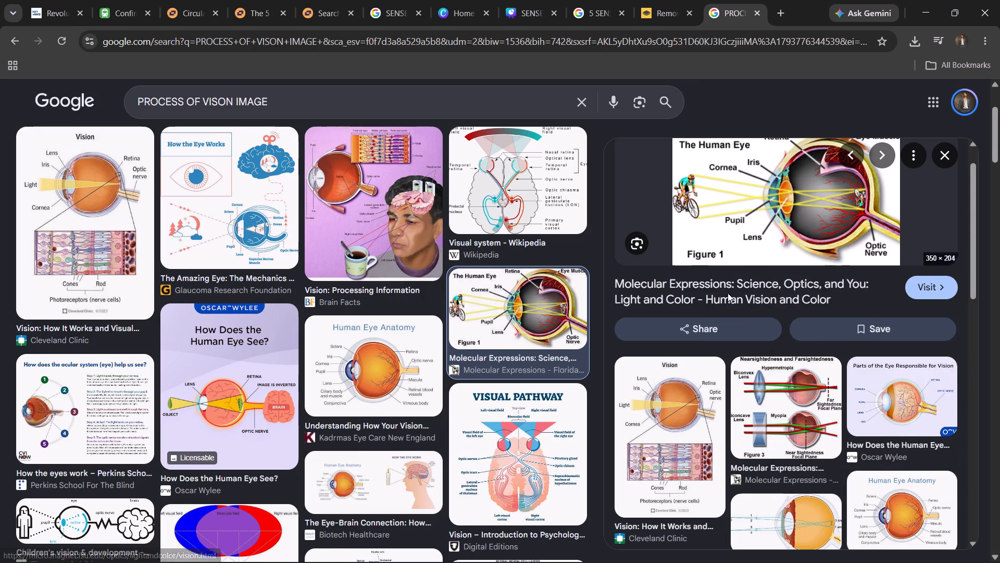
{"action": "scroll", "coordinate": [722, 430], "scroll_direction": "down", "scroll_amount": 1}
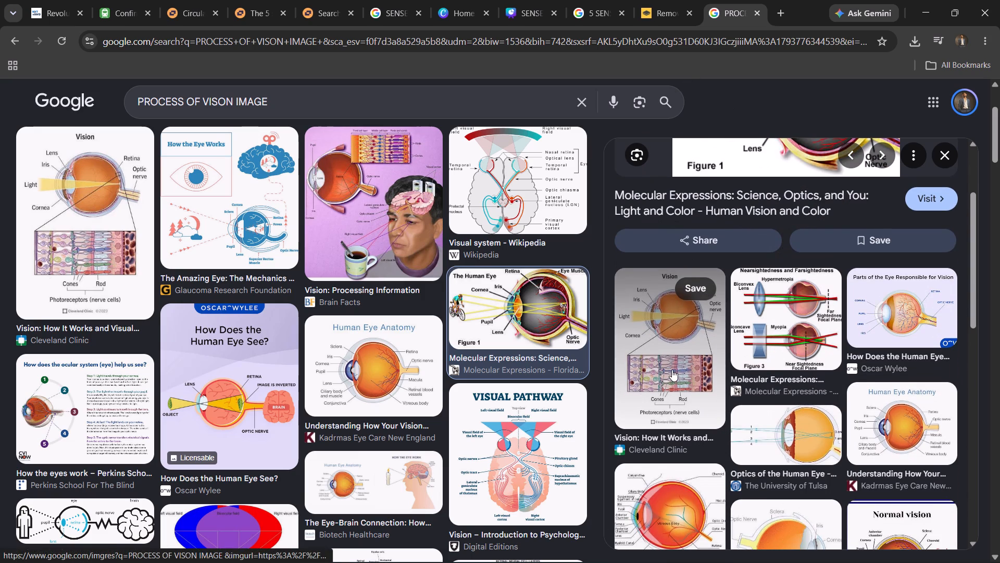
{"action": "scroll", "coordinate": [672, 370], "scroll_direction": "down", "scroll_amount": 3}
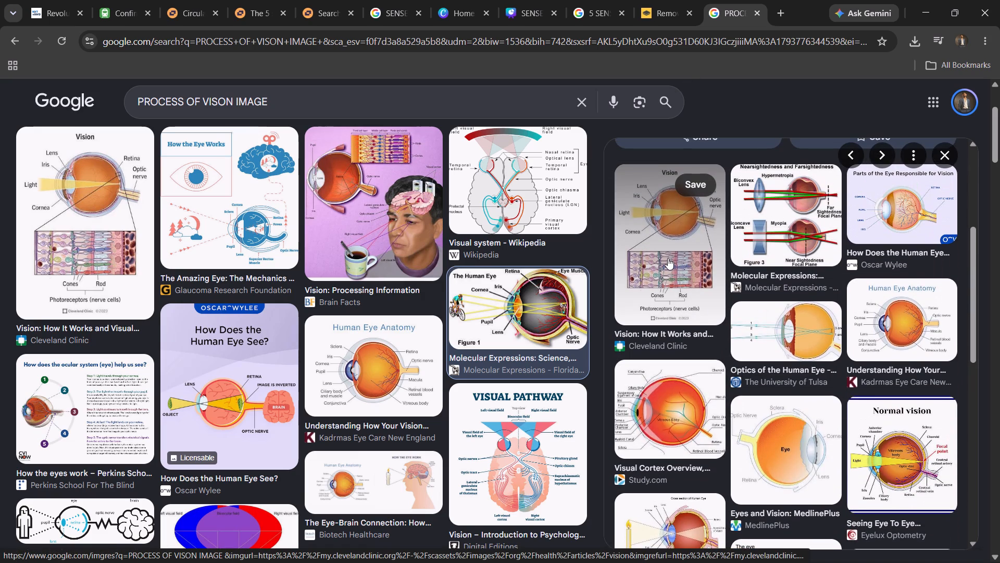
{"action": "left_click", "coordinate": [660, 248]}
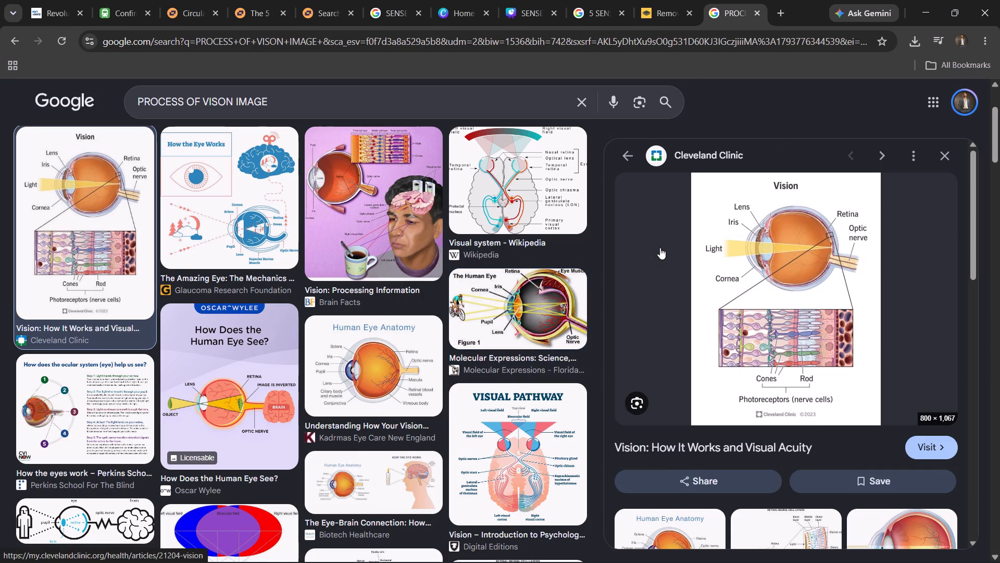
{"action": "scroll", "coordinate": [817, 359], "scroll_direction": "down", "scroll_amount": 2}
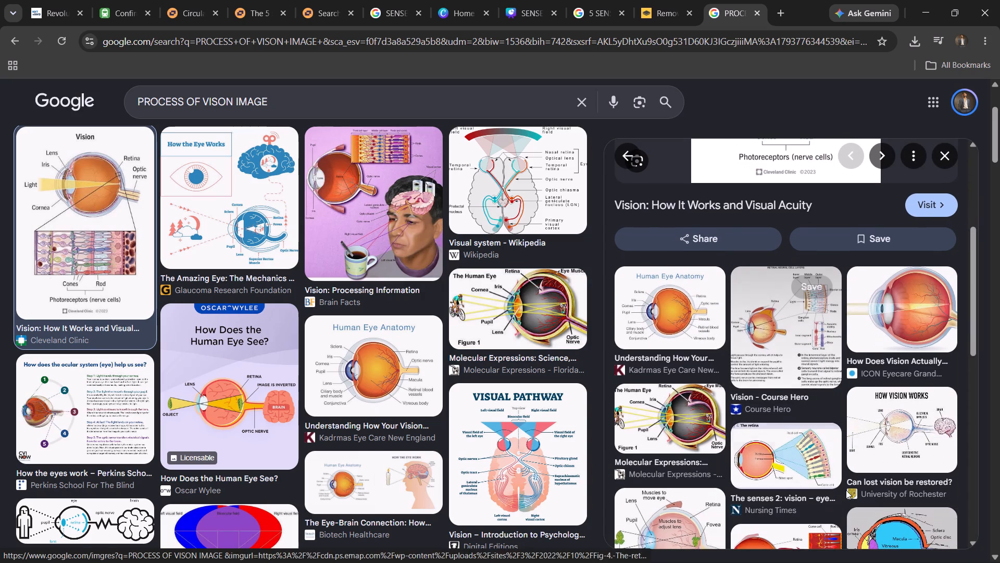
{"action": "scroll", "coordinate": [846, 490], "scroll_direction": "down", "scroll_amount": 1}
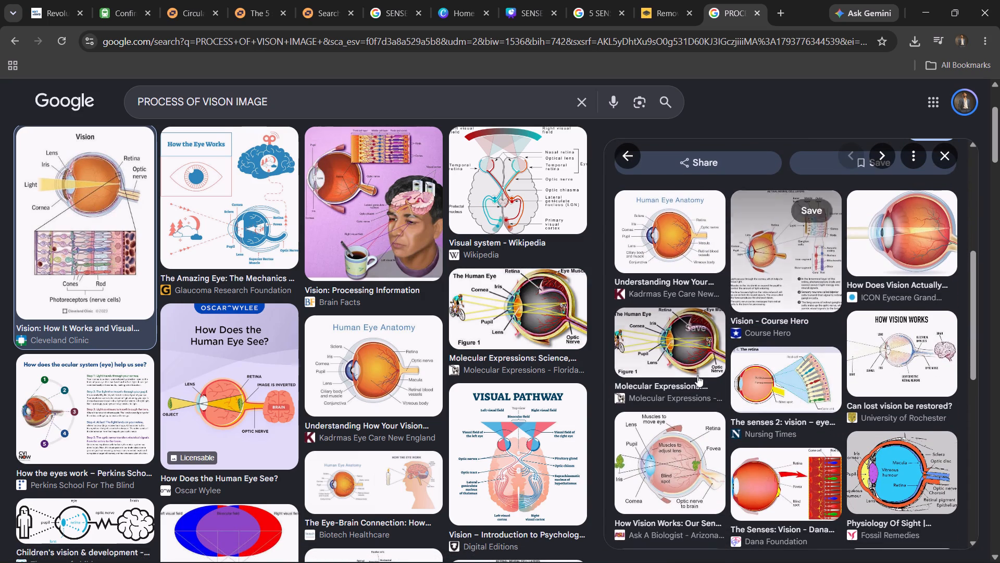
Copy the Ask A Biologist "How Vision Works" eye diagram and paste it onto page 10 of the Canva presentation.
{"action": "left_click", "coordinate": [691, 474]}
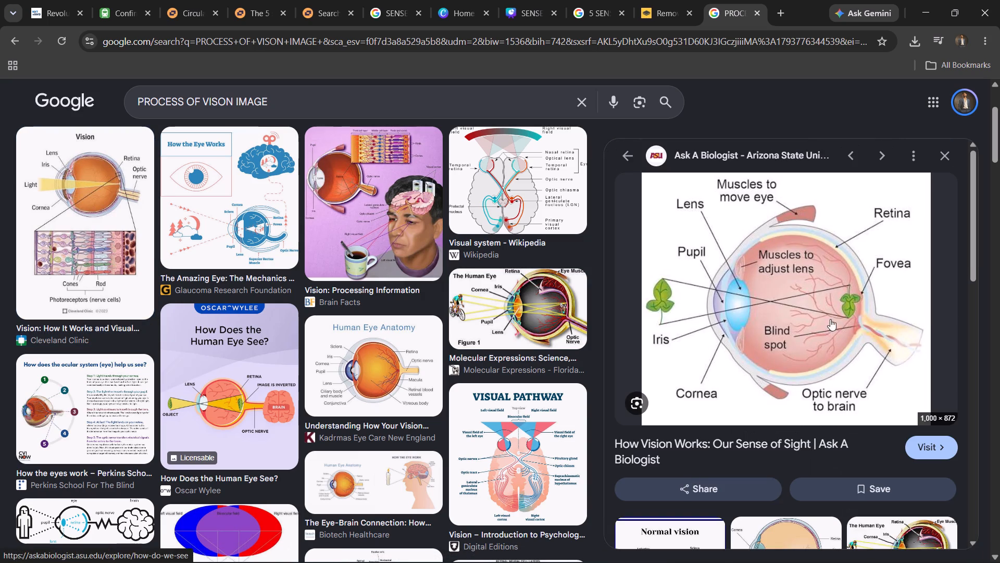
{"action": "right_click", "coordinate": [845, 310]}
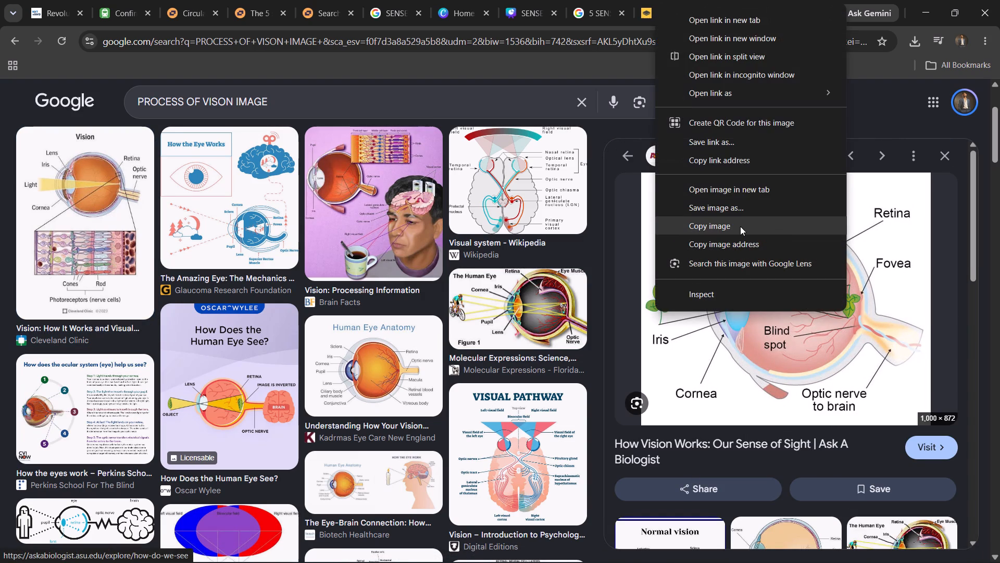
{"action": "left_click", "coordinate": [740, 226]}
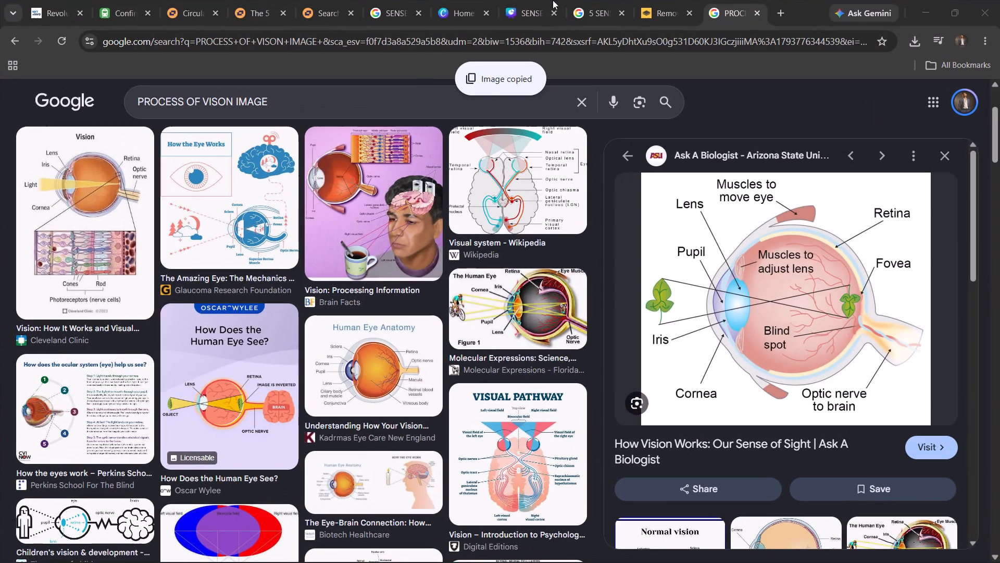
{"action": "left_click", "coordinate": [536, 2]}
{"action": "left_click", "coordinate": [526, 278]}
{"action": "key", "text": "ctrl+v"}
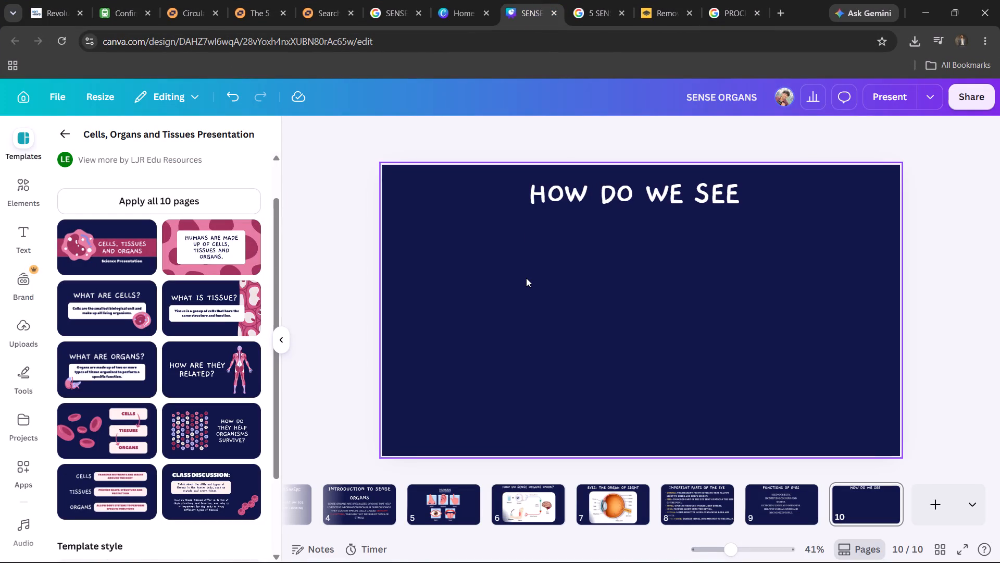
Place the pasted eye diagram on the left half of page 10, below the title, and round its corners fully.
{"action": "left_click_drag", "start_coordinate": [732, 376], "coordinate": [605, 396]}
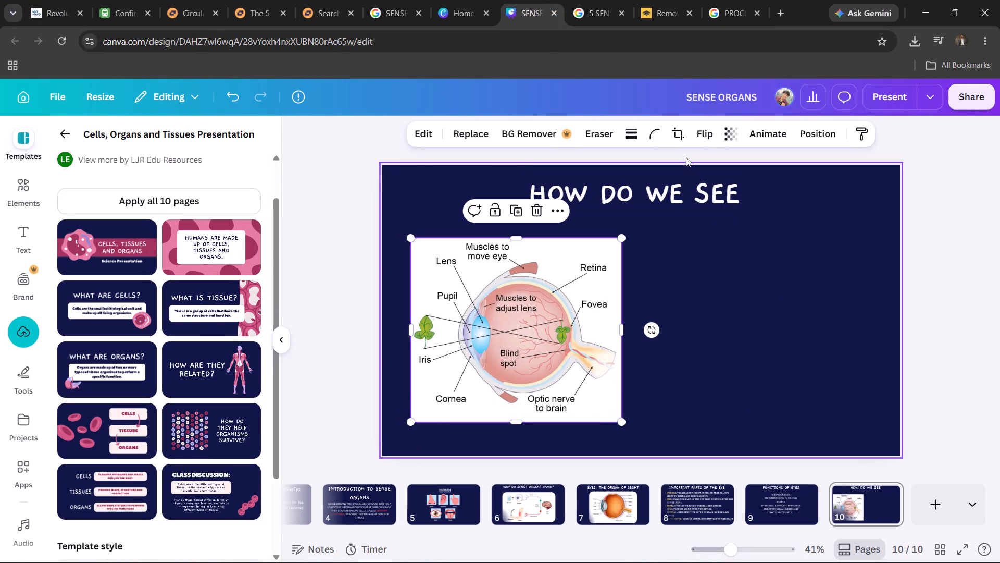
{"action": "left_click", "coordinate": [655, 143]}
{"action": "left_click", "coordinate": [672, 133]}
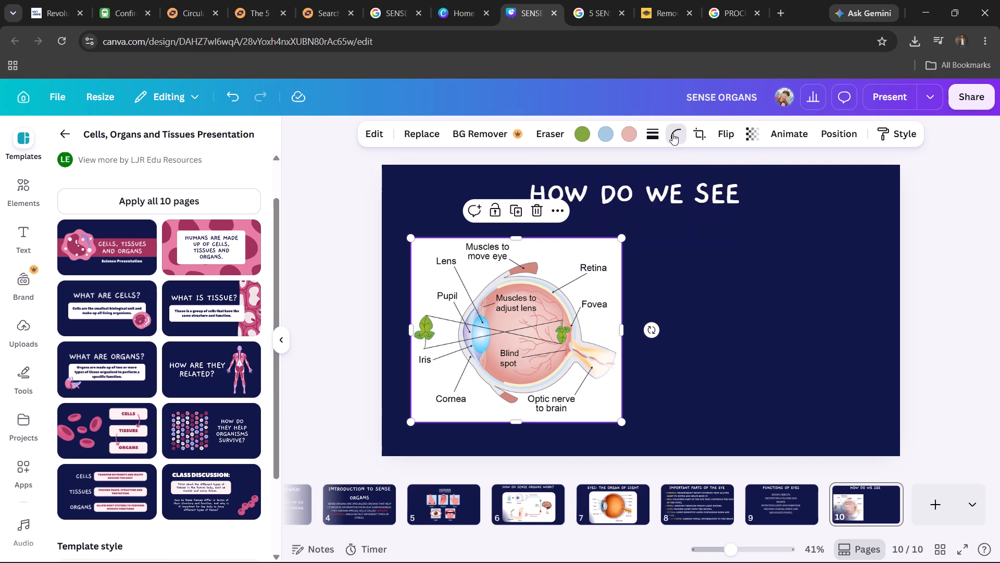
{"action": "left_click_drag", "start_coordinate": [669, 185], "coordinate": [699, 191]}
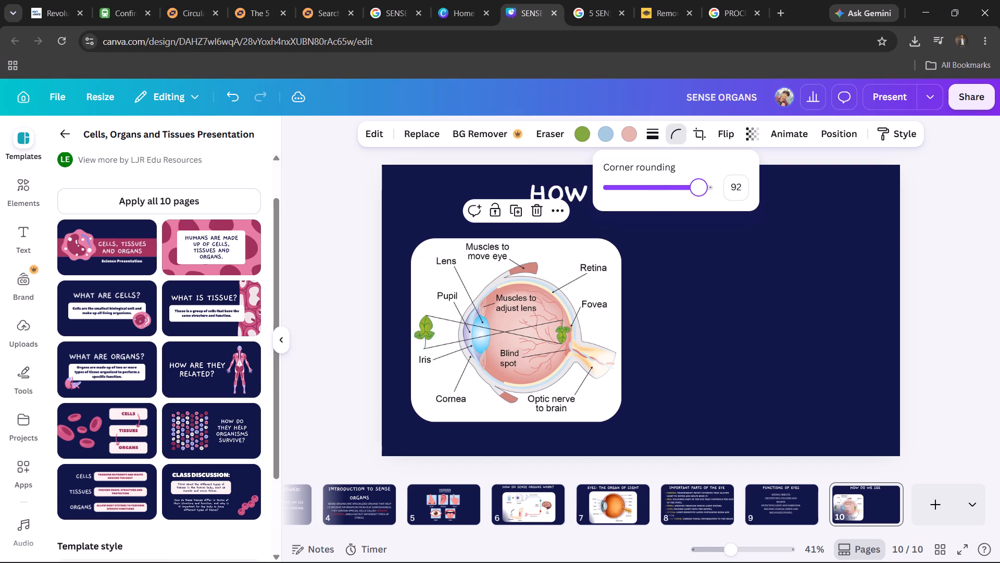
{"action": "left_click_drag", "start_coordinate": [699, 191], "coordinate": [719, 194]}
{"action": "left_click", "coordinate": [948, 264]}
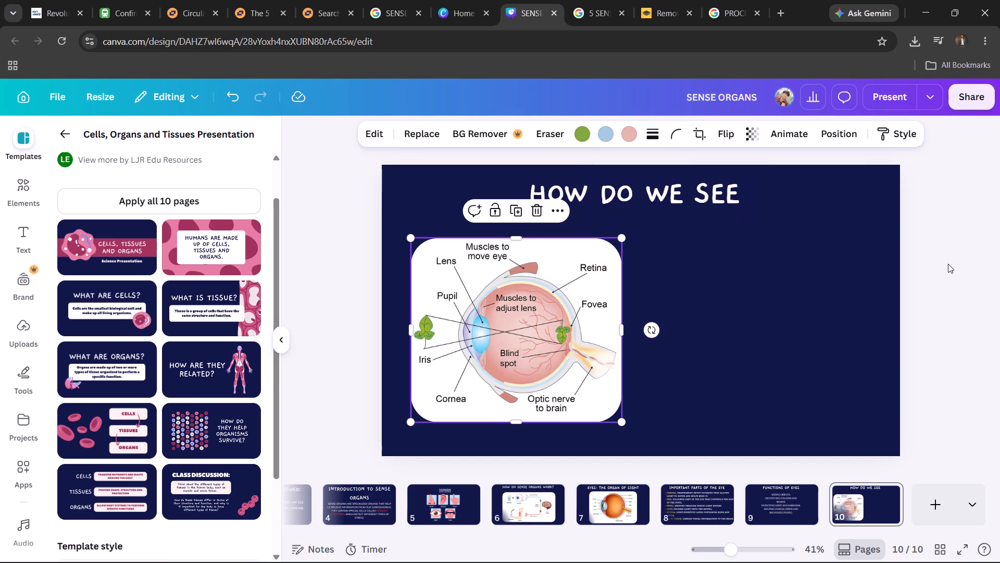
Copy the Oscar Wylee "How Does the Human Eye See?" picture from the Google Images results and paste it onto page 10 in Canva.
{"action": "left_click", "coordinate": [715, 5]}
{"action": "scroll", "coordinate": [775, 389], "scroll_direction": "down", "scroll_amount": 1}
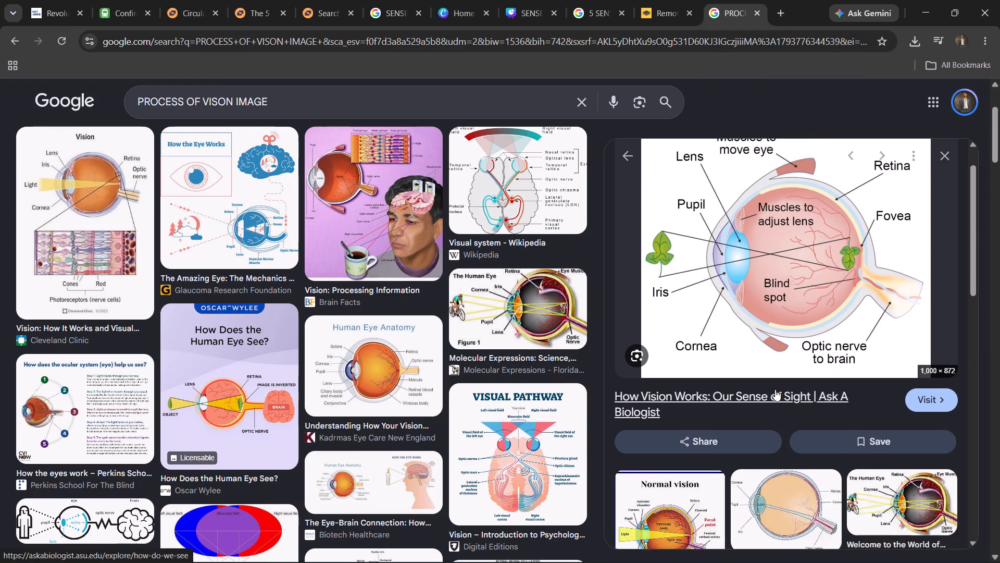
{"action": "scroll", "coordinate": [775, 389], "scroll_direction": "down", "scroll_amount": 2}
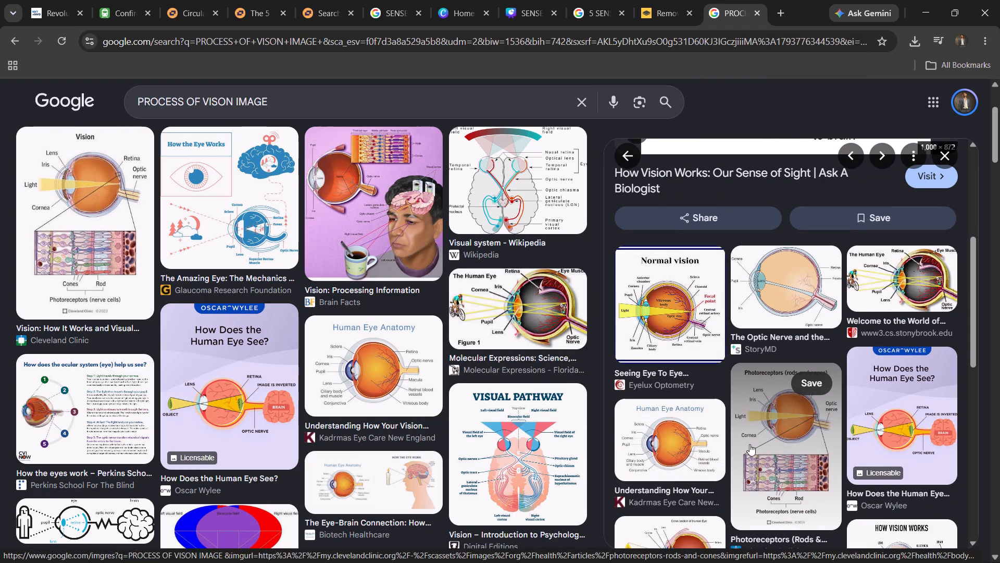
{"action": "left_click", "coordinate": [898, 289]}
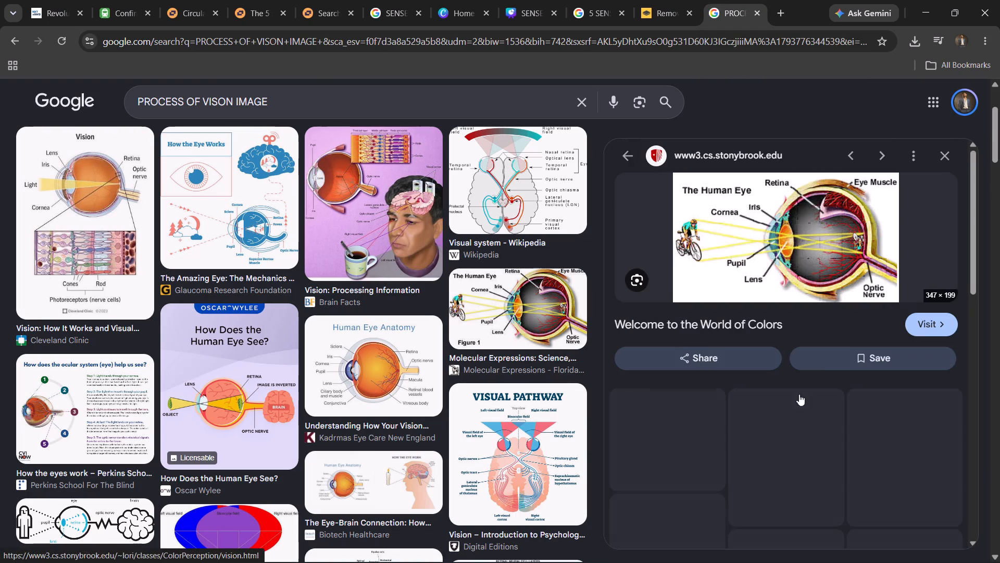
{"action": "scroll", "coordinate": [767, 457], "scroll_direction": "down", "scroll_amount": 3}
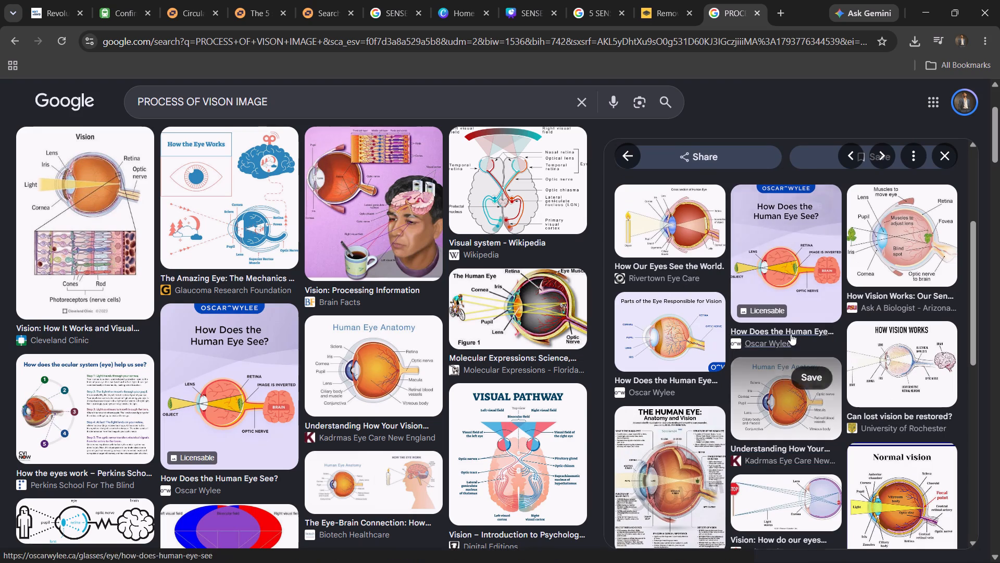
{"action": "left_click", "coordinate": [790, 288]}
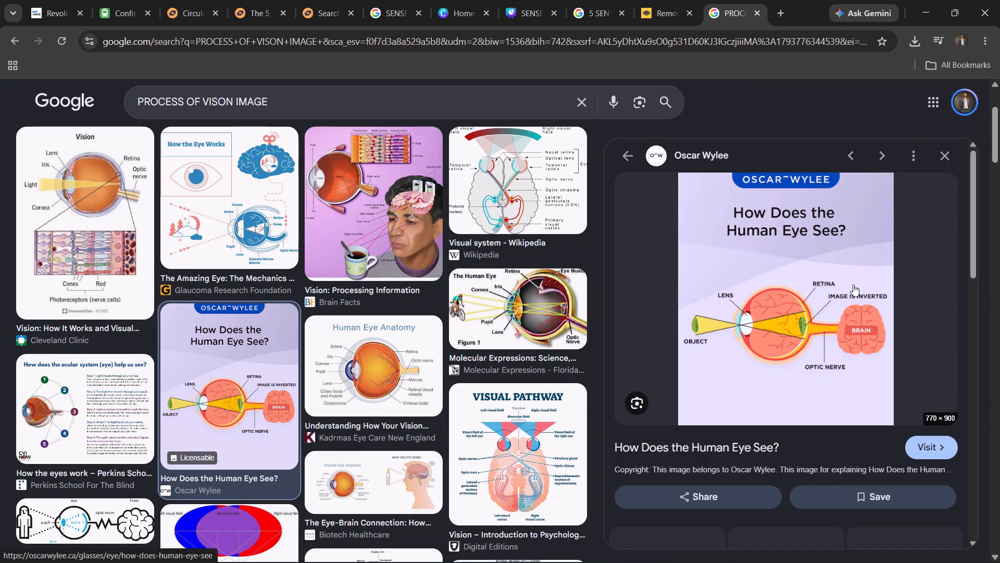
{"action": "right_click", "coordinate": [813, 303]}
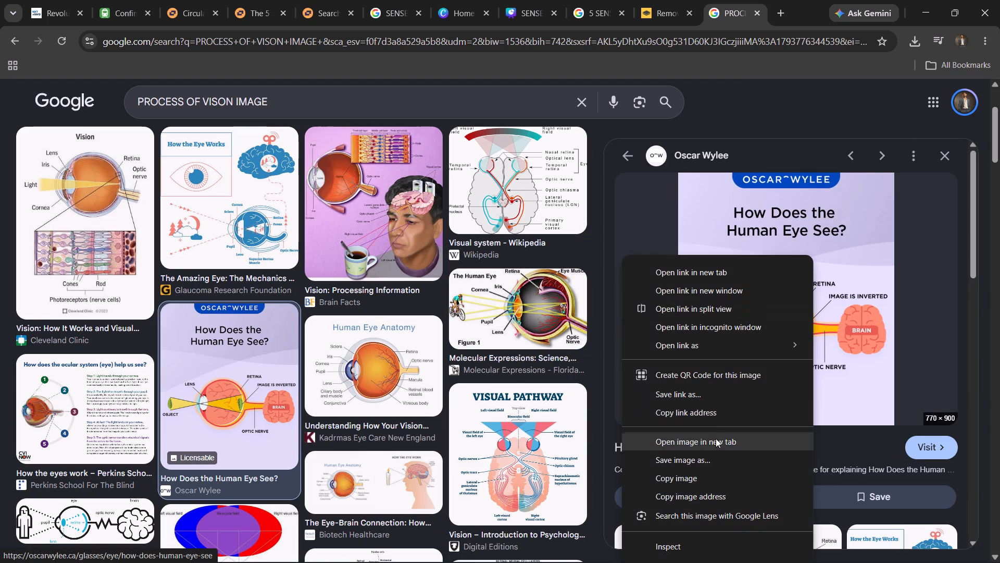
{"action": "left_click", "coordinate": [699, 470]}
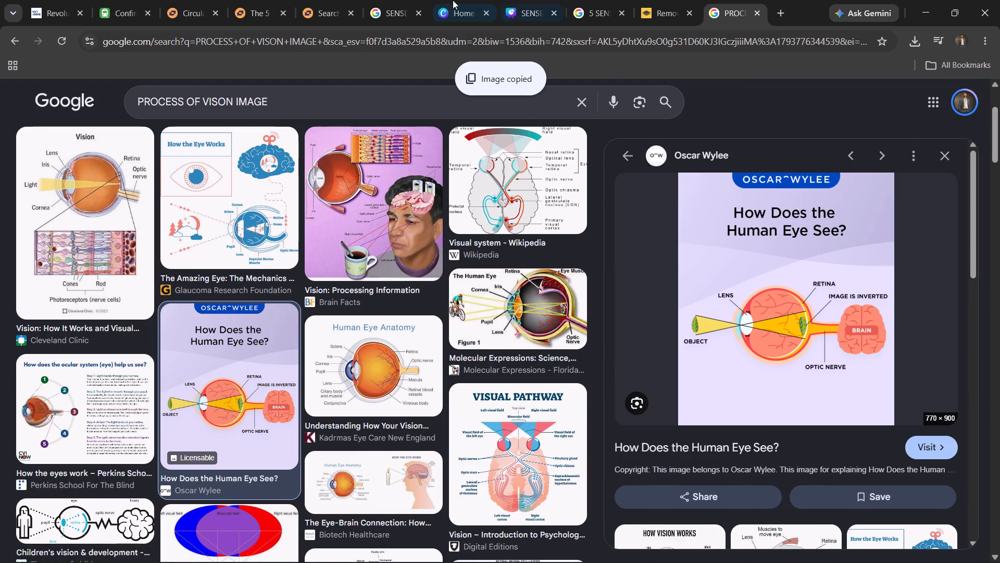
{"action": "left_click", "coordinate": [521, 3]}
{"action": "left_click", "coordinate": [732, 296]}
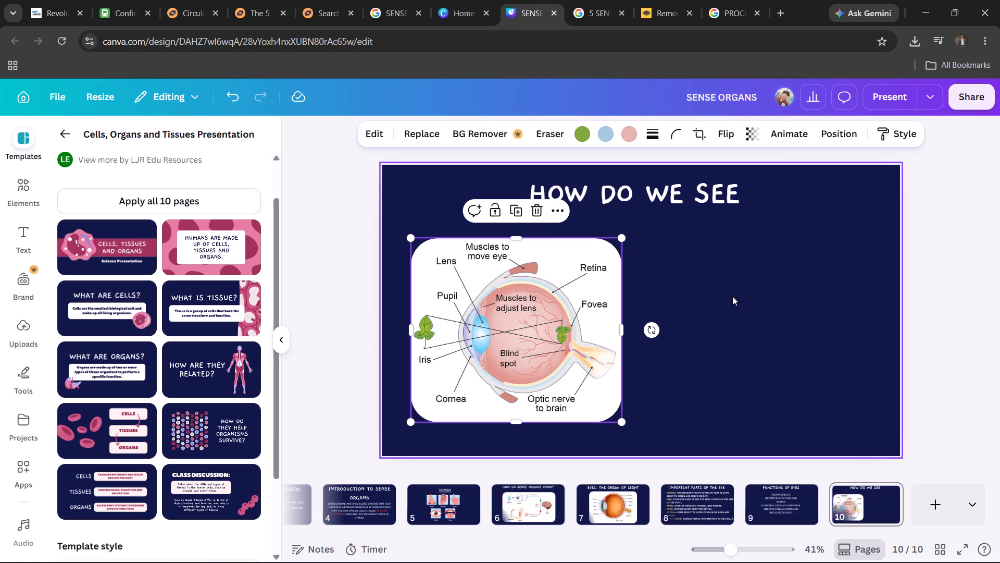
{"action": "key", "text": "ctrl+v"}
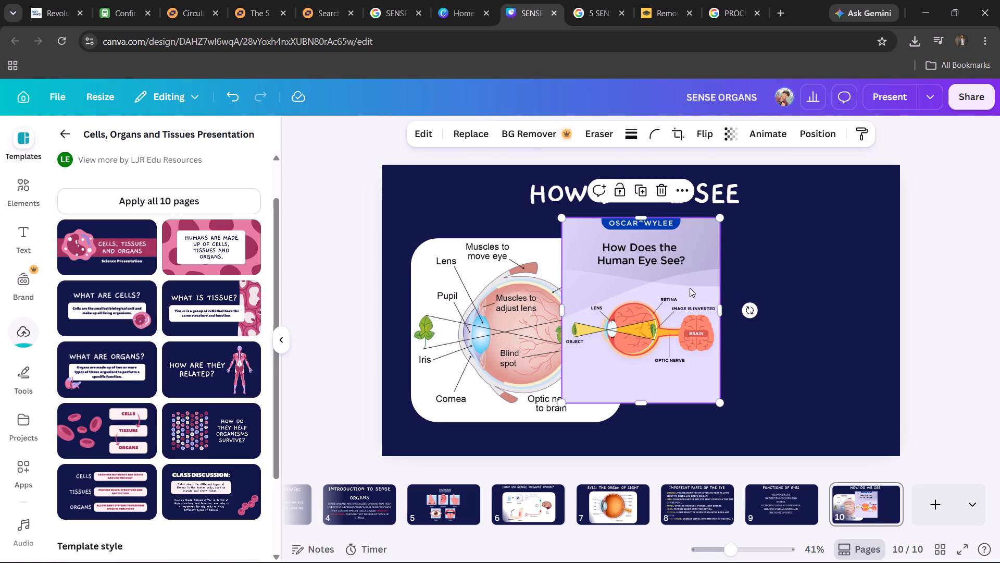
Place the Oscar Wylee picture to the right of the eye diagram and set its corner rounding to 100.
{"action": "left_click_drag", "start_coordinate": [686, 279], "coordinate": [823, 297]}
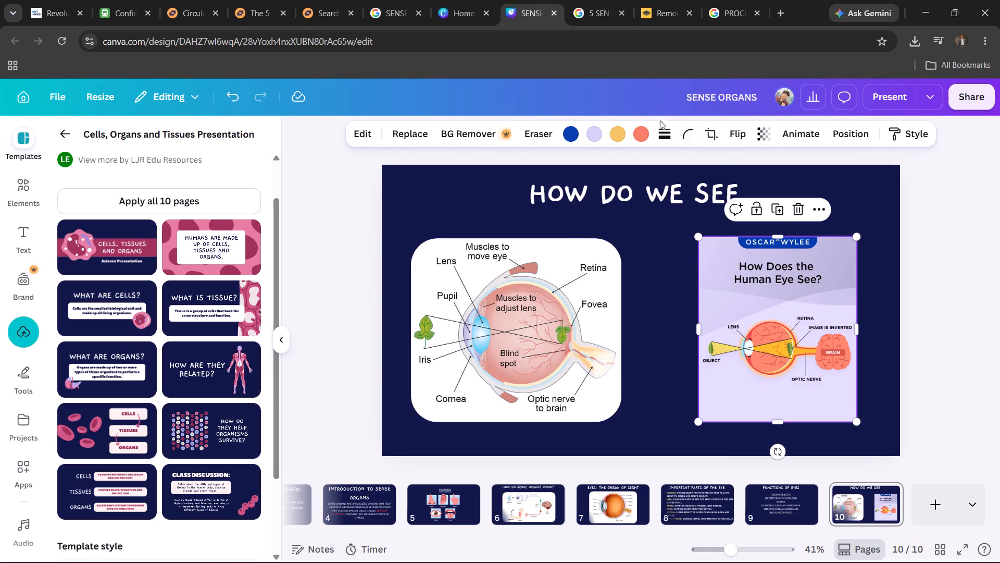
{"action": "left_click", "coordinate": [690, 133]}
{"action": "left_click_drag", "start_coordinate": [688, 187], "coordinate": [730, 190]}
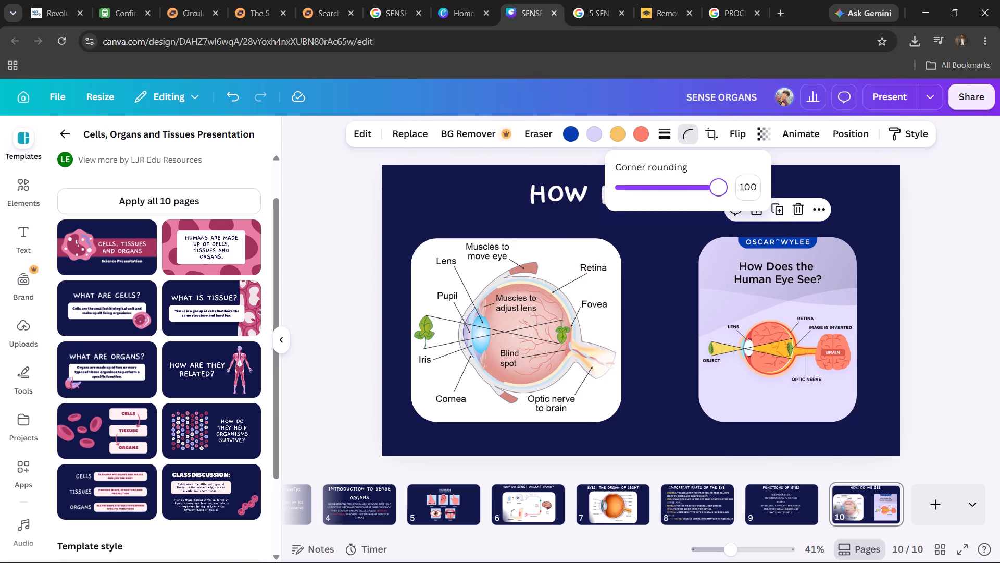
{"action": "left_click_drag", "start_coordinate": [730, 190], "coordinate": [736, 191]}
{"action": "left_click", "coordinate": [969, 293]}
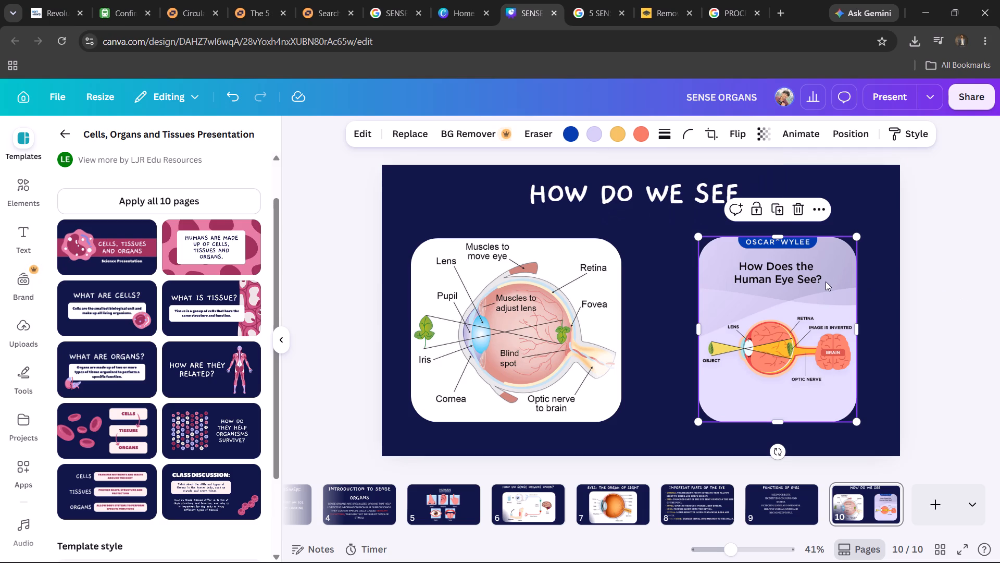
Move the two eye pictures slightly closer together to balance them below the HOW DO WE SEE title.
{"action": "left_click_drag", "start_coordinate": [838, 300], "coordinate": [817, 299]}
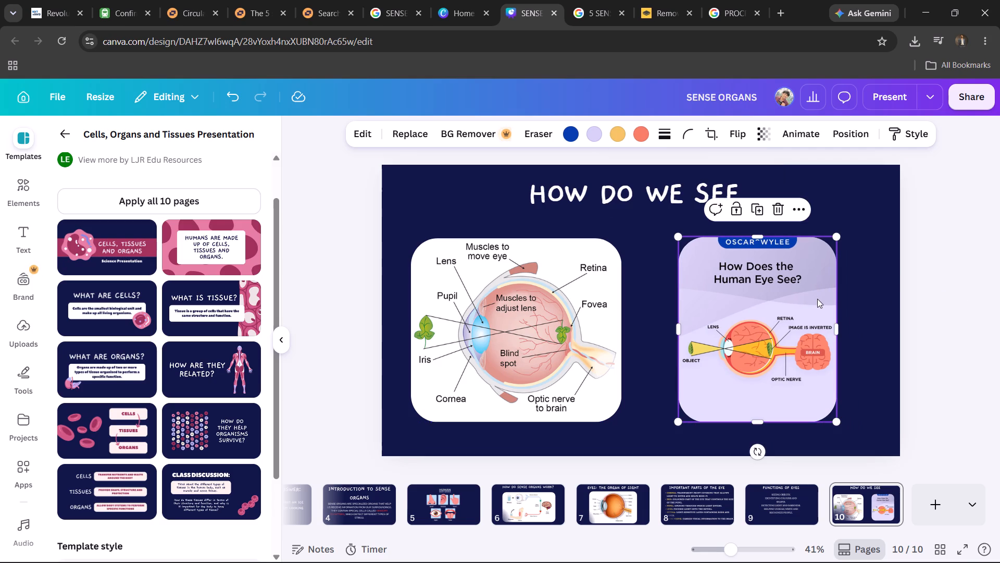
{"action": "left_click", "coordinate": [964, 285]}
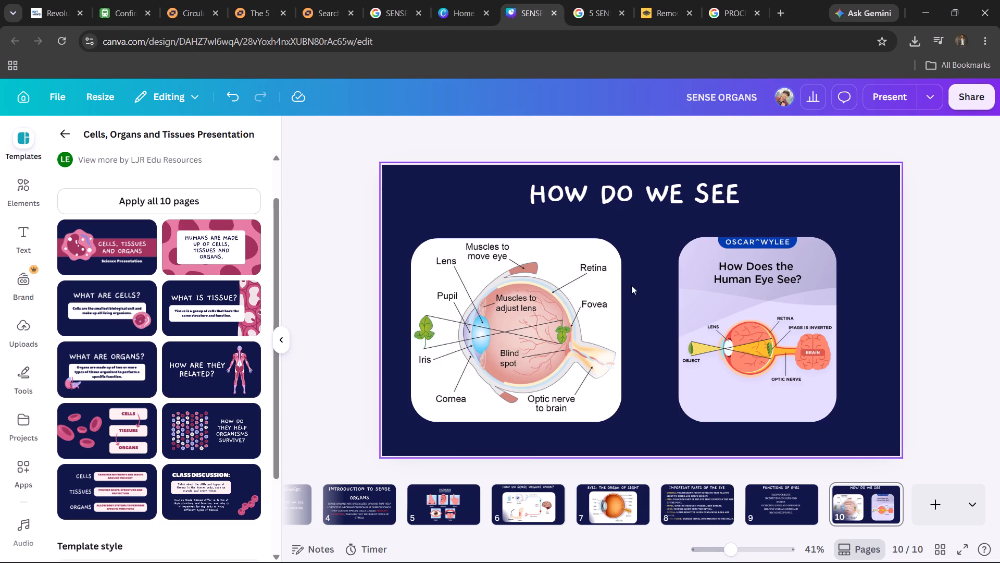
{"action": "left_click_drag", "start_coordinate": [606, 285], "coordinate": [618, 287]}
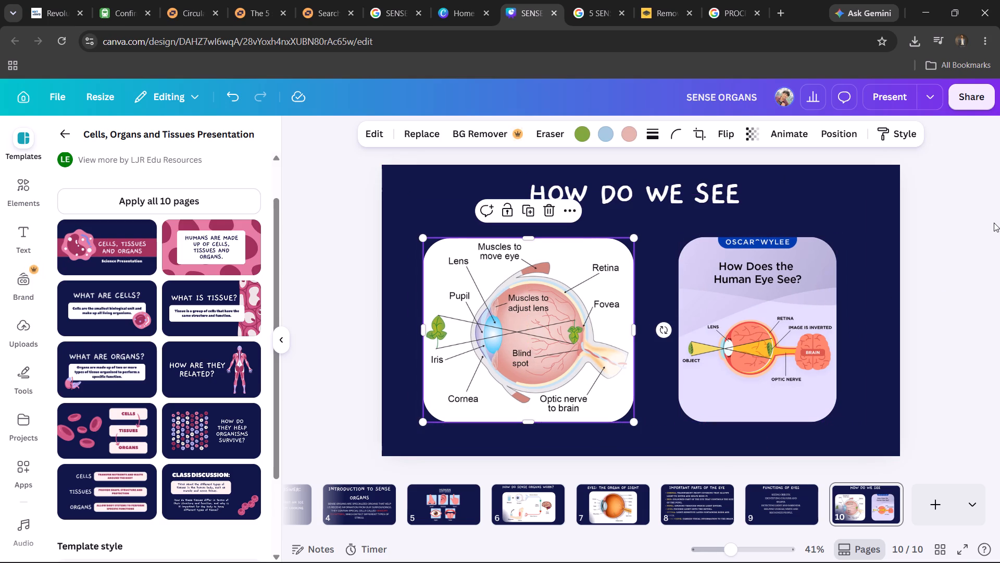
{"action": "left_click", "coordinate": [959, 226]}
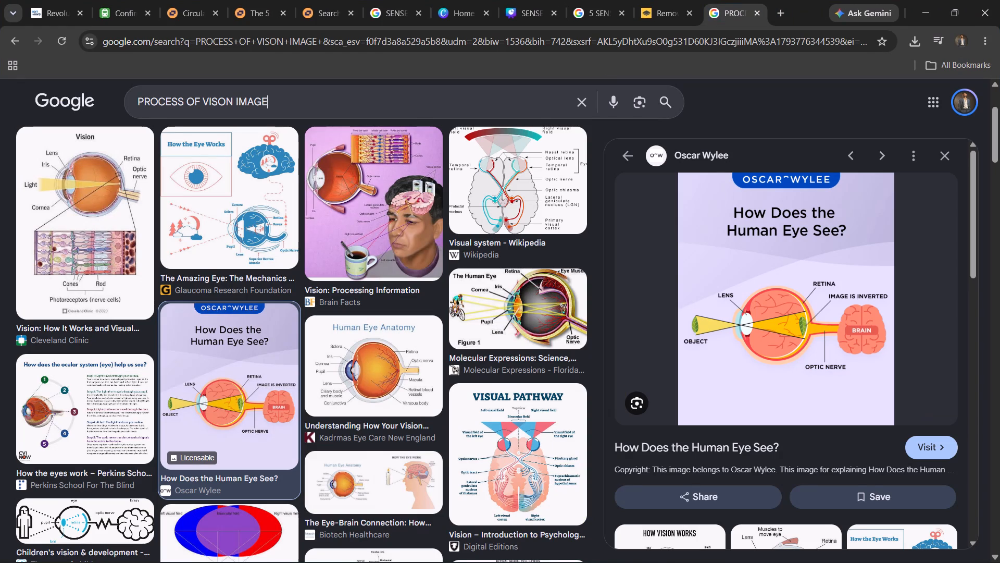
{"action": "key", "text": "BackSpace"}
{"action": "key", "text": "BackSpace"}
{"action": "key", "text": "BackSpace"}
{"action": "key", "text": "BackSpace"}
{"action": "key", "text": "BackSpace"}
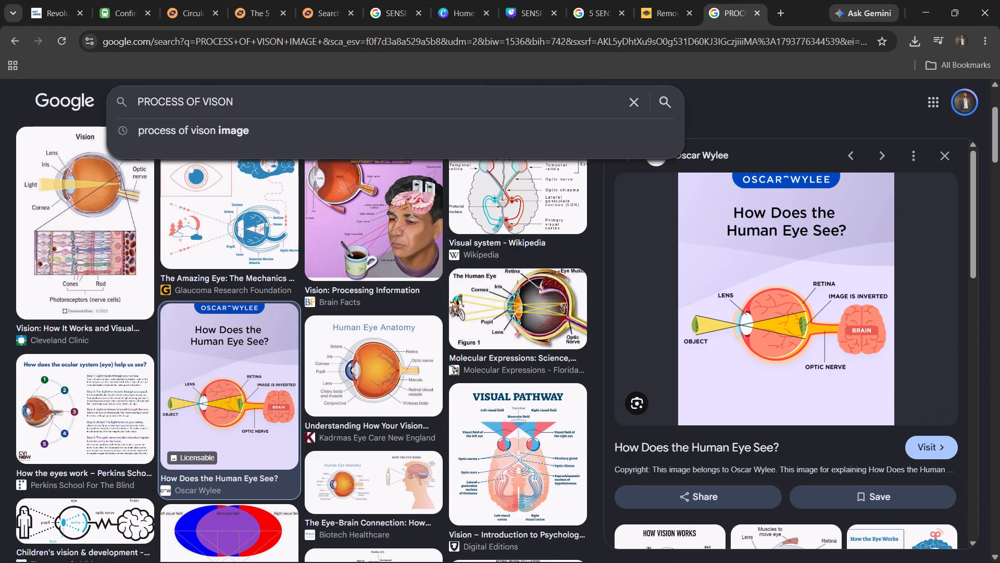
{"action": "type", "text": "FLOW CHAT"}
{"action": "key", "text": "Return"}
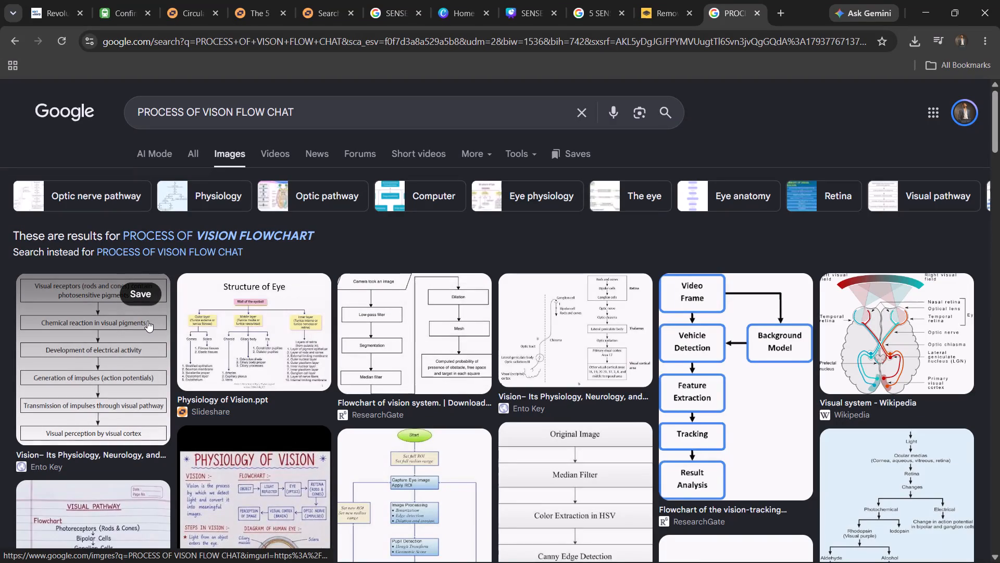
Examine the Ento Key vision flowchart result and its related images for a suitable process of vision flowchart.
{"action": "left_click", "coordinate": [129, 336]}
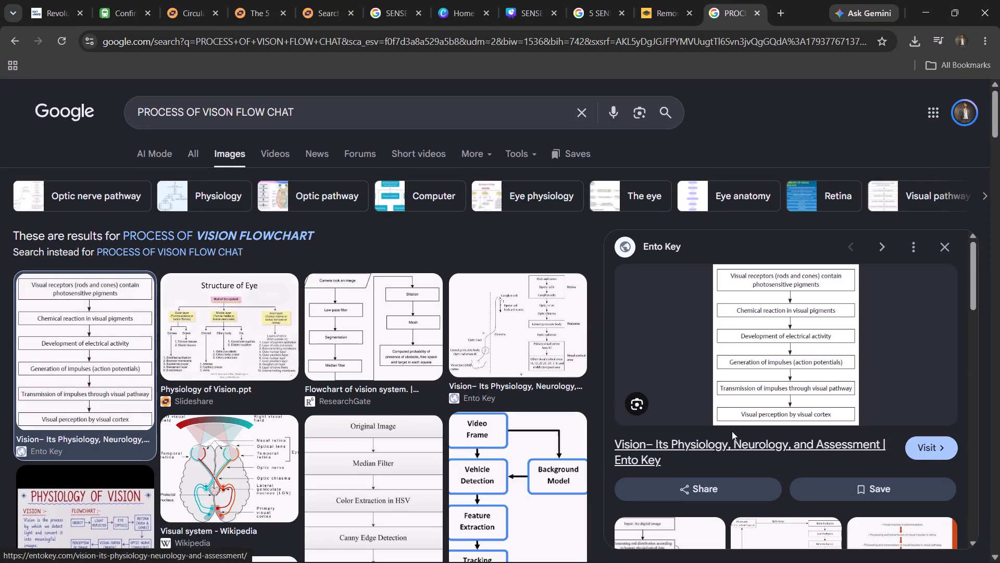
{"action": "scroll", "coordinate": [817, 374], "scroll_direction": "down", "scroll_amount": 2}
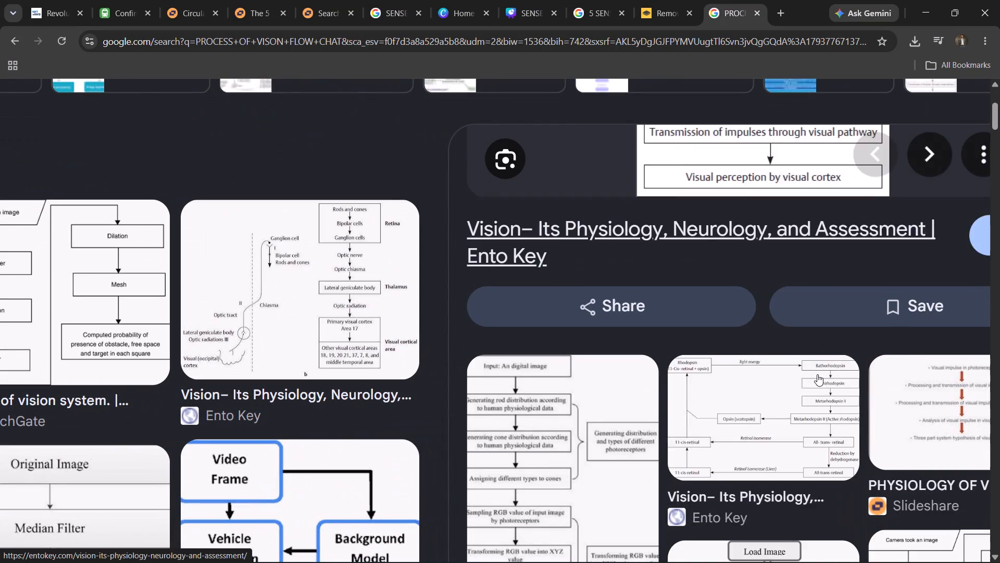
{"action": "scroll", "coordinate": [817, 374], "scroll_direction": "down", "scroll_amount": 4}
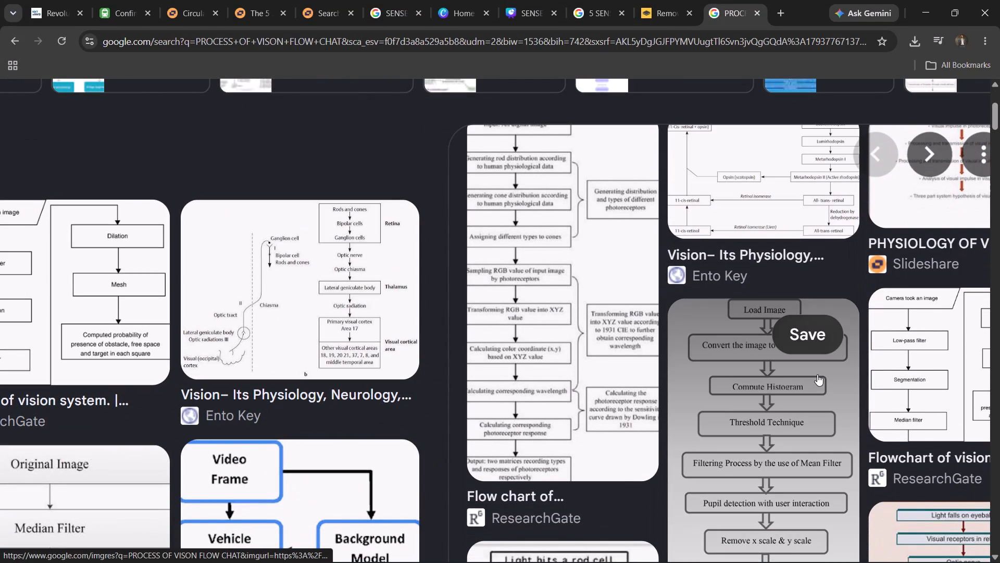
{"action": "scroll", "coordinate": [817, 374], "scroll_direction": "down", "scroll_amount": 2}
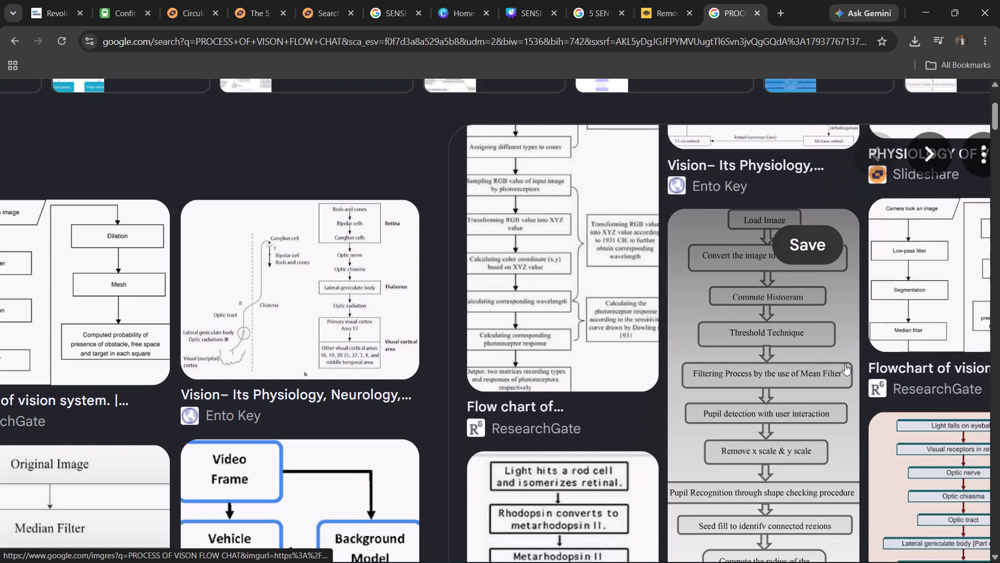
{"action": "scroll", "coordinate": [845, 364], "scroll_direction": "down", "scroll_amount": 1}
{"action": "scroll", "coordinate": [845, 364], "scroll_direction": "up", "scroll_amount": 5}
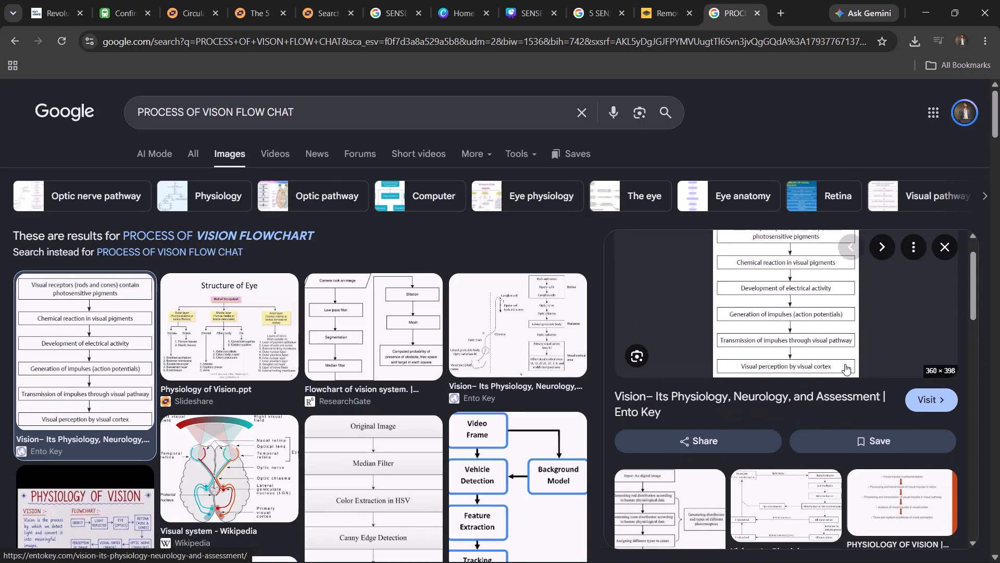
{"action": "scroll", "coordinate": [845, 364], "scroll_direction": "up", "scroll_amount": 1}
{"action": "scroll", "coordinate": [869, 299], "scroll_direction": "down", "scroll_amount": 1}
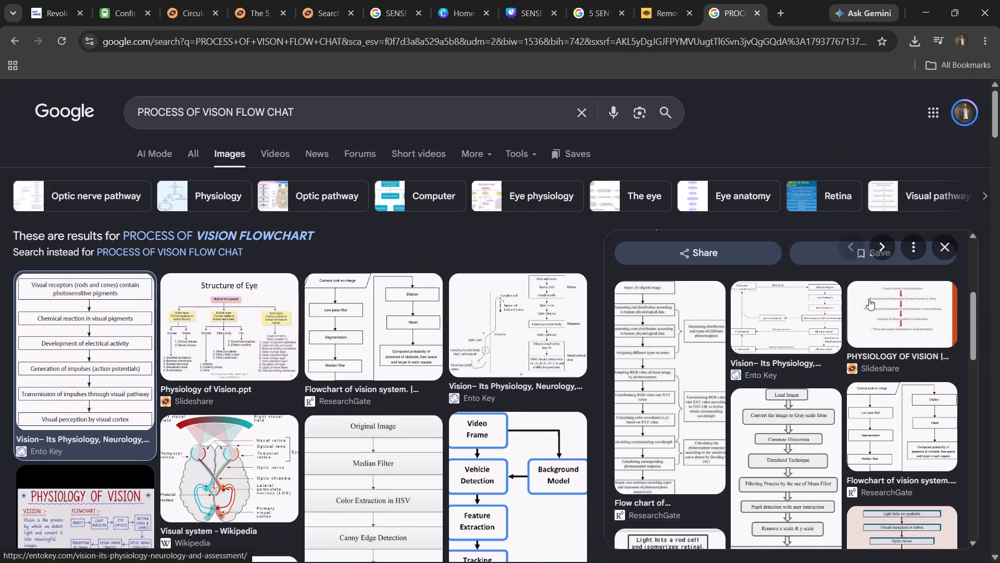
{"action": "scroll", "coordinate": [869, 299], "scroll_direction": "down", "scroll_amount": 2}
Open the Springer Nature flowchart that begins with Load Image among the related images and copy the image.
{"action": "left_click", "coordinate": [769, 429]}
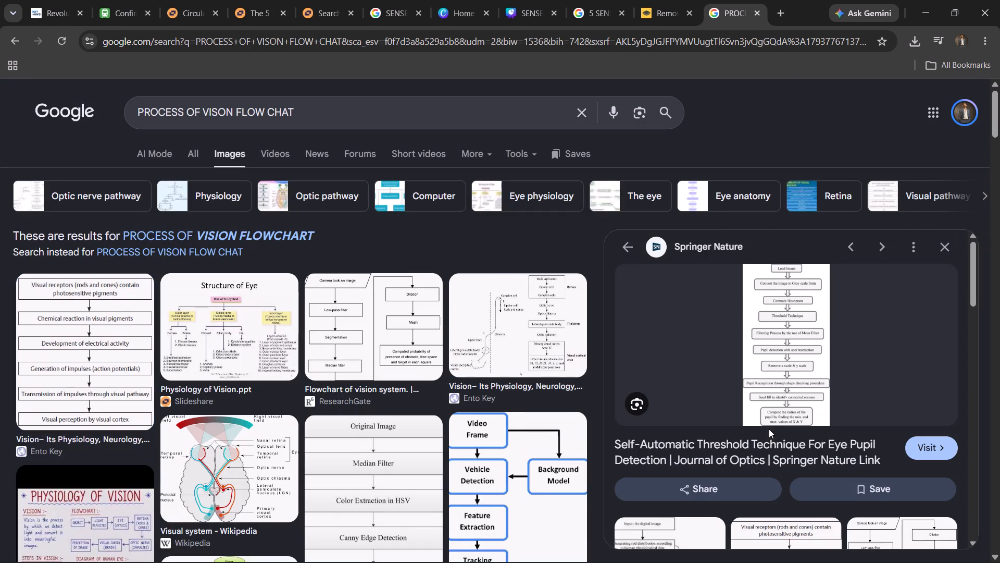
{"action": "scroll", "coordinate": [827, 306], "scroll_direction": "down", "scroll_amount": 1}
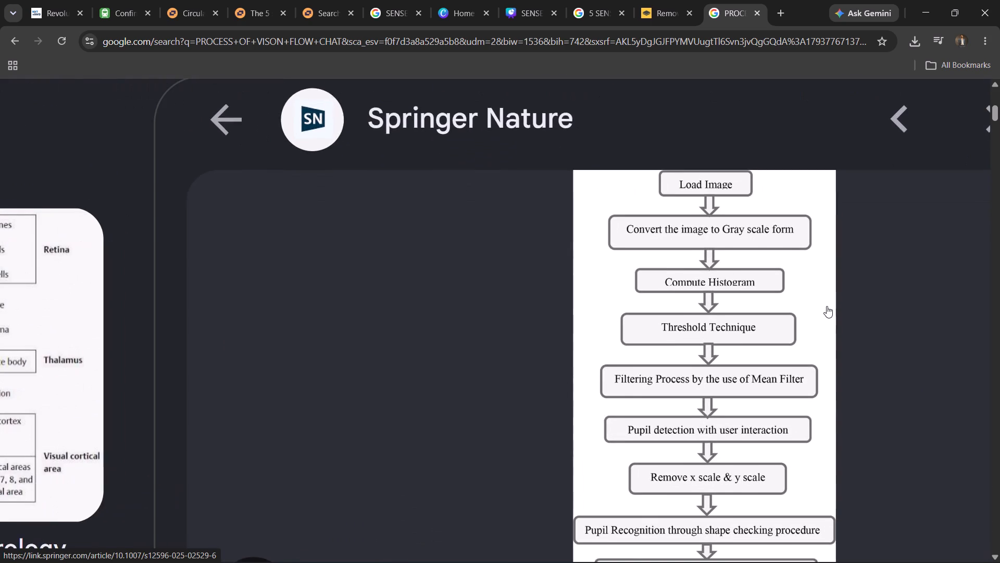
{"action": "scroll", "coordinate": [827, 306], "scroll_direction": "down", "scroll_amount": 1}
{"action": "right_click", "coordinate": [778, 271]}
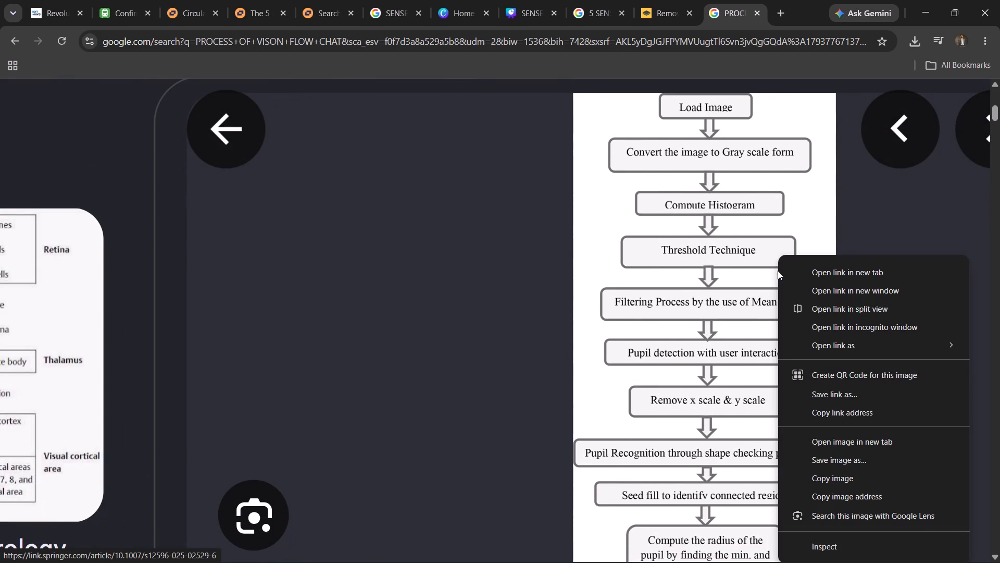
{"action": "left_click", "coordinate": [874, 475]}
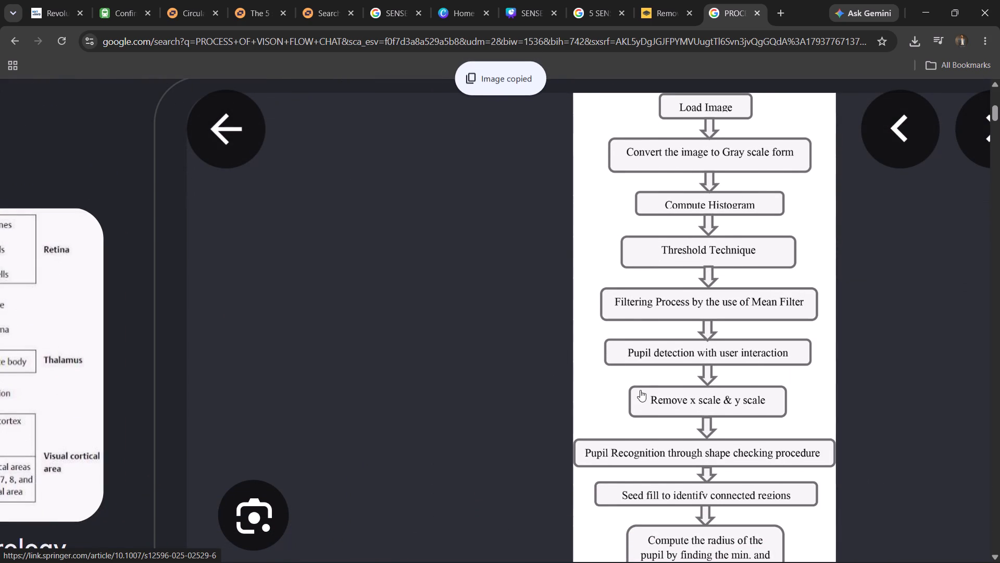
Return to the SENSE ORGANS presentation in Canva and shift the eye diagram slightly up and closer to the Oscar Wylee picture.
{"action": "left_click", "coordinate": [524, 0]}
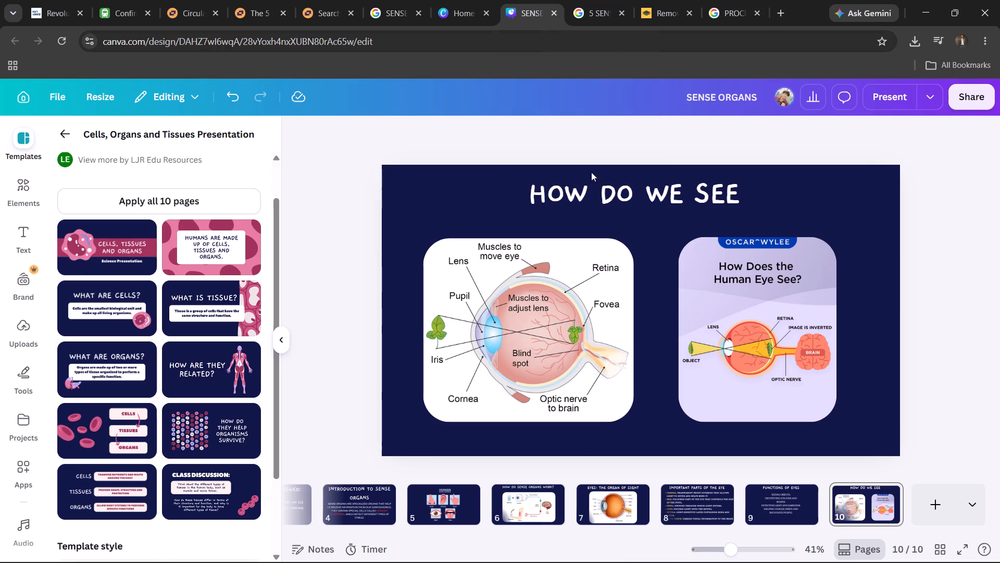
{"action": "left_click", "coordinate": [719, 337]}
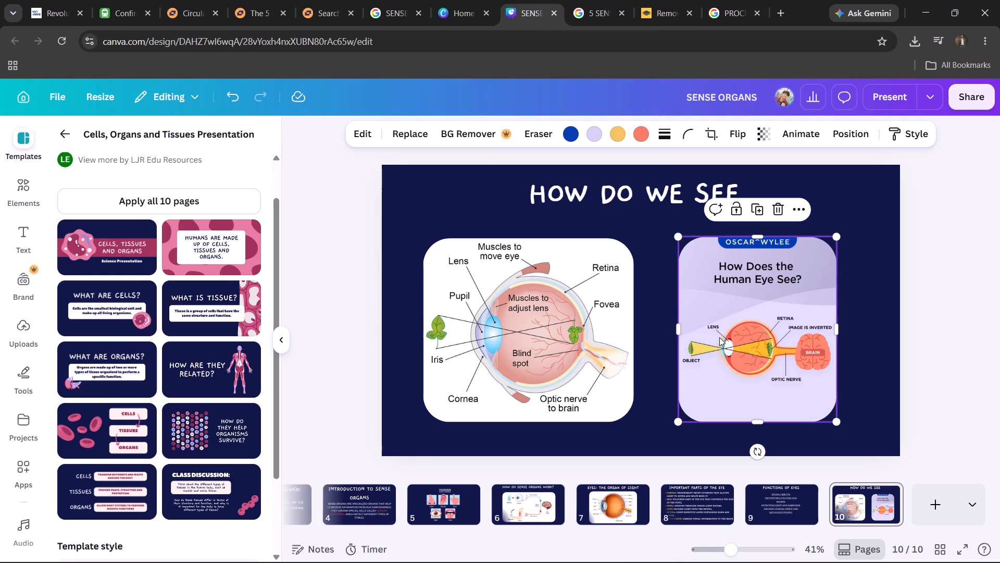
{"action": "left_click_drag", "start_coordinate": [578, 317], "coordinate": [563, 317]}
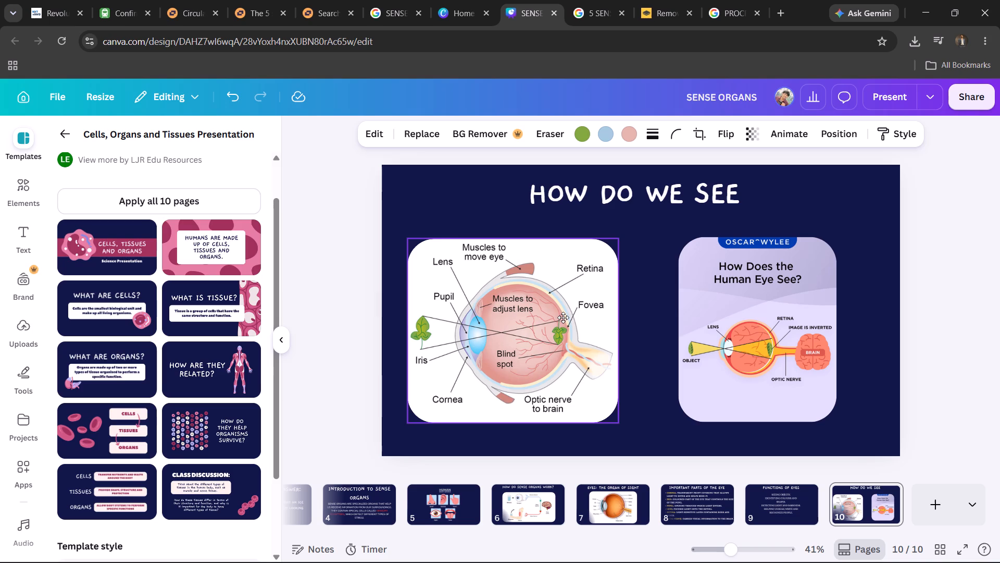
{"action": "left_click_drag", "start_coordinate": [563, 317], "coordinate": [587, 311]}
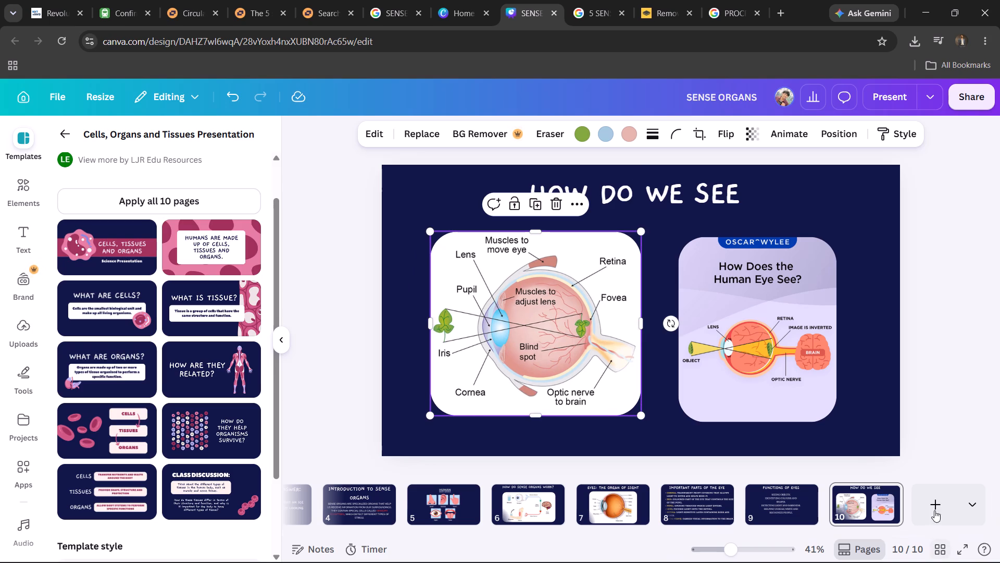
Add a blank page 11 after the HOW DO WE SEE slide.
{"action": "left_click", "coordinate": [920, 500]}
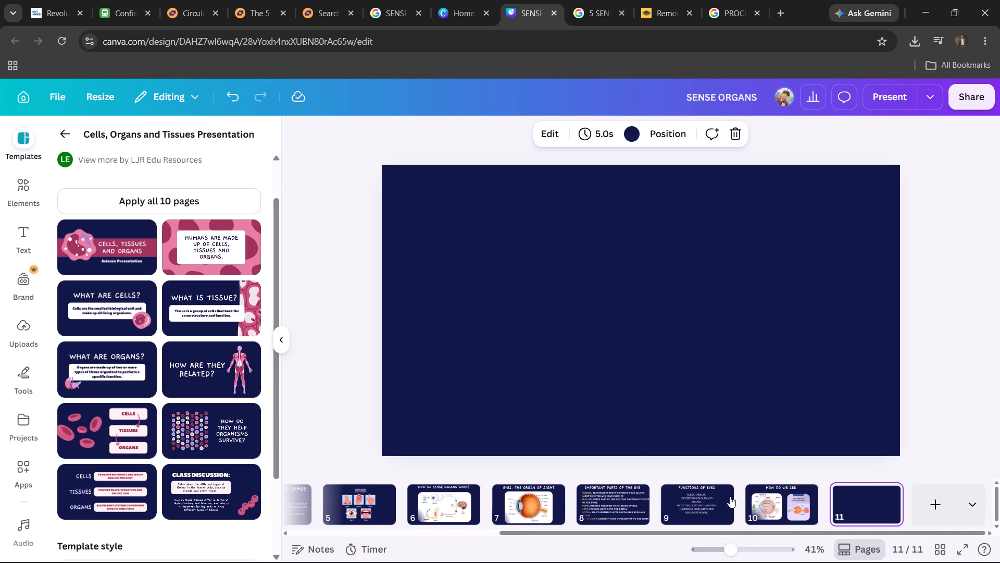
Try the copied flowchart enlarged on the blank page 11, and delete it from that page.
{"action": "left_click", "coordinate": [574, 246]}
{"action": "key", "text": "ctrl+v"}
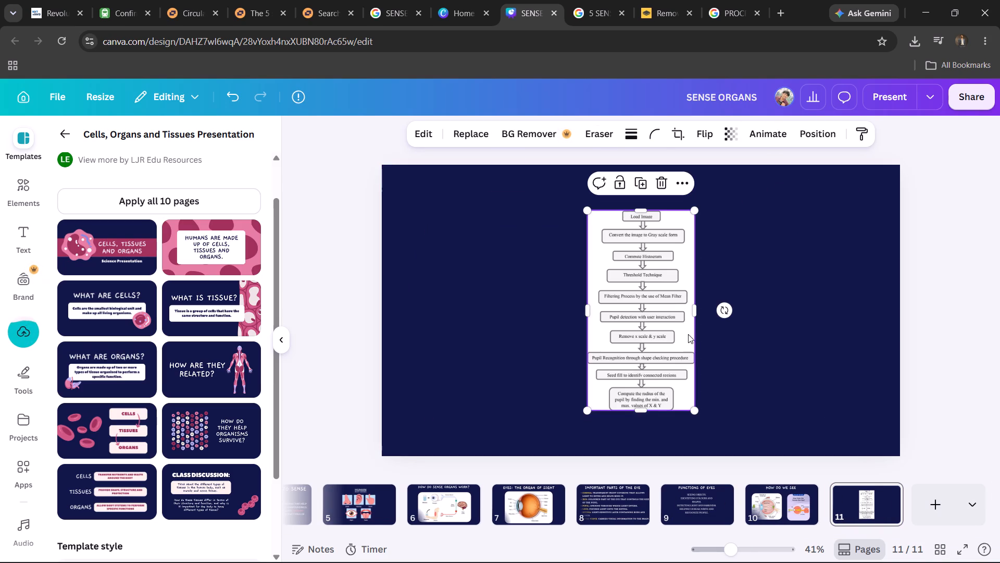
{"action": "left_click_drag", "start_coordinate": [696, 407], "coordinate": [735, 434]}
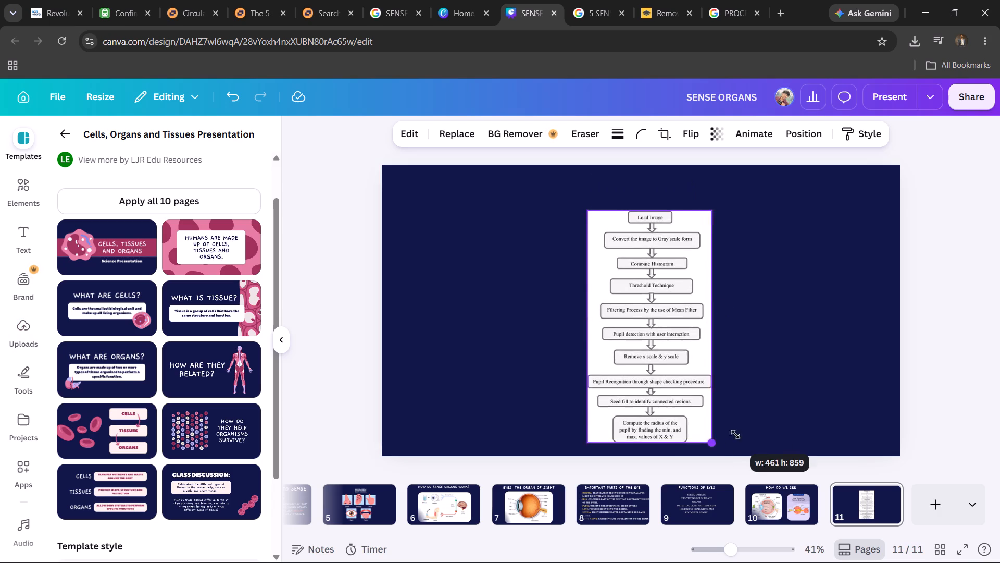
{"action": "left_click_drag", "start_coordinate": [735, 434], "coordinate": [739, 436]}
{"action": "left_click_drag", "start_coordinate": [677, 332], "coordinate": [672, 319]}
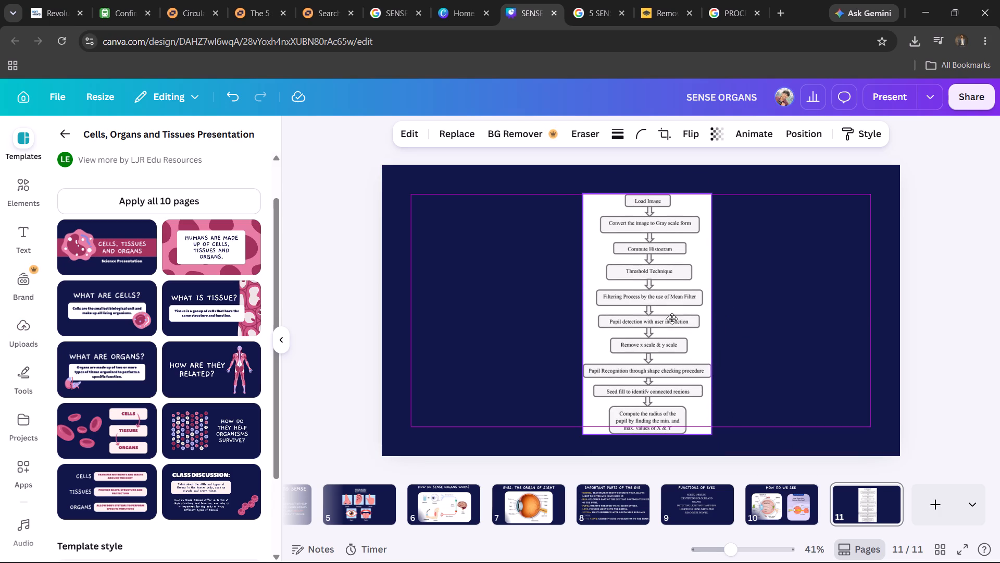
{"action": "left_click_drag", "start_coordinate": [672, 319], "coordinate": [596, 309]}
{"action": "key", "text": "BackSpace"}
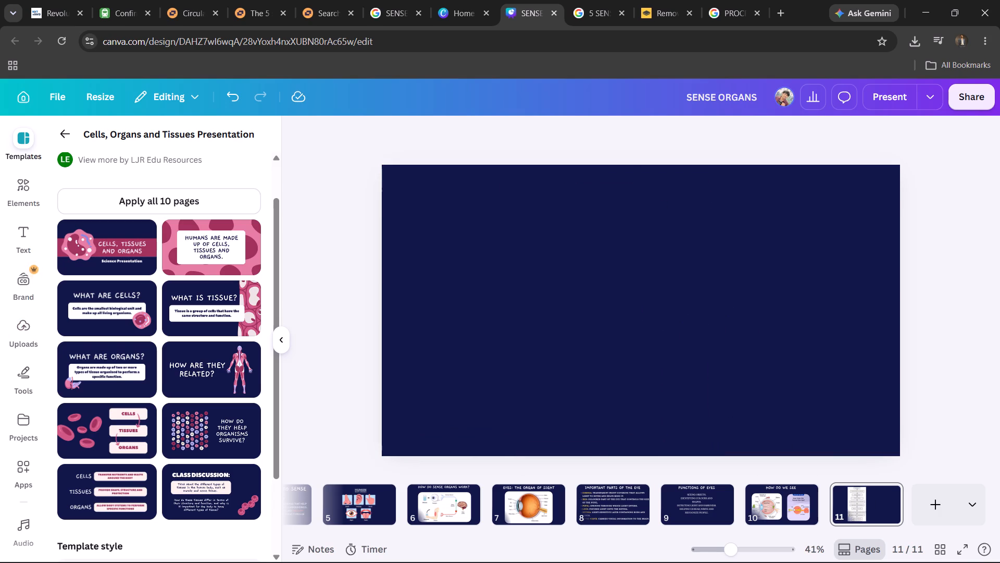
Replace the Oscar Wylee picture on the HOW DO WE SEE slide with the copied flowchart, placed to the right of the eye diagram.
{"action": "left_click", "coordinate": [785, 484]}
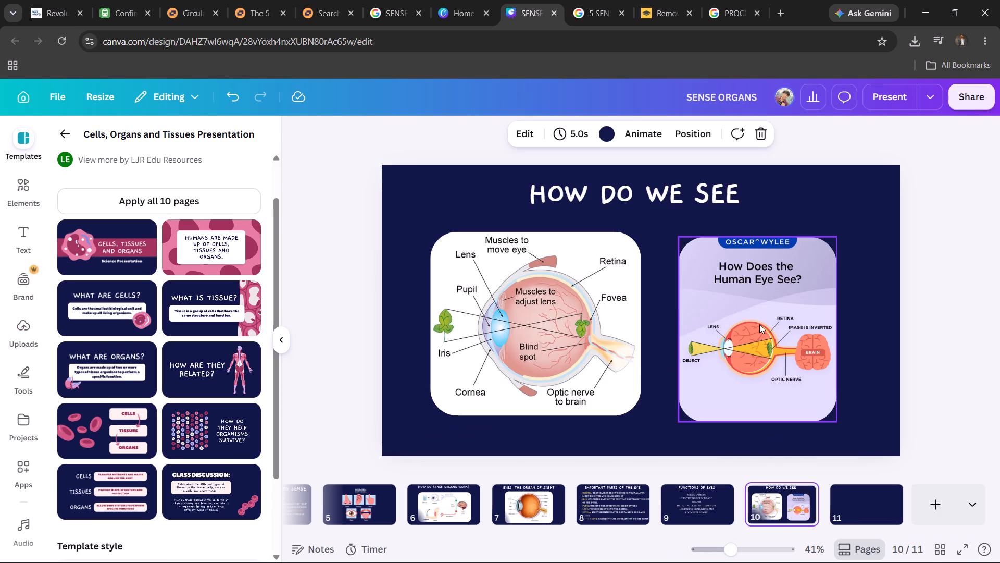
{"action": "left_click", "coordinate": [761, 375]}
{"action": "key", "text": "BackSpace"}
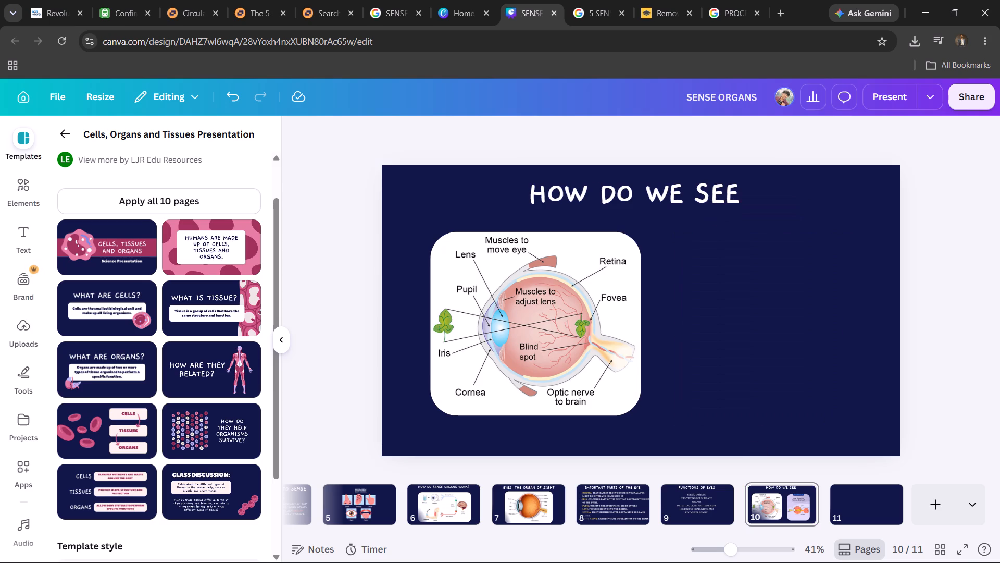
{"action": "left_click", "coordinate": [743, 288]}
{"action": "key", "text": "ctrl+v"}
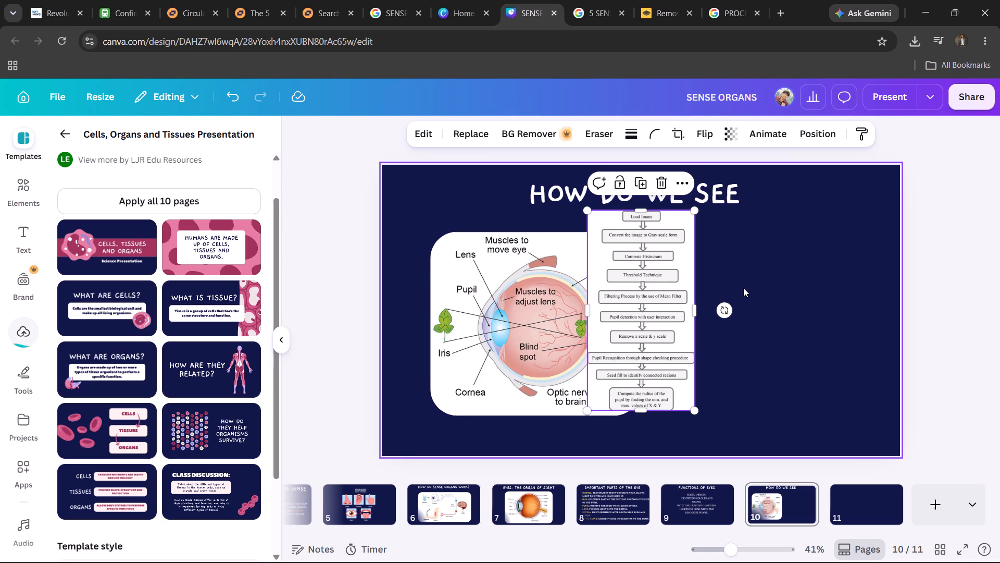
{"action": "left_click_drag", "start_coordinate": [646, 289], "coordinate": [760, 302]}
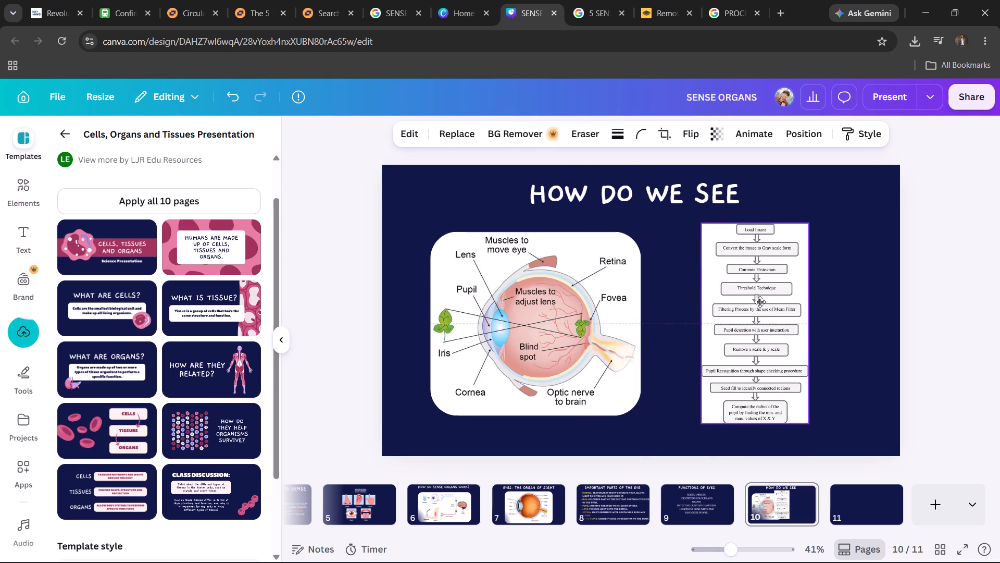
{"action": "left_click_drag", "start_coordinate": [760, 302], "coordinate": [760, 302]}
Set the flowchart image's corner rounding to 61.
{"action": "left_click", "coordinate": [639, 129]}
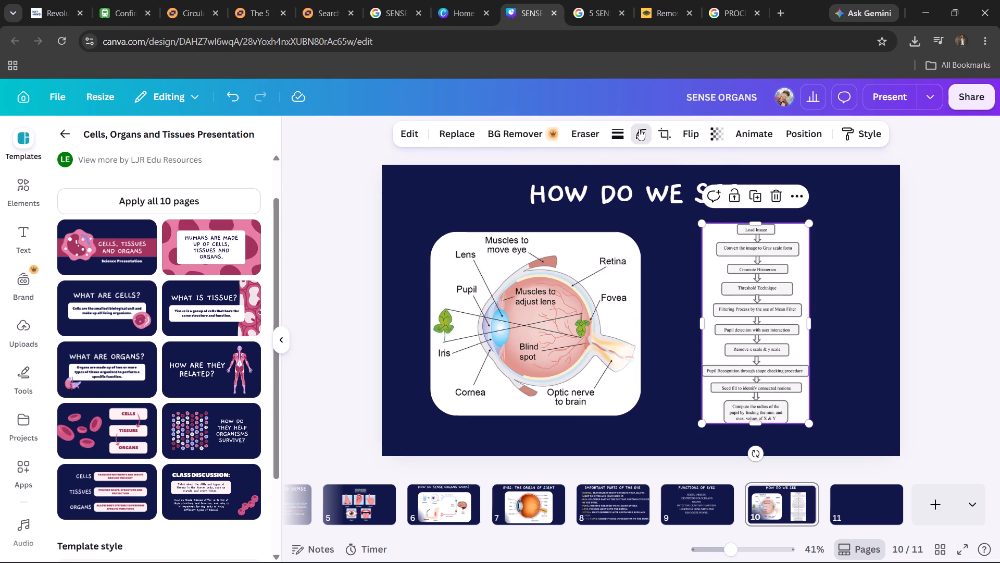
{"action": "left_click_drag", "start_coordinate": [648, 189], "coordinate": [701, 205]}
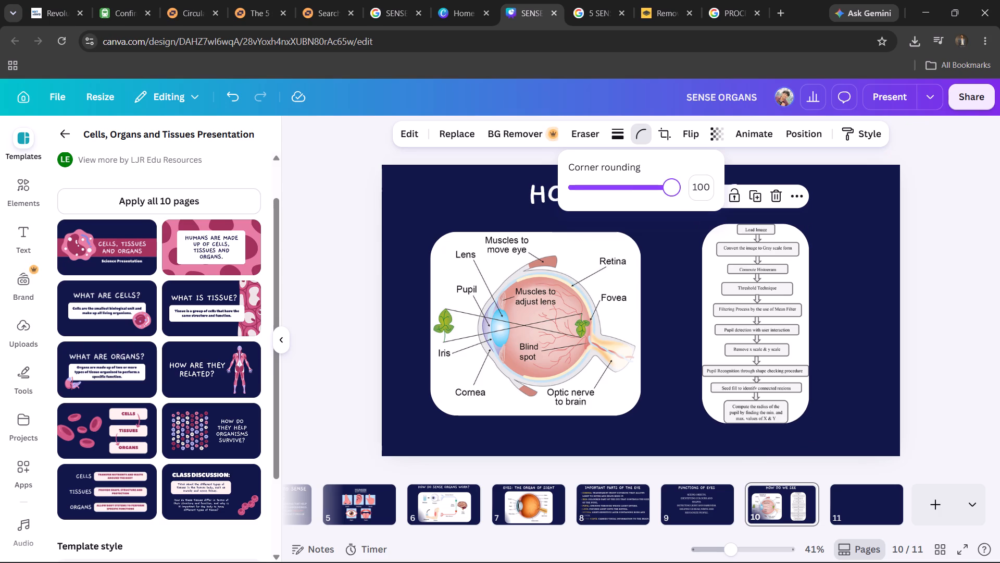
{"action": "left_click_drag", "start_coordinate": [701, 205], "coordinate": [634, 199]}
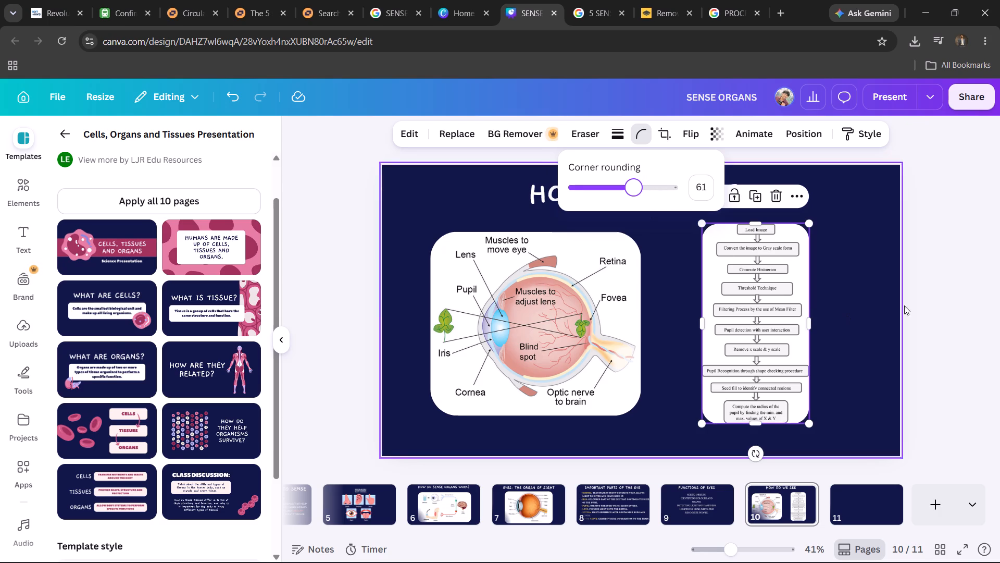
{"action": "left_click", "coordinate": [933, 298]}
{"action": "left_click", "coordinate": [924, 345]}
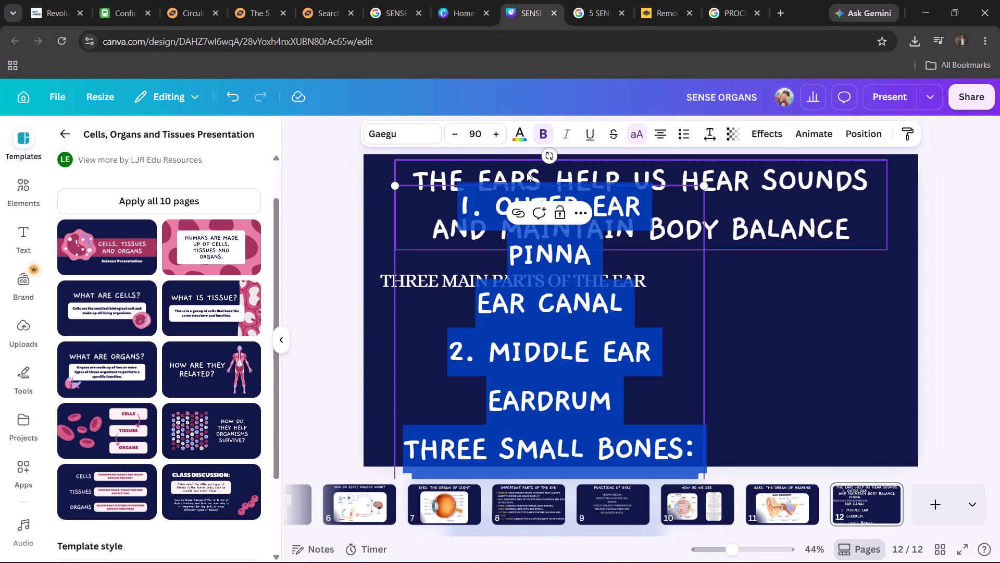
Format the pasted ear parts list in the Alice font, without bold, at size 45.
{"action": "left_click", "coordinate": [392, 137]}
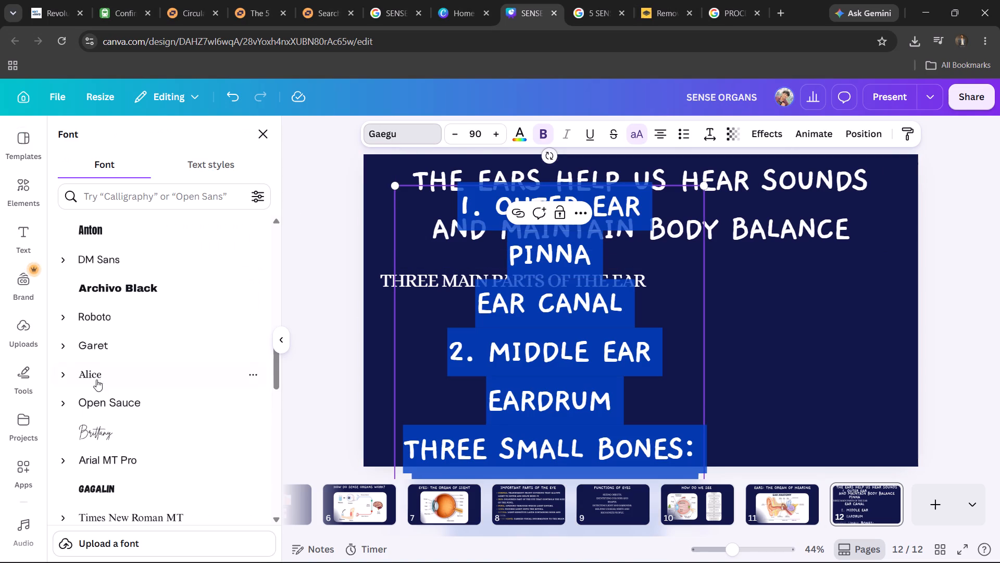
{"action": "left_click", "coordinate": [110, 376]}
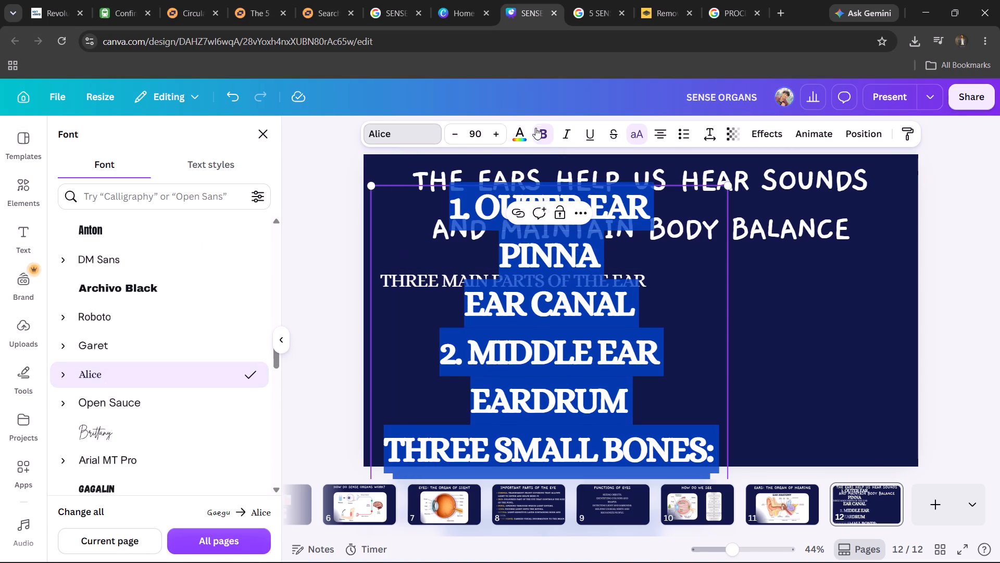
{"action": "left_click", "coordinate": [546, 126]}
{"action": "left_click", "coordinate": [481, 137]}
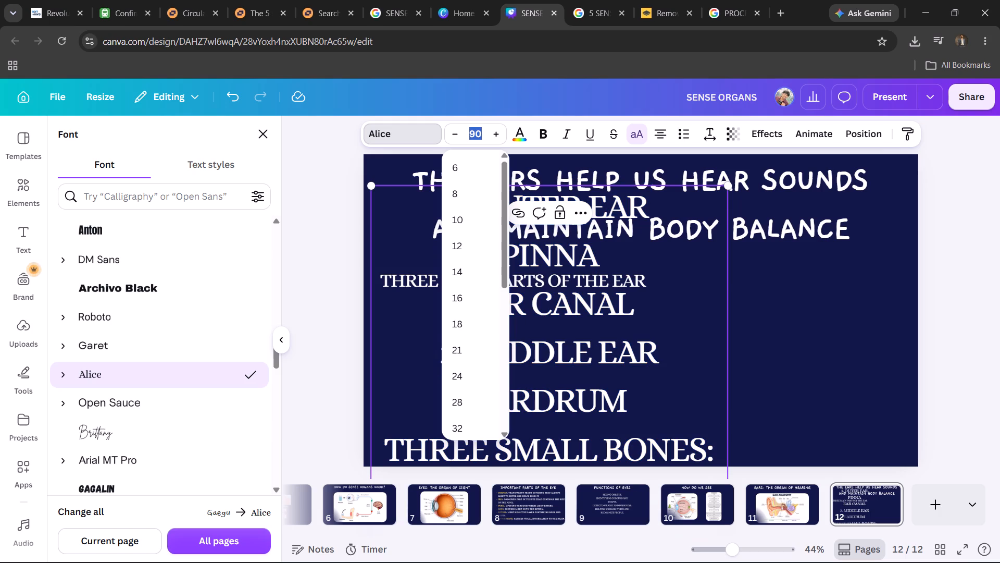
{"action": "type", "text": "45"}
{"action": "key", "text": "Return"}
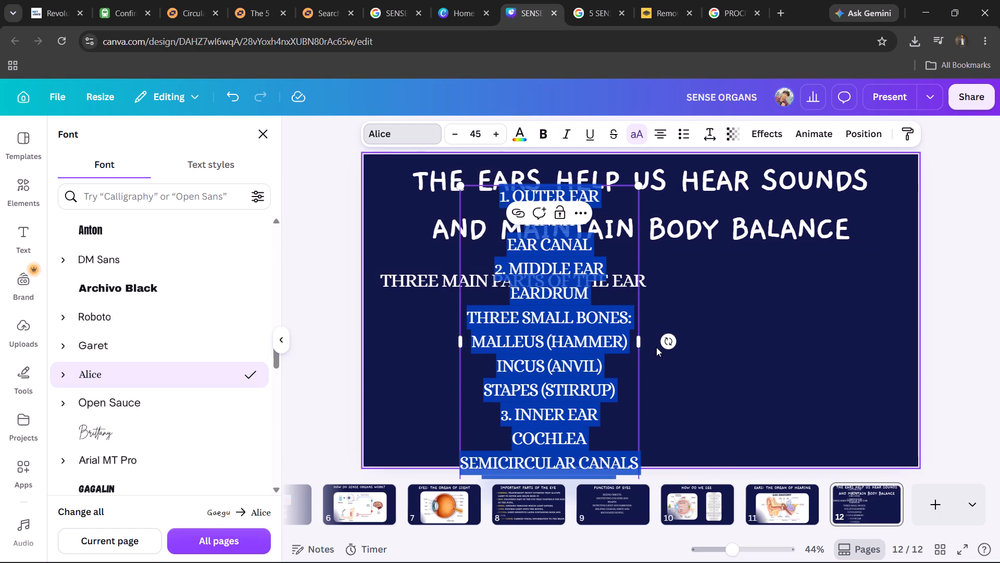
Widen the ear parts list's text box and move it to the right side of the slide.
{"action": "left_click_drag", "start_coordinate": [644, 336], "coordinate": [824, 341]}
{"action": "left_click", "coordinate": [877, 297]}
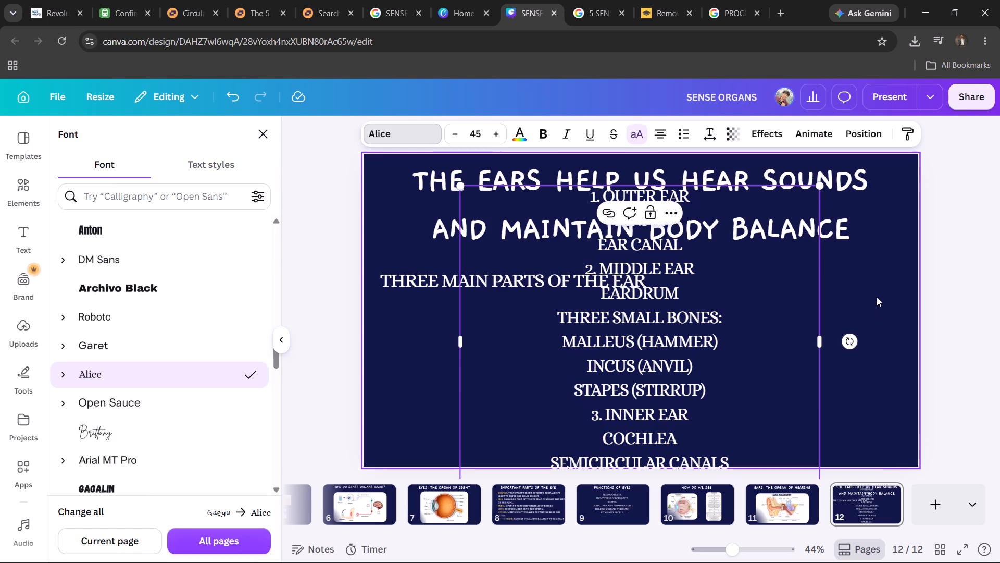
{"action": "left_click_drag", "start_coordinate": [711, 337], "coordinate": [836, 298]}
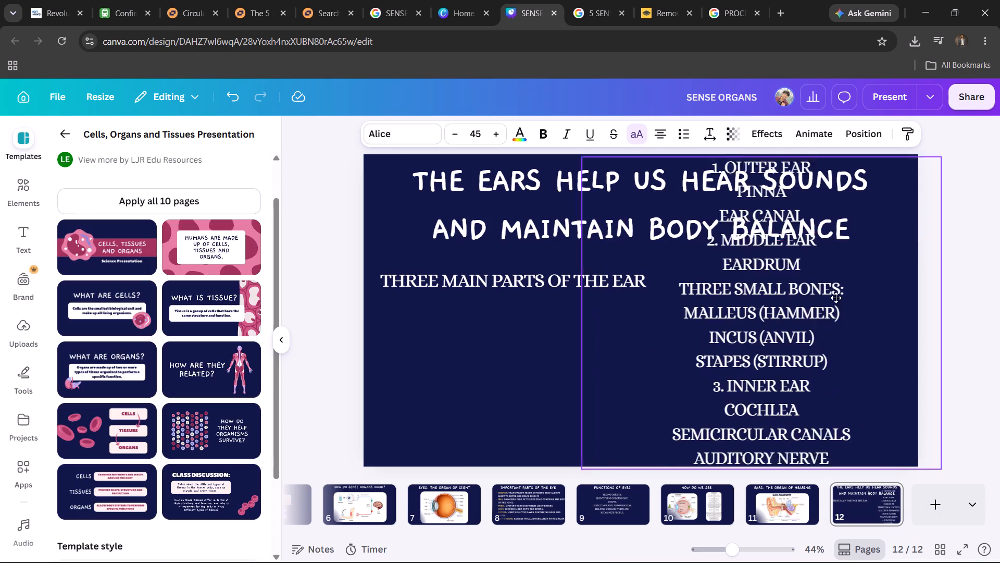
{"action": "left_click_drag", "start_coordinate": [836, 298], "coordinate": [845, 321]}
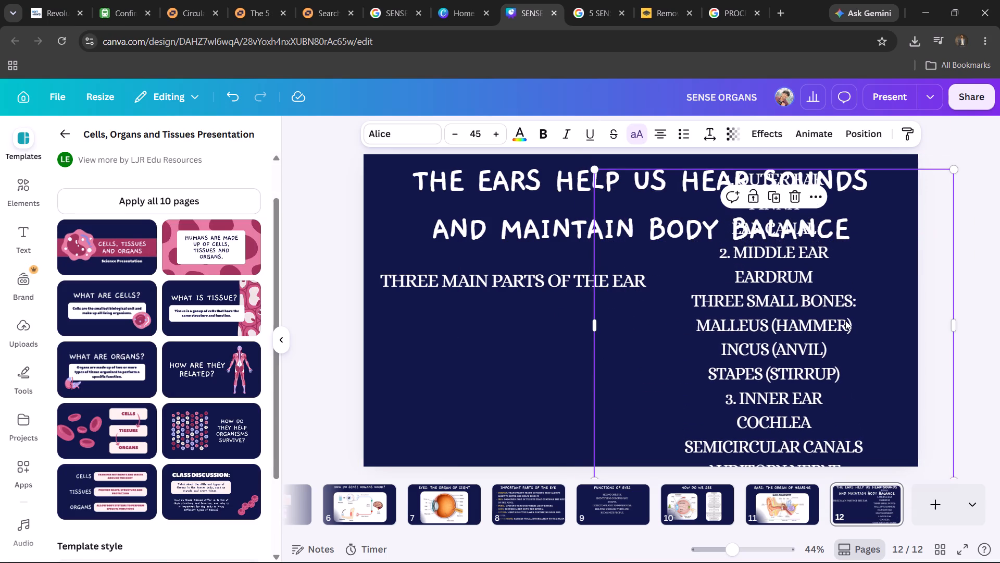
Copy the whole text of the ear parts list on page 12.
{"action": "key", "text": "ctrl+a"}
{"action": "left_click", "coordinate": [828, 365]}
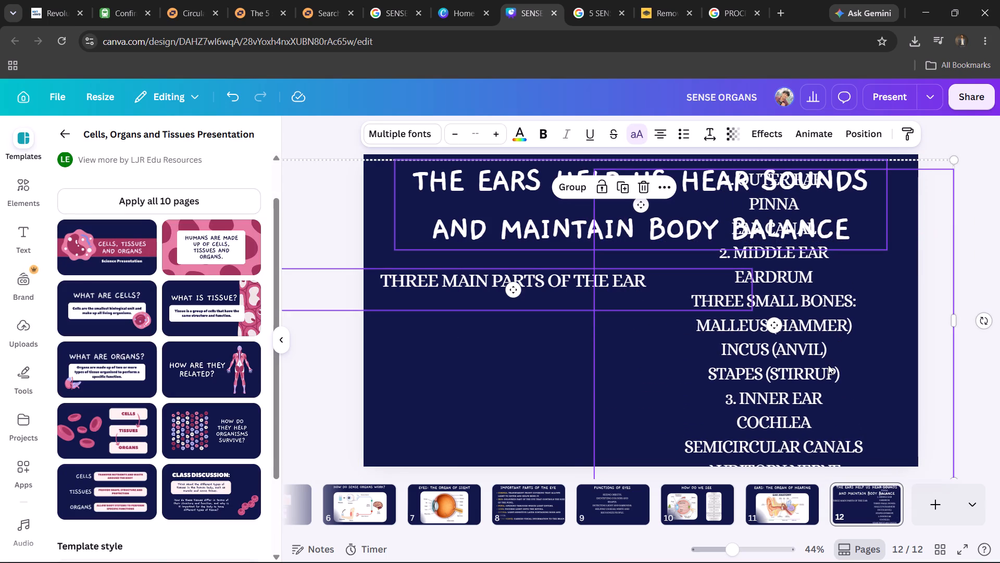
{"action": "double_click", "coordinate": [888, 368]}
{"action": "left_click", "coordinate": [989, 372]}
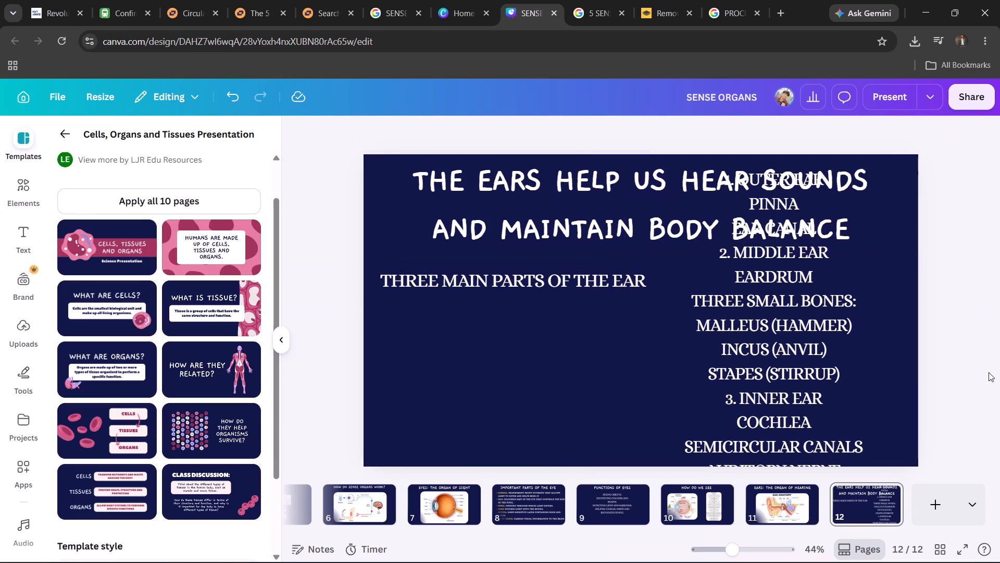
{"action": "double_click", "coordinate": [811, 376]}
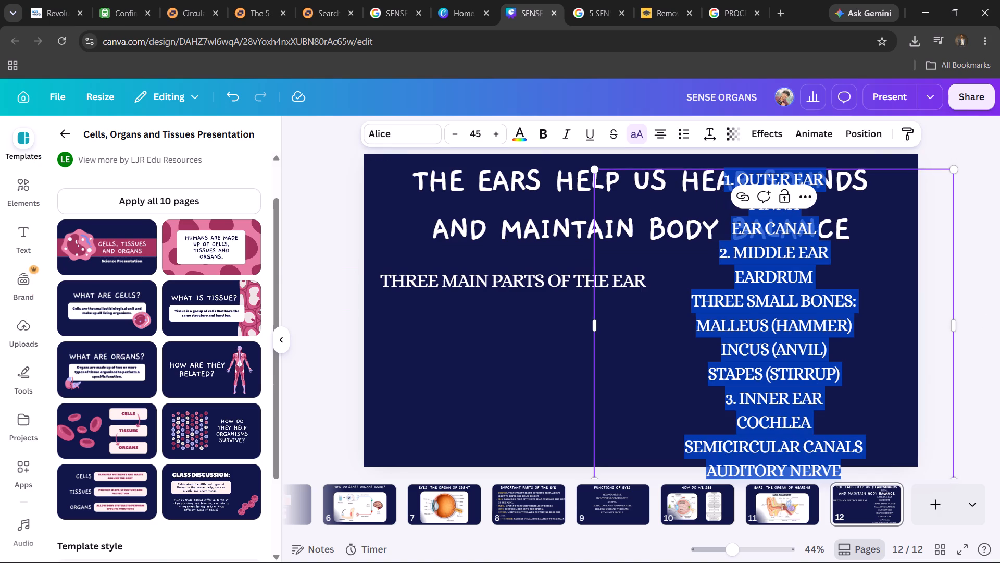
{"action": "key", "text": "ctrl+c"}
{"action": "key", "text": "ctrl+c"}
{"action": "key", "text": "ctrl+c"}
{"action": "key", "text": "ctrl+c"}
{"action": "key", "text": "ctrl+c"}
{"action": "key", "text": "ctrl+c"}
{"action": "key", "text": "ctrl+c"}
Delete the ear parts list and the THREE MAIN PARTS OF THE EAR text from page 12.
{"action": "left_click", "coordinate": [976, 404]}
{"action": "left_click", "coordinate": [836, 327]}
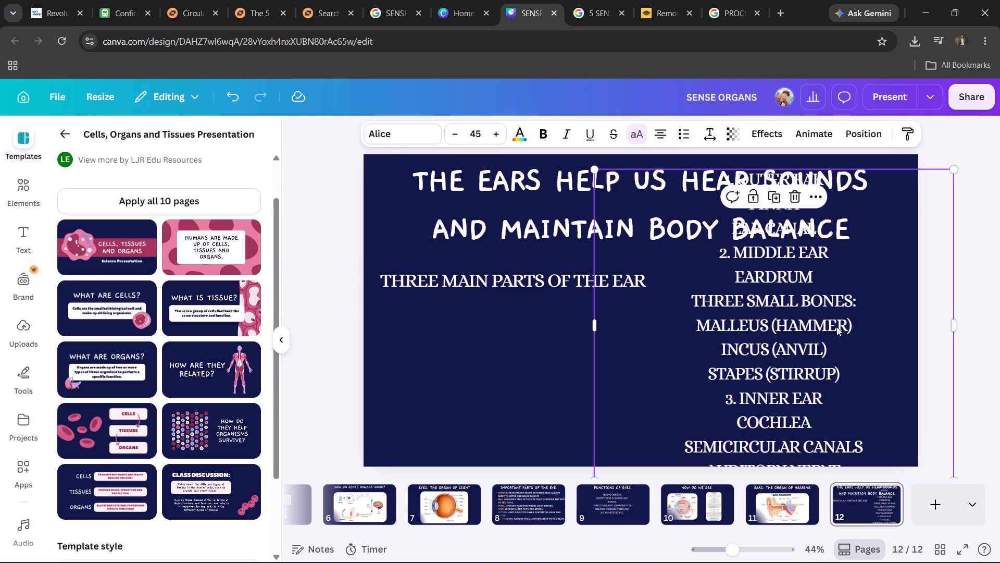
{"action": "key", "text": "Delete"}
{"action": "left_click", "coordinate": [526, 288]}
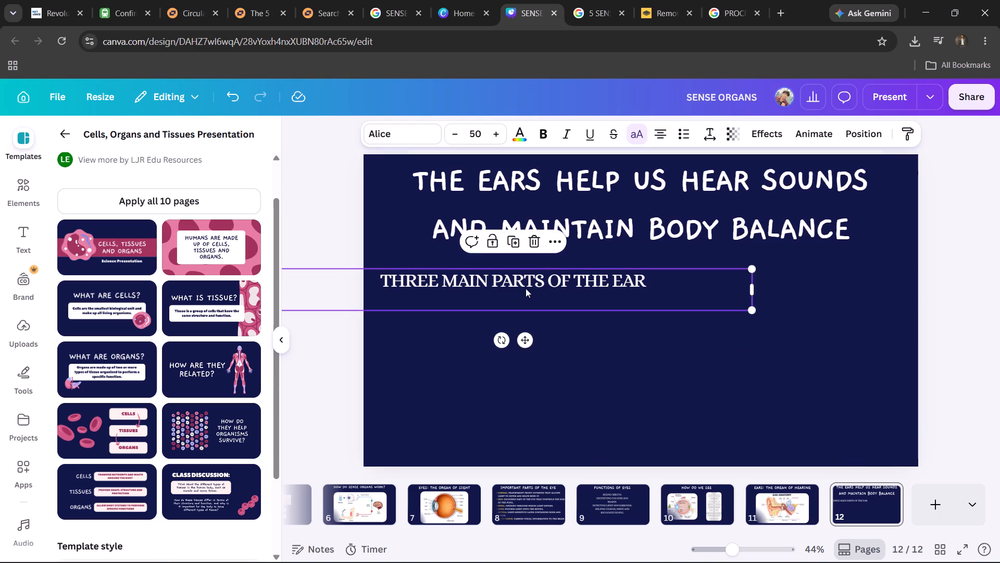
{"action": "key", "text": "BackSpace"}
Move the sentence THE EARS HELP US HEAR SOUNDS AND MAINTAIN BODY BALANCE from page 12 to page 11.
{"action": "left_click_drag", "start_coordinate": [634, 192], "coordinate": [634, 234]}
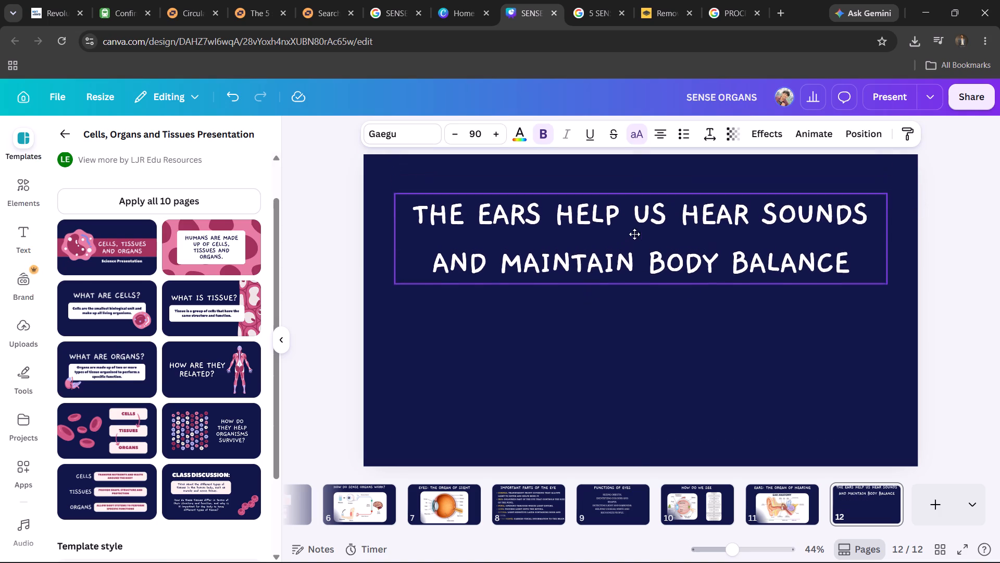
{"action": "left_click_drag", "start_coordinate": [634, 234], "coordinate": [634, 272]}
{"action": "key", "text": "ctrl+a"}
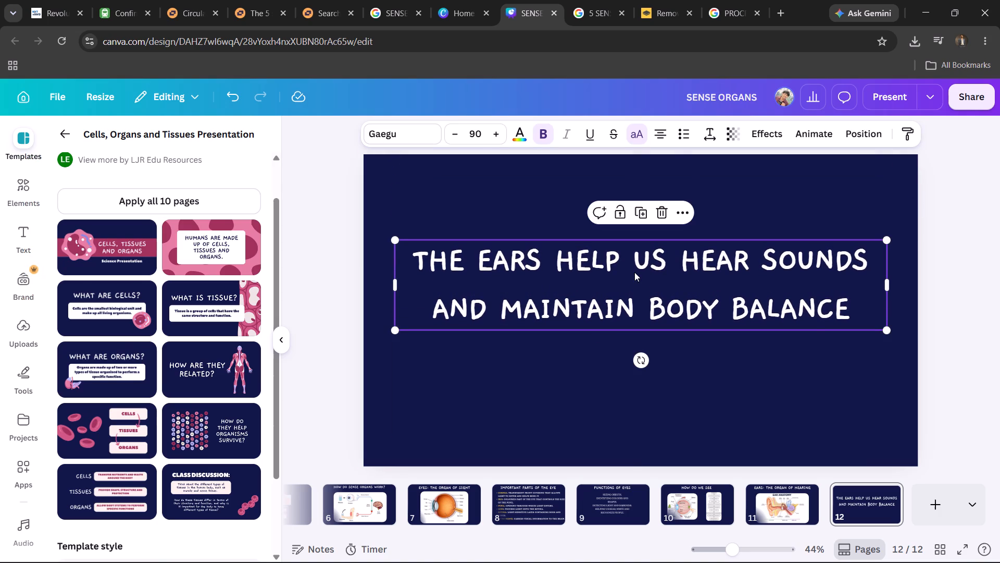
{"action": "triple_click", "coordinate": [634, 272]}
{"action": "left_click", "coordinate": [951, 408]}
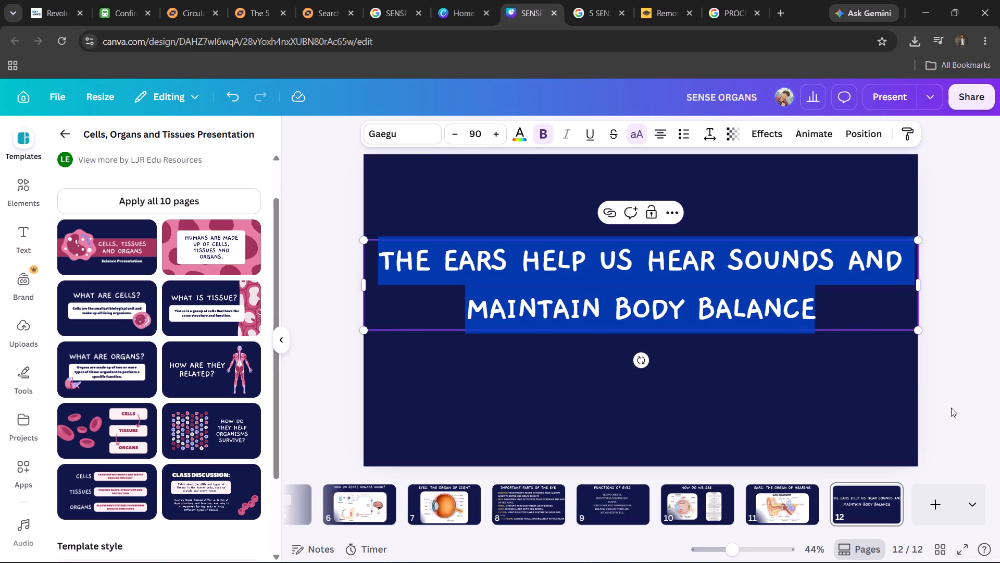
{"action": "left_click_drag", "start_coordinate": [789, 304], "coordinate": [782, 524]}
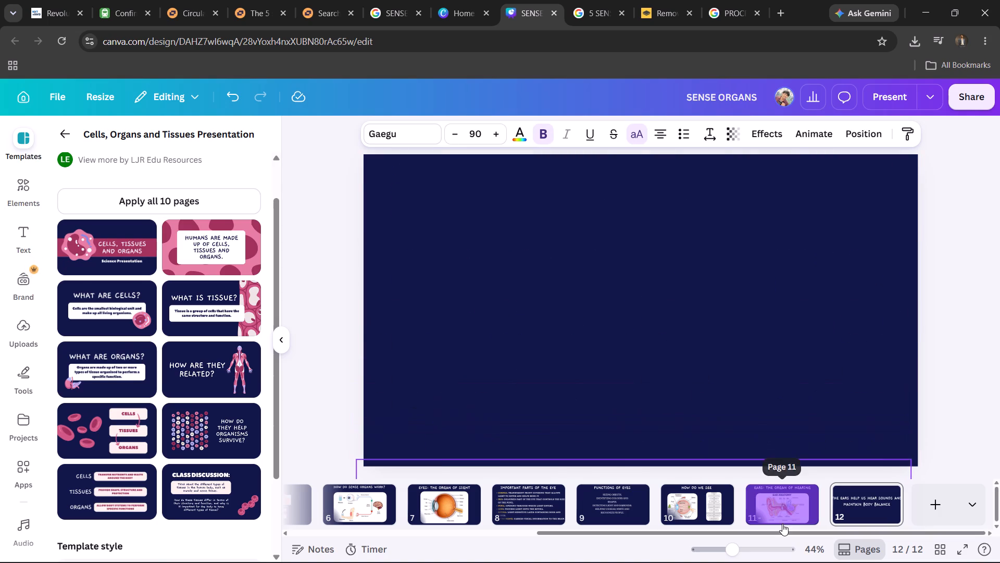
{"action": "left_click_drag", "start_coordinate": [782, 524], "coordinate": [787, 497]}
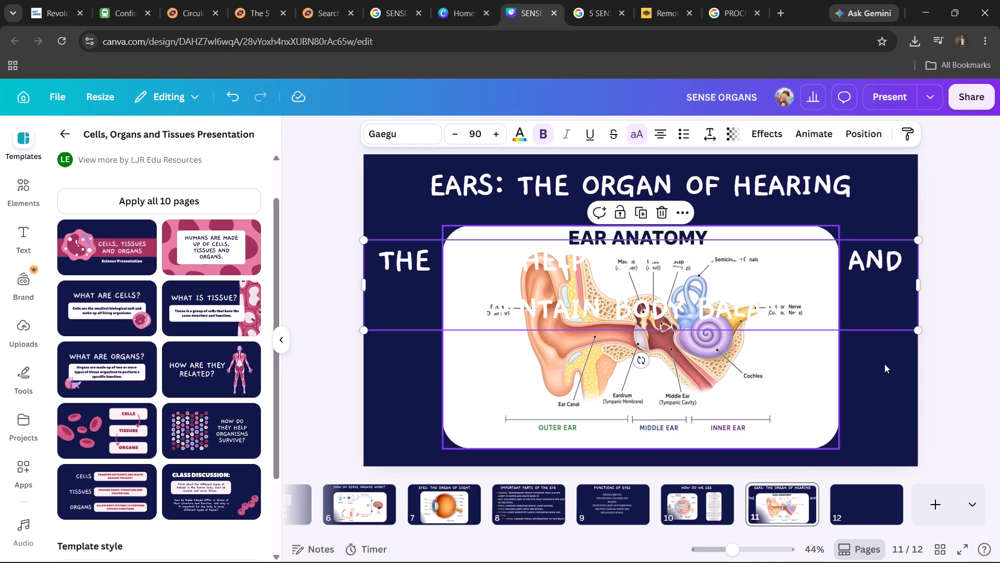
Move the ear anatomy image on page 11 to the left side of the slide.
{"action": "left_click", "coordinate": [814, 379]}
{"action": "left_click_drag", "start_coordinate": [814, 379], "coordinate": [743, 383]}
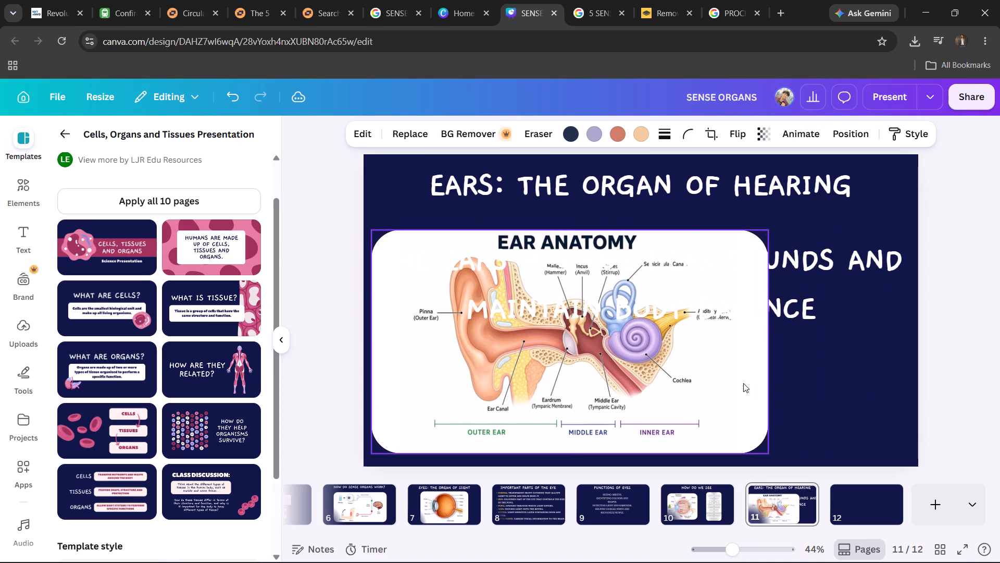
Format the hearing and body balance sentence on page 11 in the Roboto font, without bold, at size 30.
{"action": "left_click", "coordinate": [868, 296]}
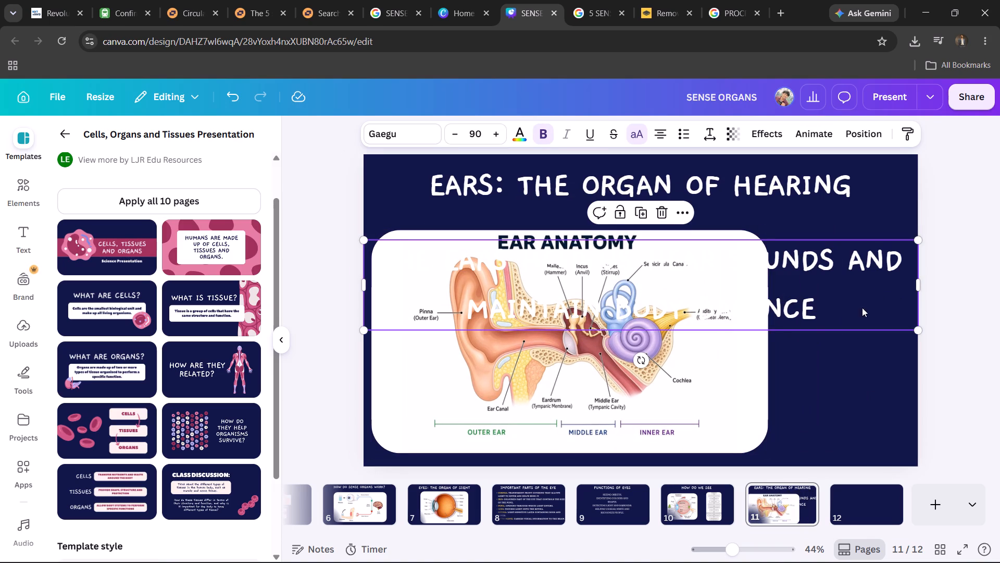
{"action": "triple_click", "coordinate": [853, 310]}
{"action": "left_click", "coordinate": [402, 133]}
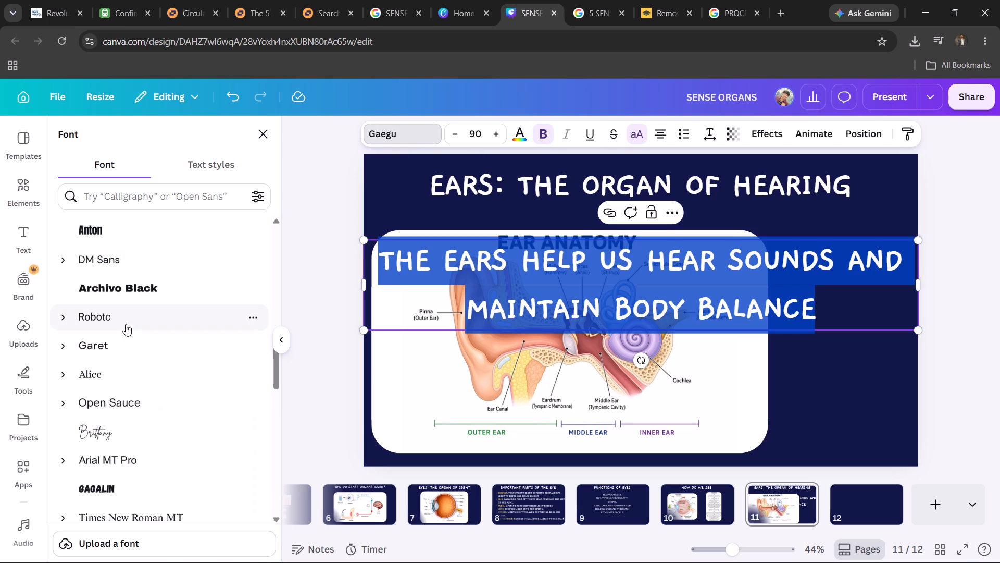
{"action": "left_click", "coordinate": [126, 324]}
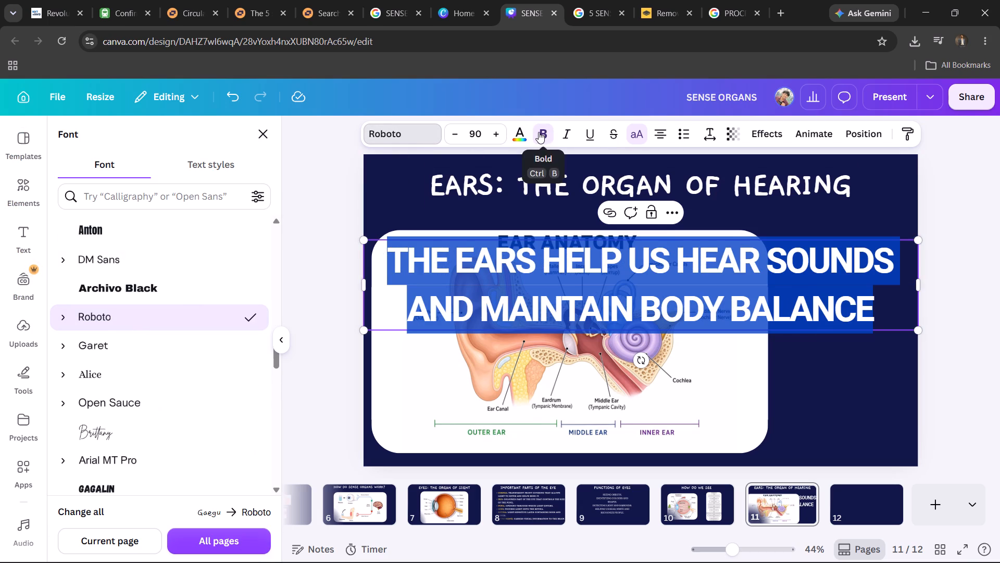
{"action": "left_click", "coordinate": [539, 132]}
{"action": "left_click", "coordinate": [479, 130]}
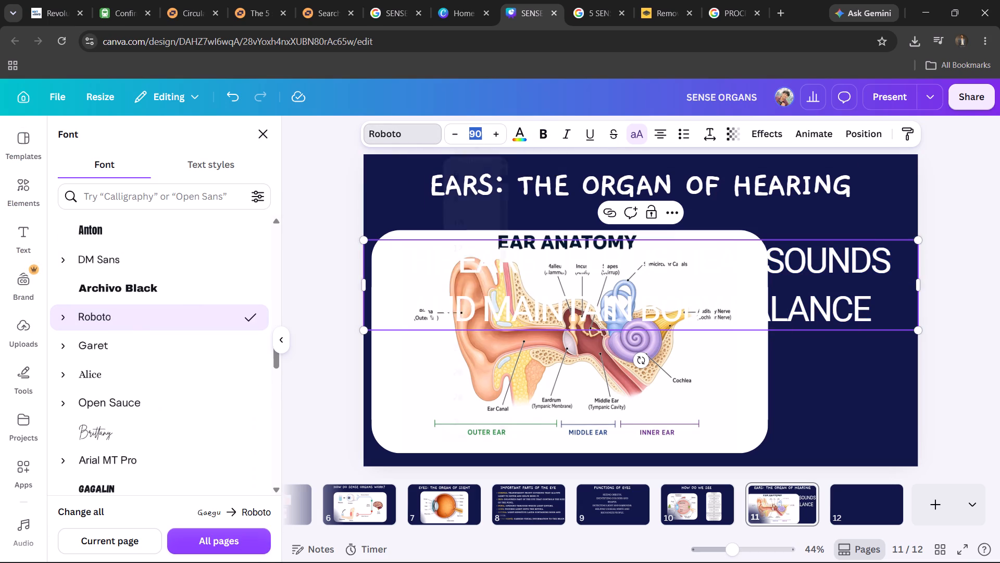
{"action": "type", "text": "30"}
{"action": "key", "text": "Return"}
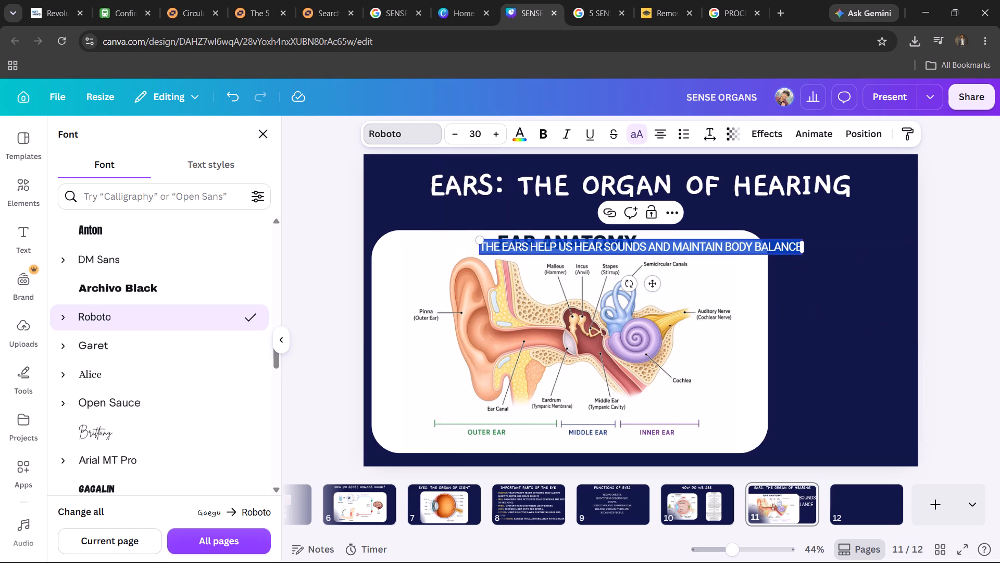
Wrap the hearing and body balance sentence on page 11 into four lines, enlarge it to about 42.6, and place it right of the ear image.
{"action": "left_click_drag", "start_coordinate": [804, 251], "coordinate": [618, 287]}
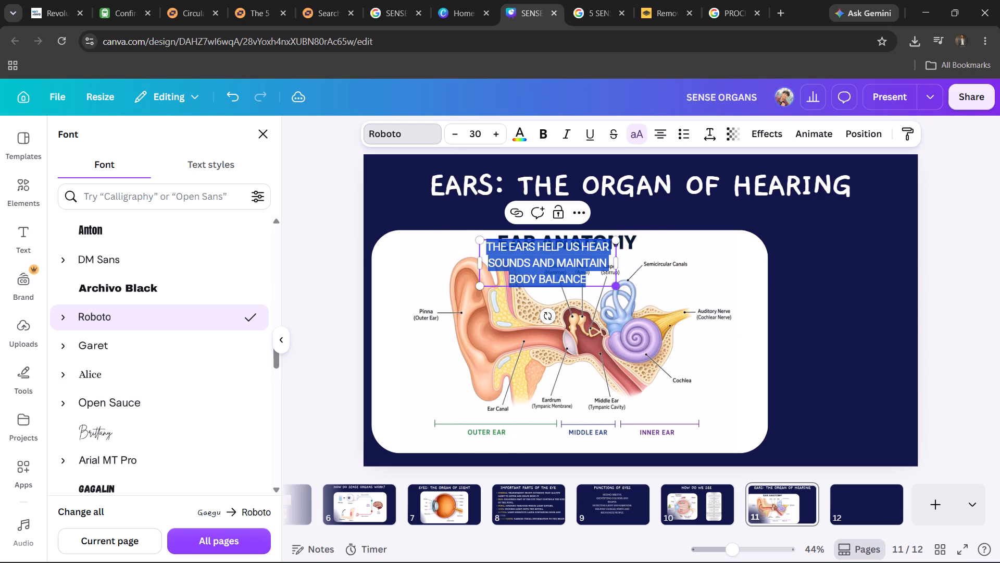
{"action": "left_click", "coordinate": [898, 342]}
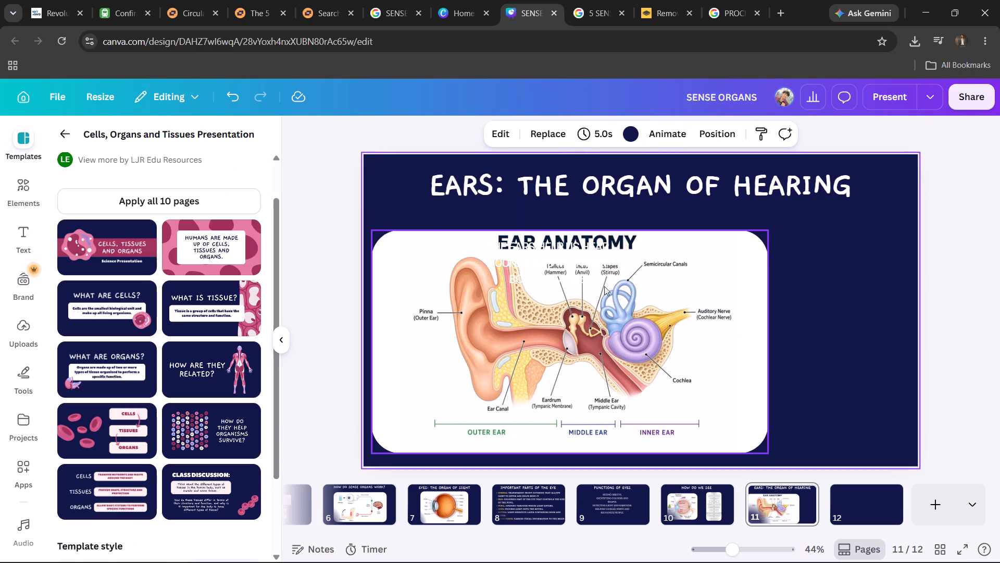
{"action": "left_click_drag", "start_coordinate": [568, 273], "coordinate": [862, 298]}
{"action": "left_click_drag", "start_coordinate": [913, 285], "coordinate": [870, 303]}
{"action": "left_click_drag", "start_coordinate": [867, 328], "coordinate": [900, 381]}
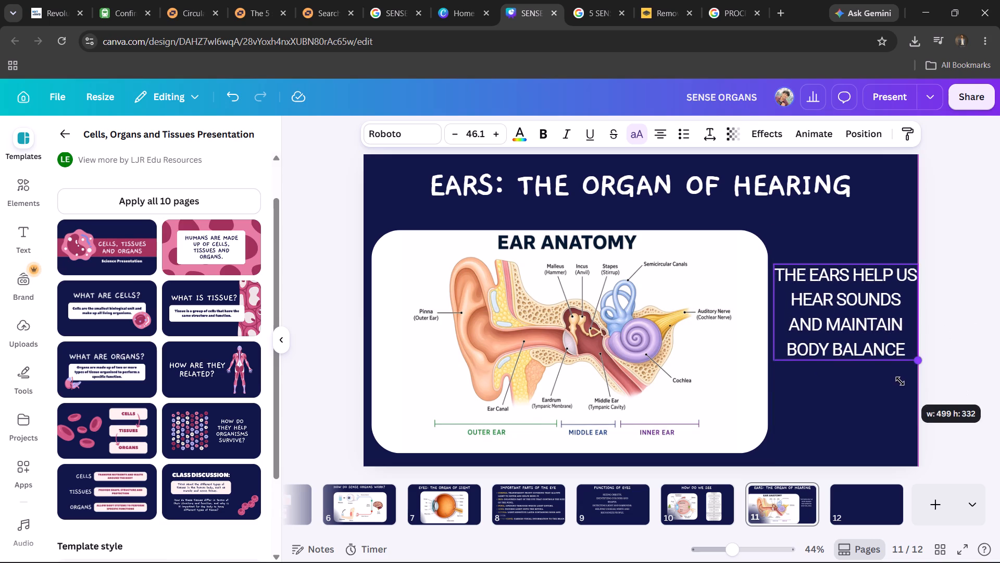
{"action": "left_click_drag", "start_coordinate": [900, 381], "coordinate": [895, 373]}
{"action": "left_click", "coordinate": [953, 310]}
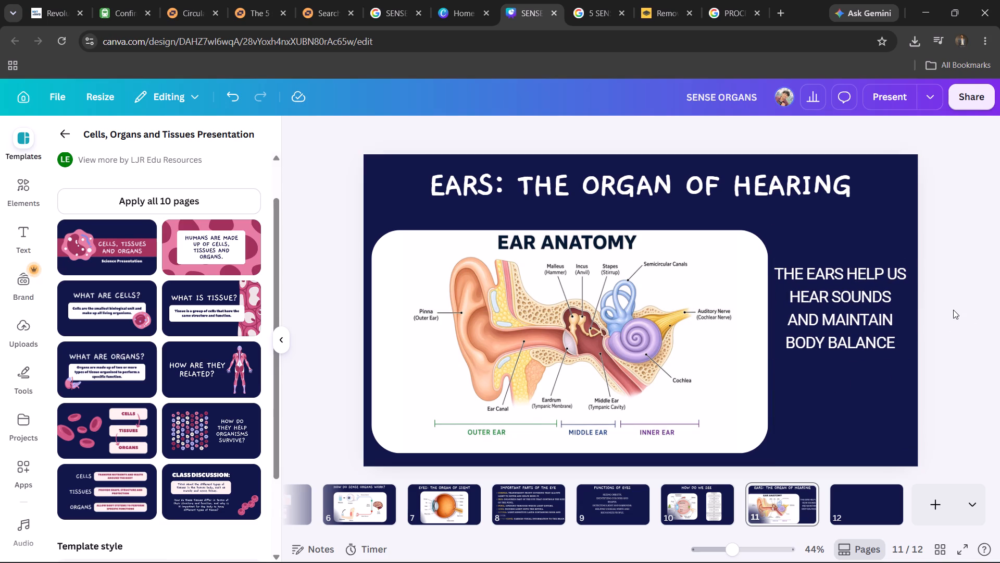
{"action": "left_click_drag", "start_coordinate": [873, 292], "coordinate": [873, 303]}
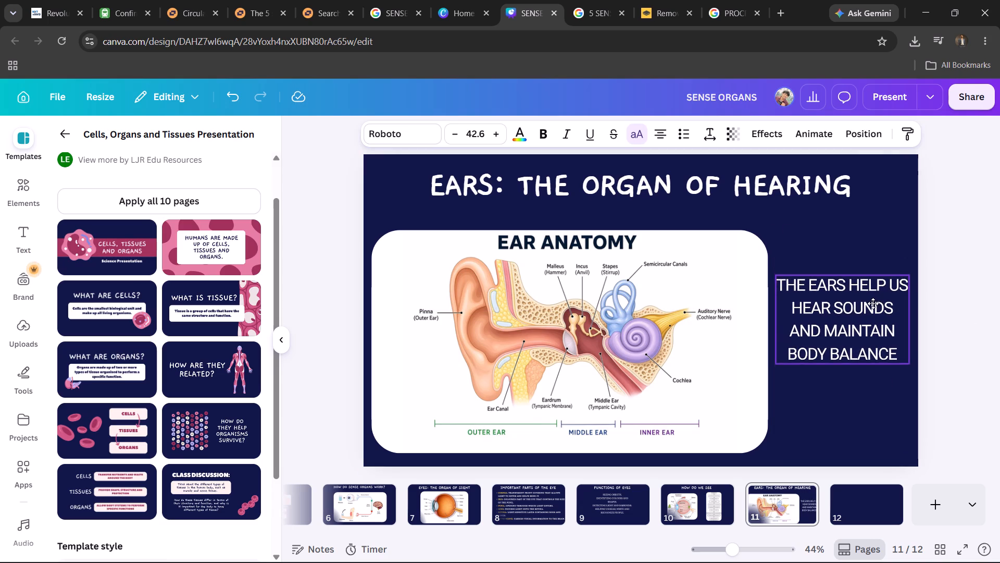
{"action": "left_click_drag", "start_coordinate": [873, 303], "coordinate": [871, 302]}
Paste the copied ear parts list, from OUTER EAR to AUDITORY NERVE, onto the empty page 12.
{"action": "left_click", "coordinate": [869, 491]}
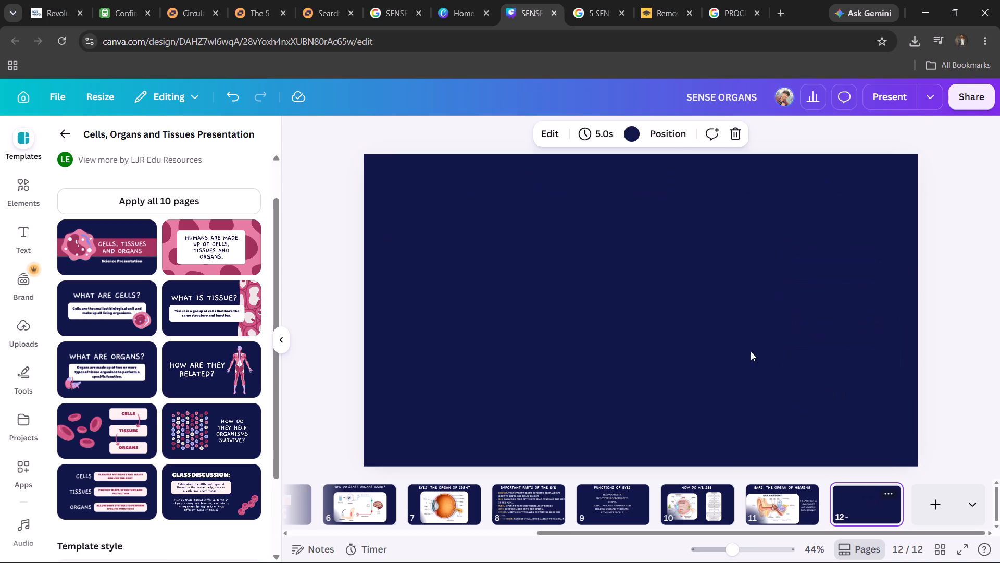
{"action": "left_click", "coordinate": [614, 267]}
{"action": "key", "text": "ctrl+v"}
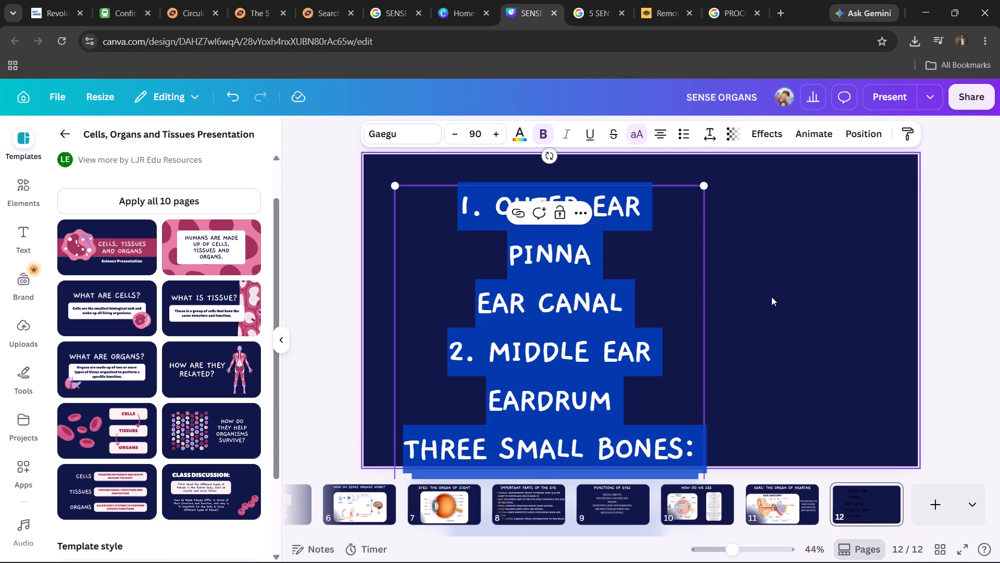
{"action": "left_click", "coordinate": [773, 297]}
Format the whole ear parts list on page 12 in white Alice font, without bold, at size 50.
{"action": "triple_click", "coordinate": [616, 326]}
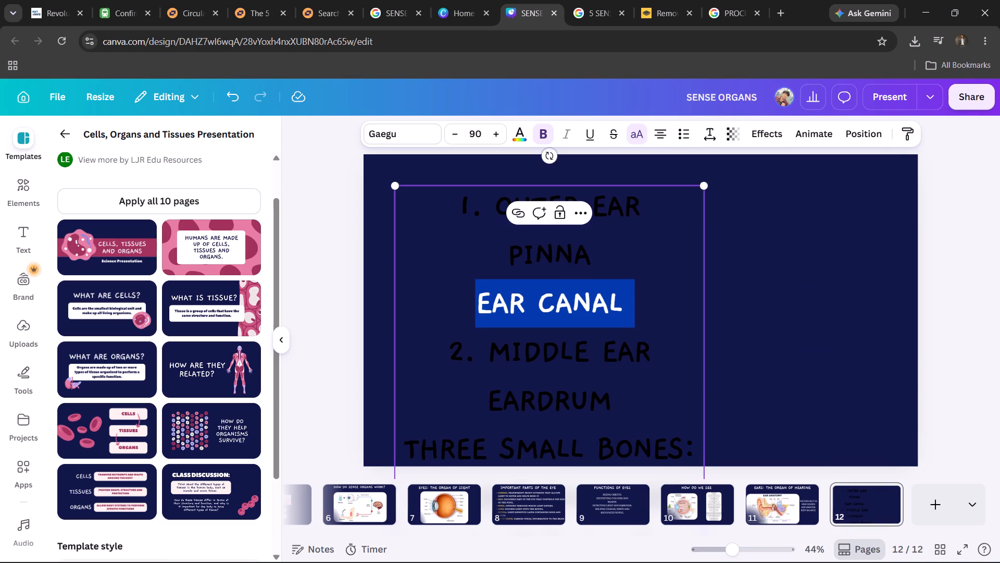
{"action": "key", "text": "ctrl+a"}
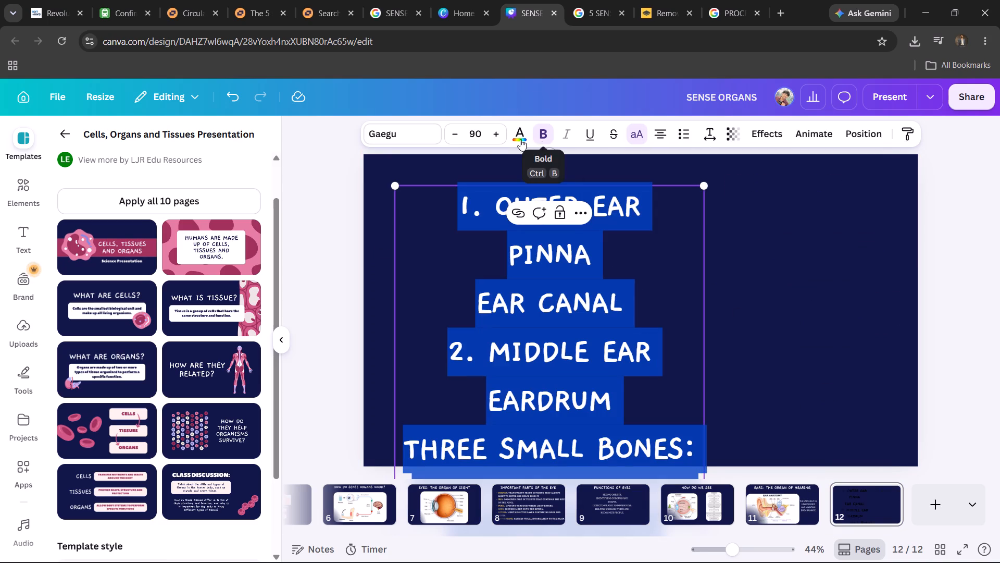
{"action": "left_click", "coordinate": [516, 140]}
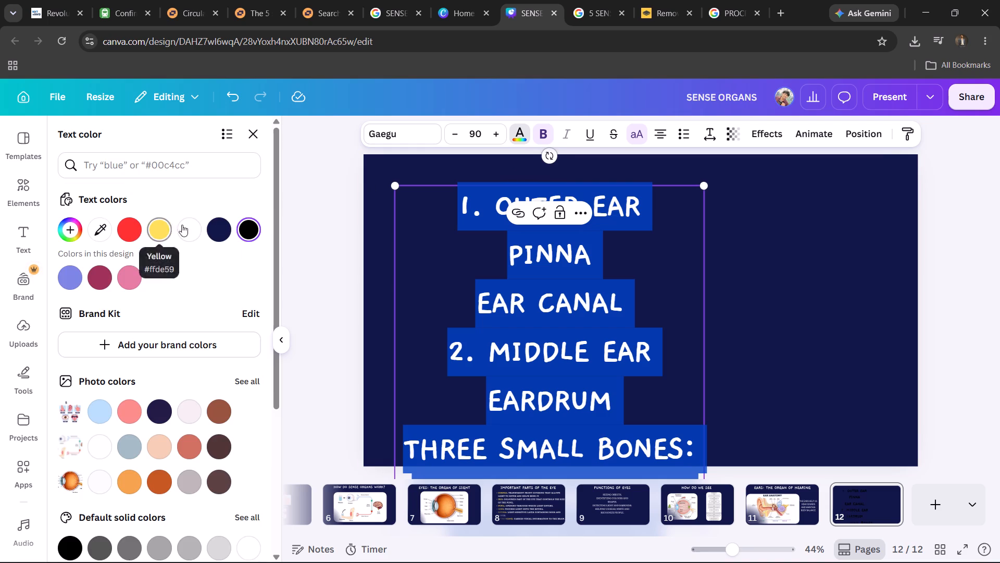
{"action": "left_click", "coordinate": [189, 226]}
{"action": "left_click", "coordinate": [400, 129]}
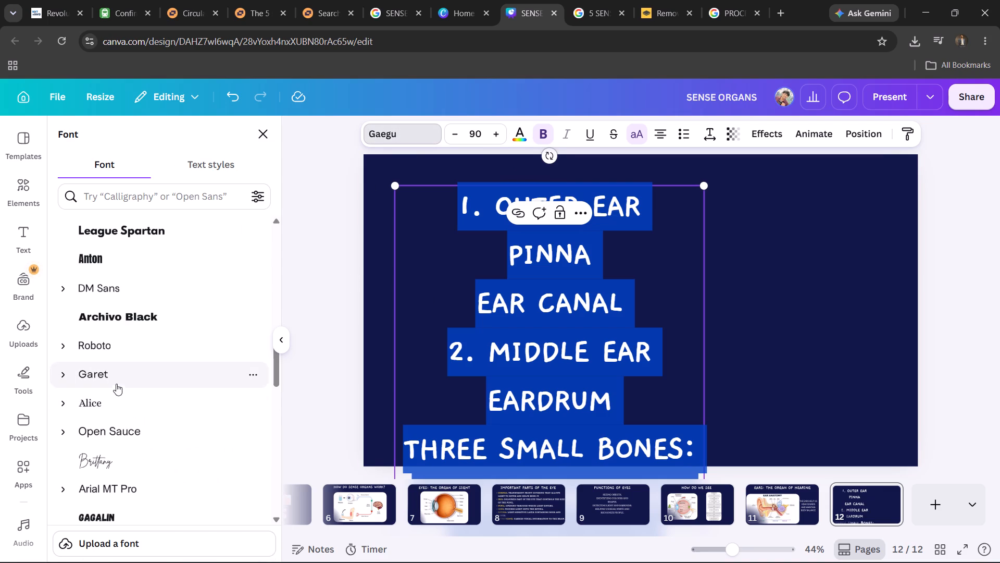
{"action": "left_click", "coordinate": [116, 390]}
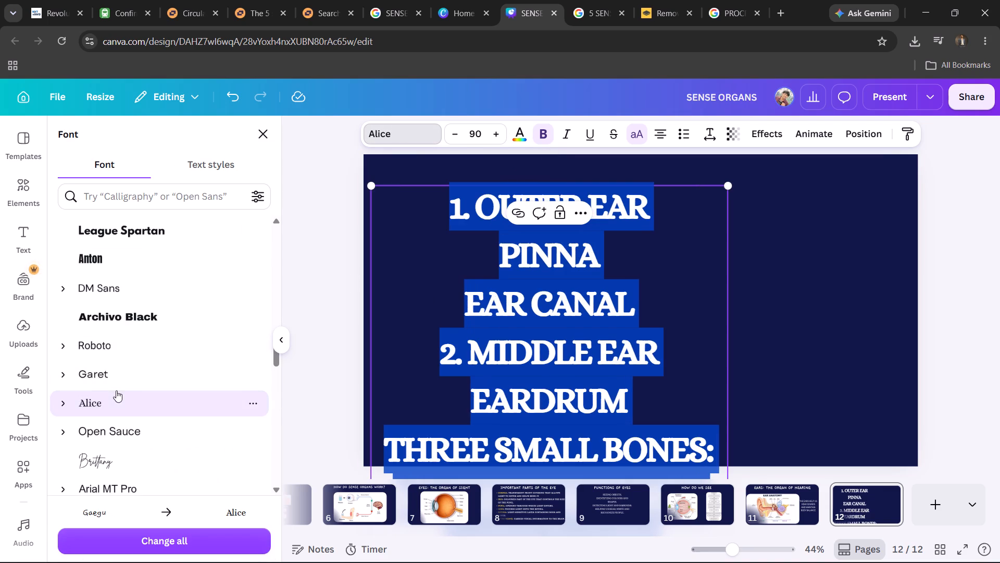
{"action": "left_click", "coordinate": [539, 139]}
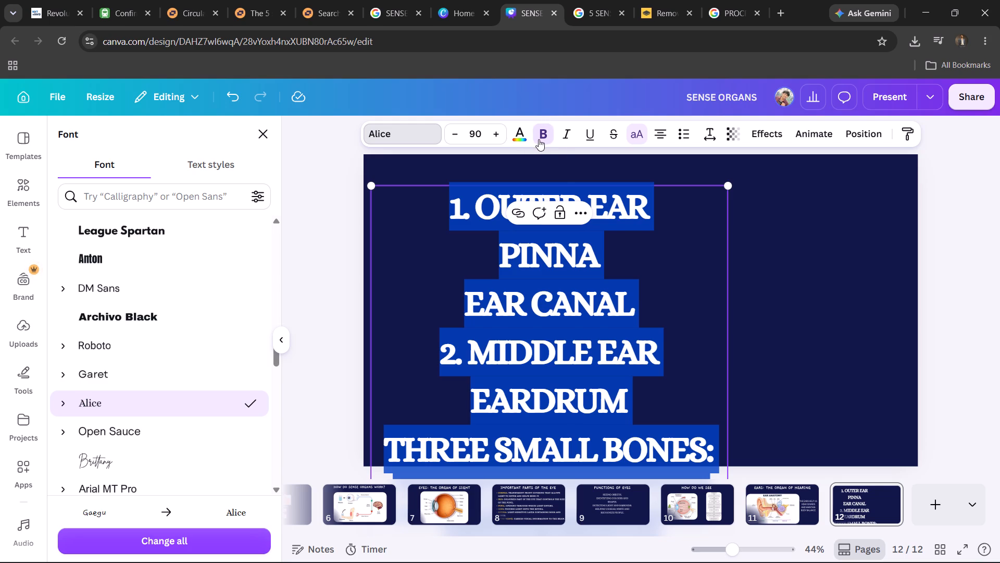
{"action": "left_click", "coordinate": [477, 137]}
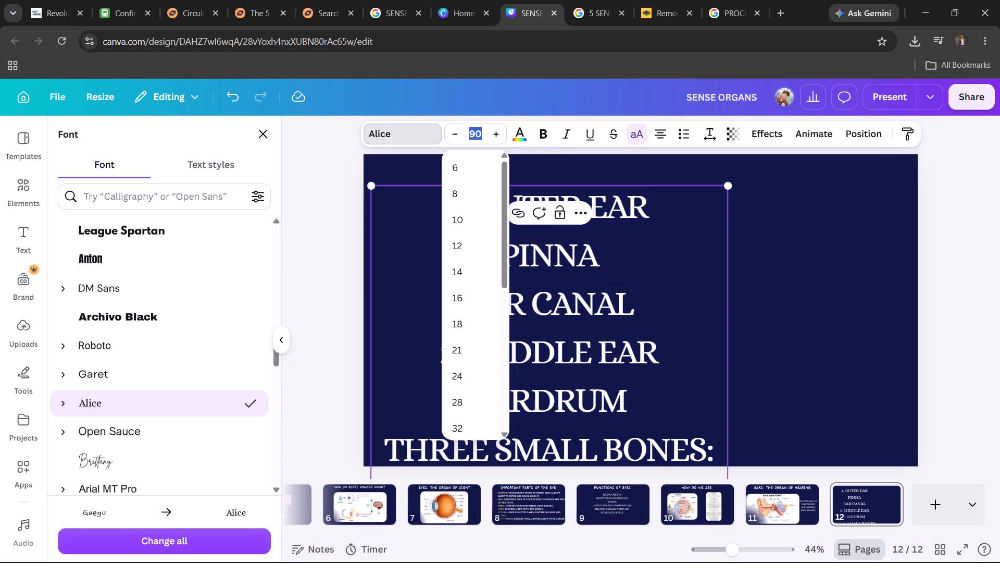
{"action": "type", "text": "50"}
{"action": "key", "text": "Return"}
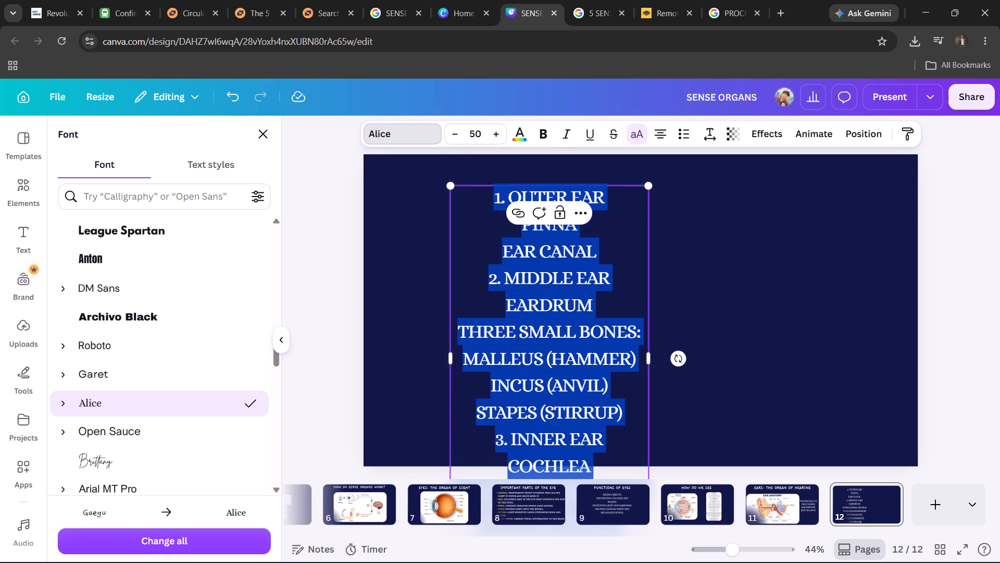
{"action": "left_click", "coordinate": [730, 273]}
Move the ear parts list toward the right side of page 12 and widen its text box leftward.
{"action": "left_click_drag", "start_coordinate": [615, 277], "coordinate": [765, 306]}
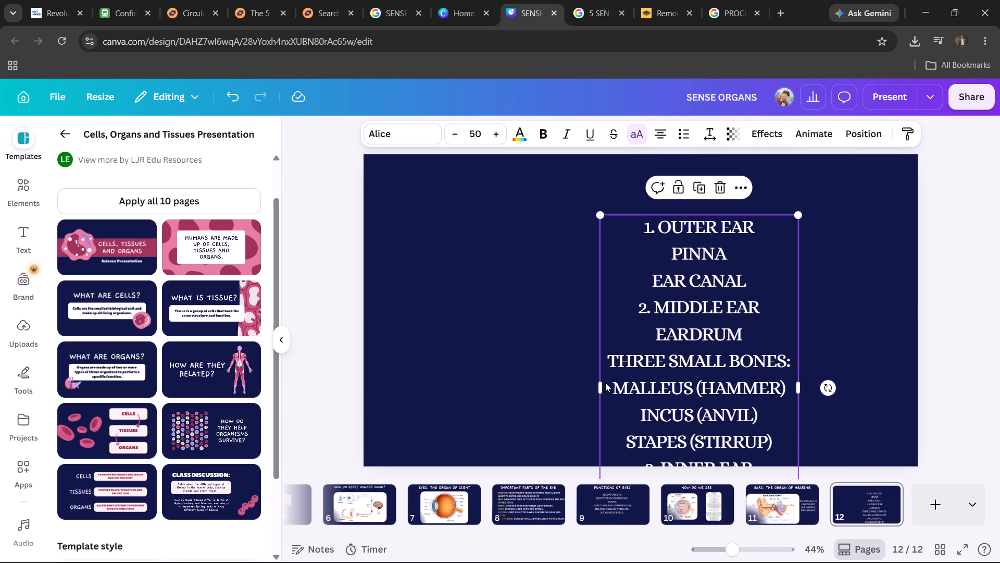
{"action": "left_click_drag", "start_coordinate": [595, 388], "coordinate": [430, 395]}
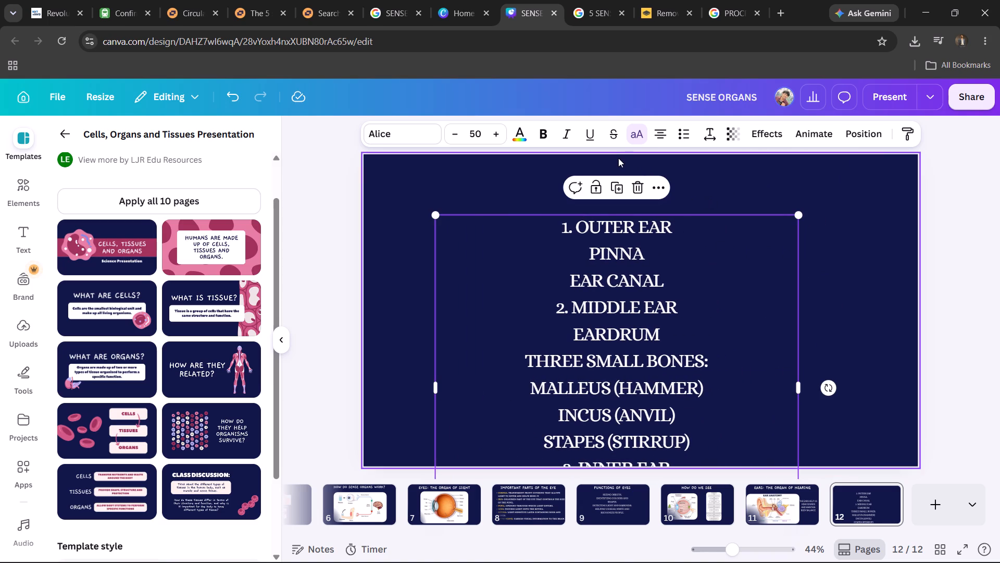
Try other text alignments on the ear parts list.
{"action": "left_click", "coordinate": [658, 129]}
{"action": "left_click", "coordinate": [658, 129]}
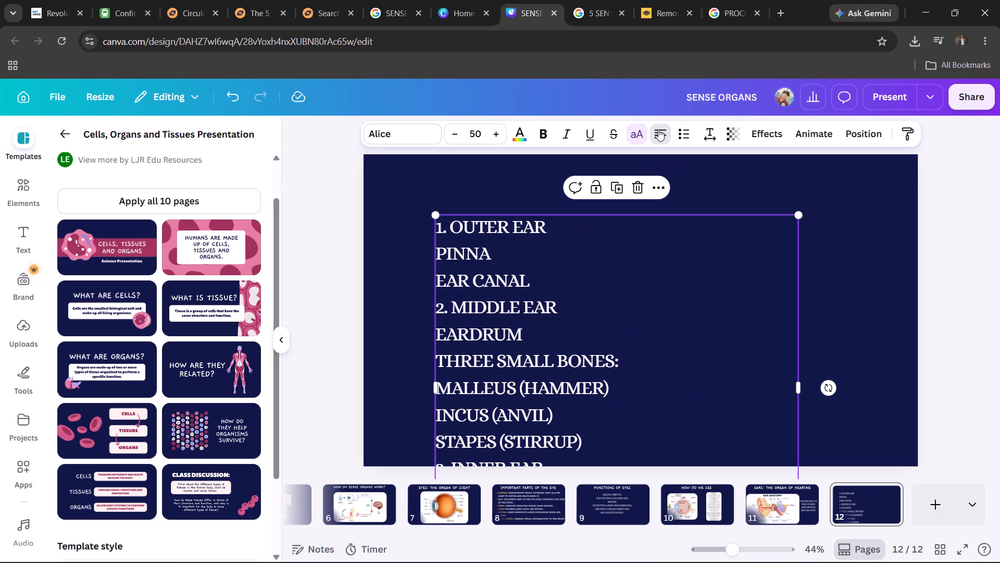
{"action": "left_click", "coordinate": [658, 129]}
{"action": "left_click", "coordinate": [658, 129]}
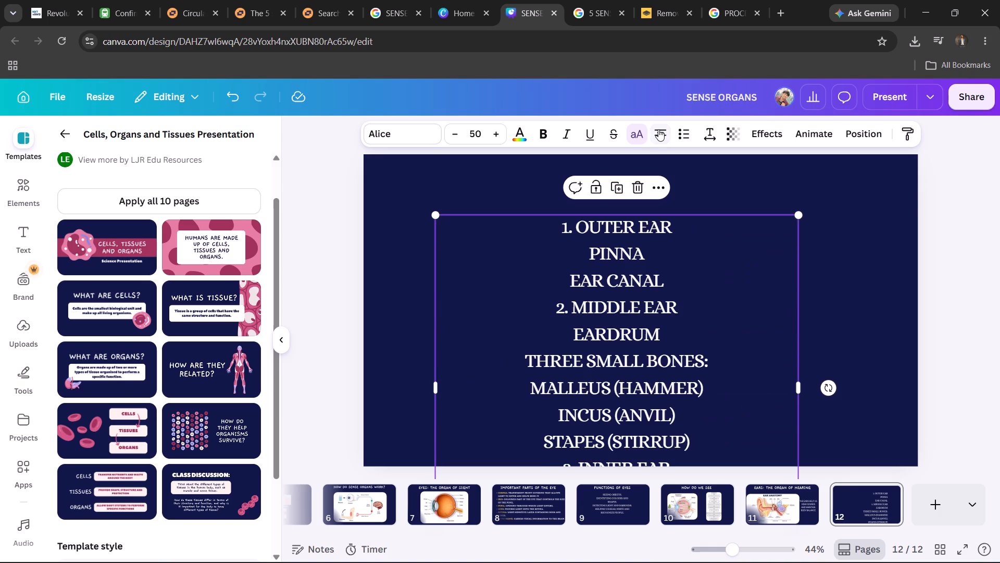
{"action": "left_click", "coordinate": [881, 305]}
Scale the ear parts list down to about size 44.4 and fit it against the right edge of page 12.
{"action": "left_click_drag", "start_coordinate": [724, 370], "coordinate": [856, 319]}
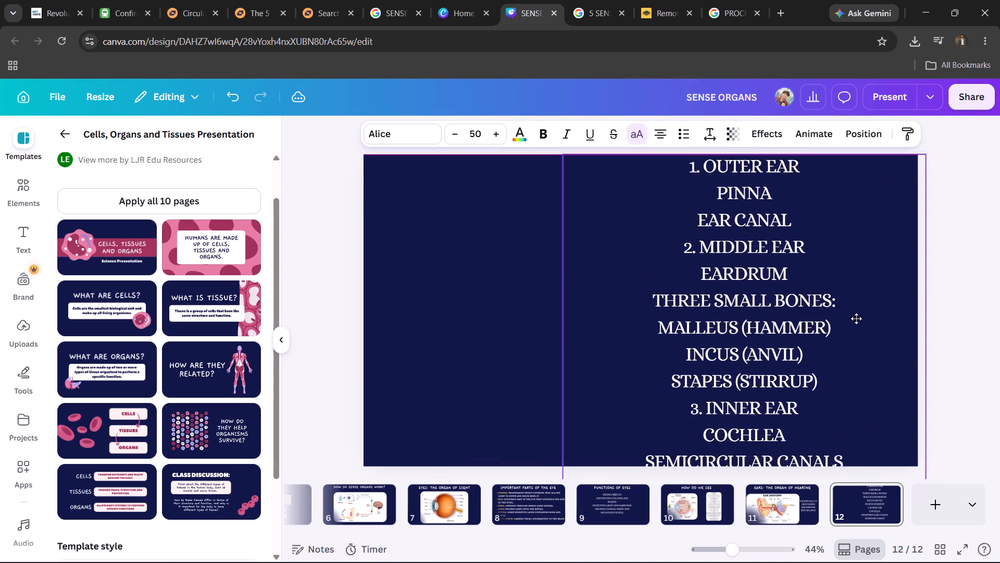
{"action": "left_click_drag", "start_coordinate": [856, 319], "coordinate": [800, 312]}
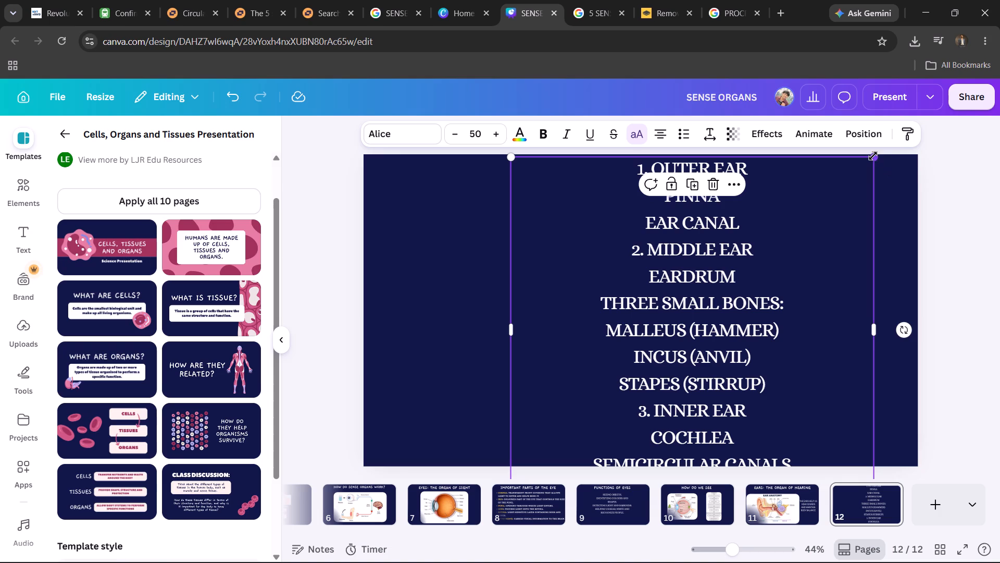
{"action": "left_click_drag", "start_coordinate": [873, 156], "coordinate": [843, 205]}
{"action": "left_click_drag", "start_coordinate": [799, 300], "coordinate": [863, 229]}
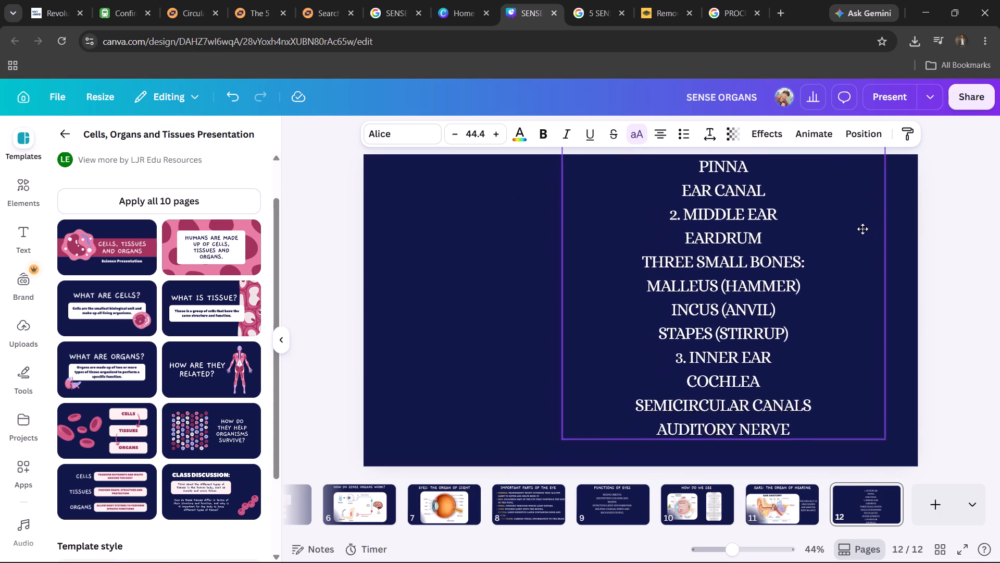
{"action": "left_click_drag", "start_coordinate": [863, 229], "coordinate": [887, 259]}
{"action": "triple_click", "coordinate": [779, 163]}
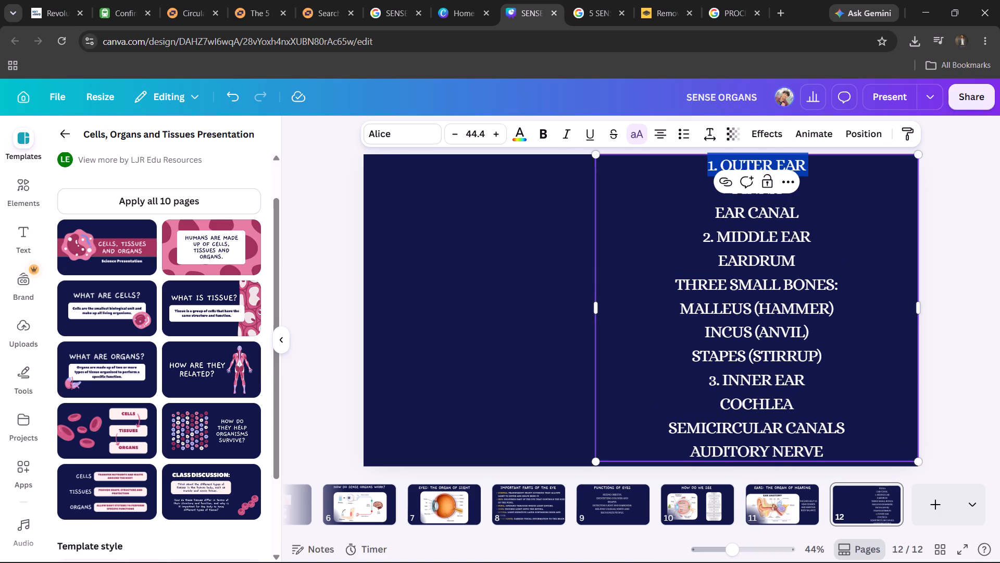
{"action": "left_click", "coordinate": [527, 142]}
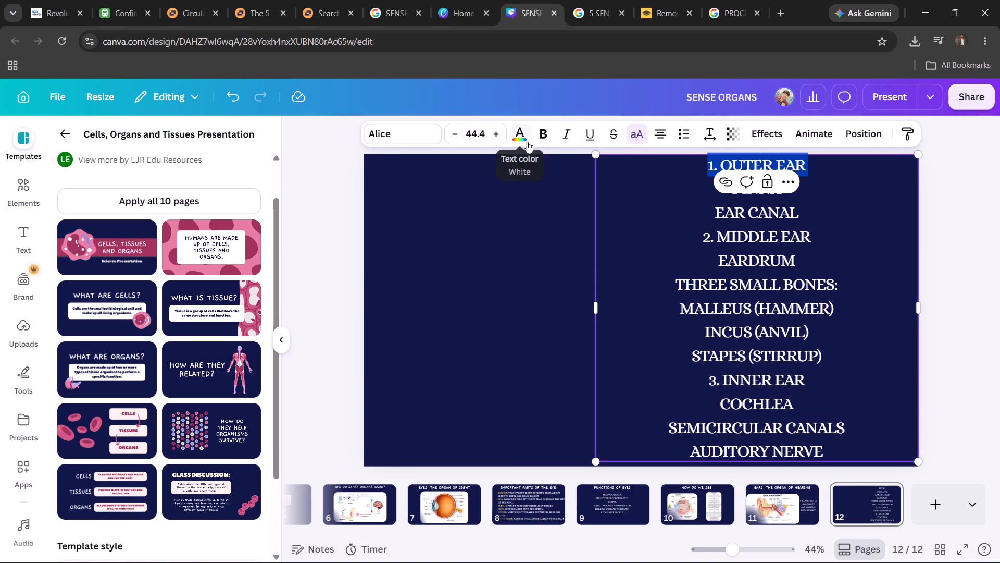
{"action": "left_click", "coordinate": [164, 230]}
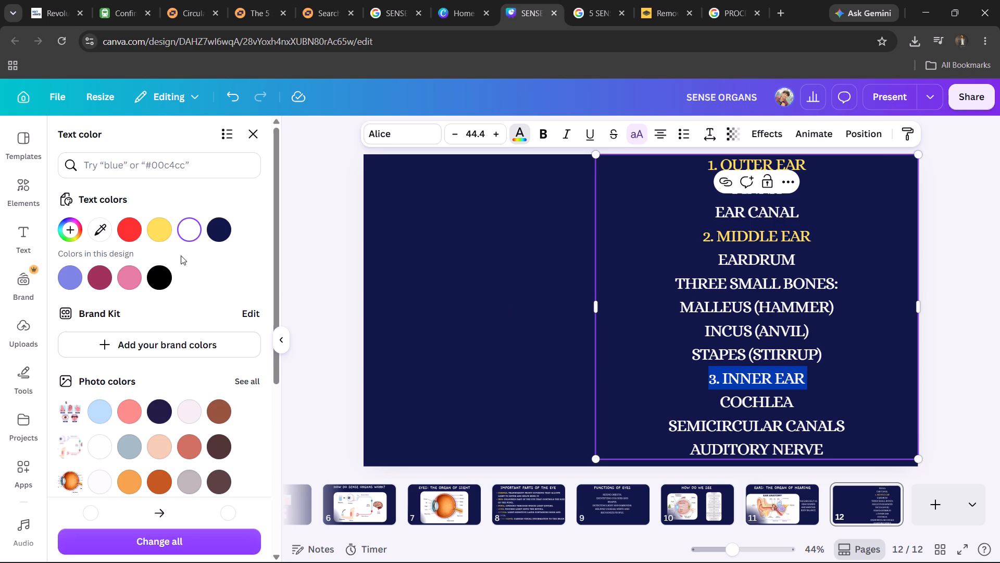
{"action": "left_click", "coordinate": [158, 236]}
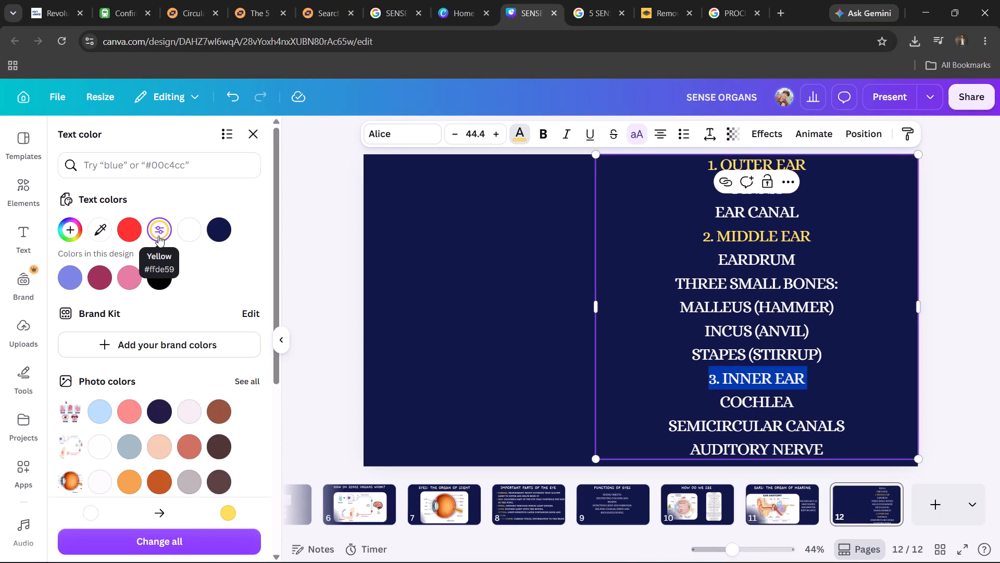
{"action": "left_click", "coordinate": [962, 323]}
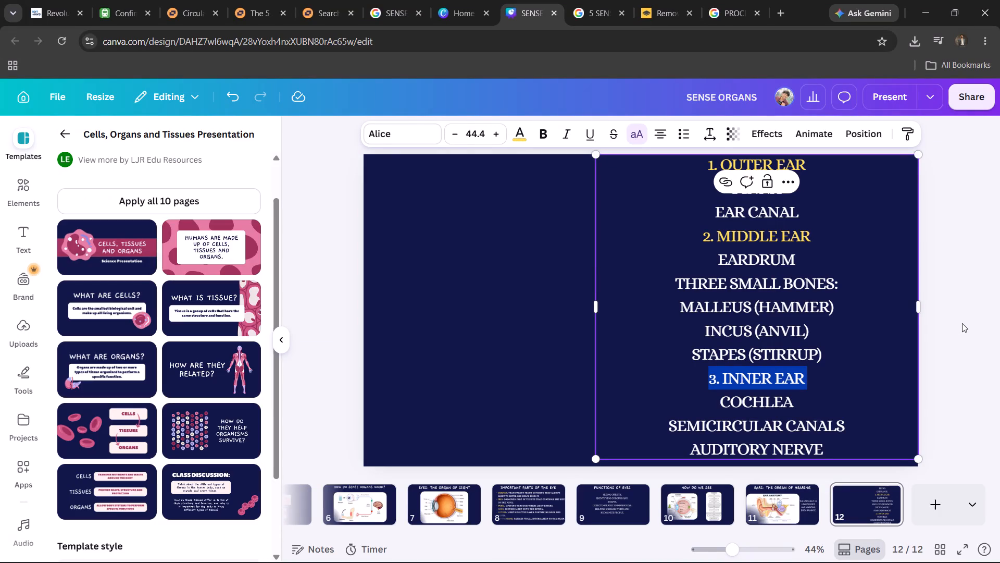
{"action": "left_click", "coordinate": [962, 323]}
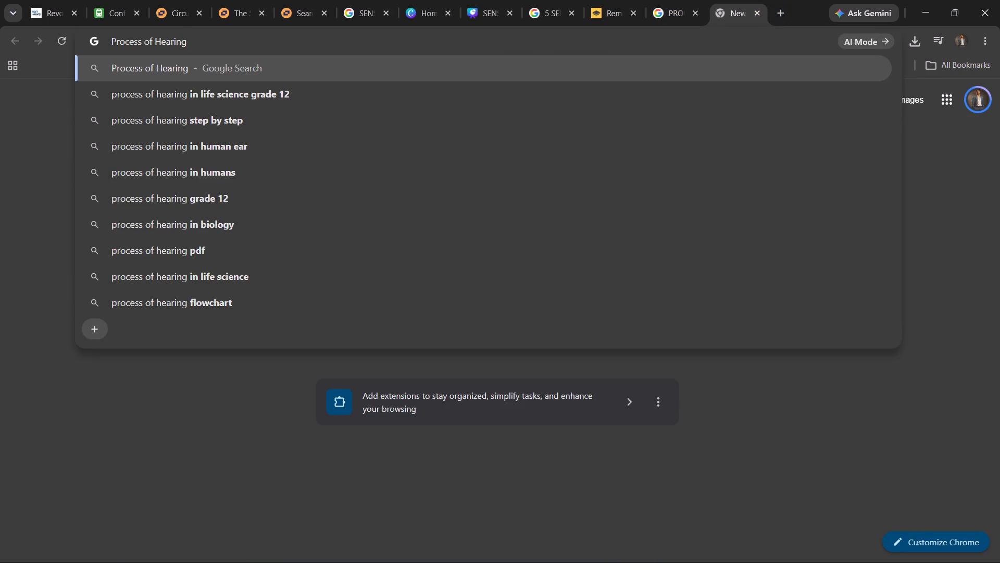
{"action": "type", "text": "FLOW CHAT"}
{"action": "key", "text": "Return"}
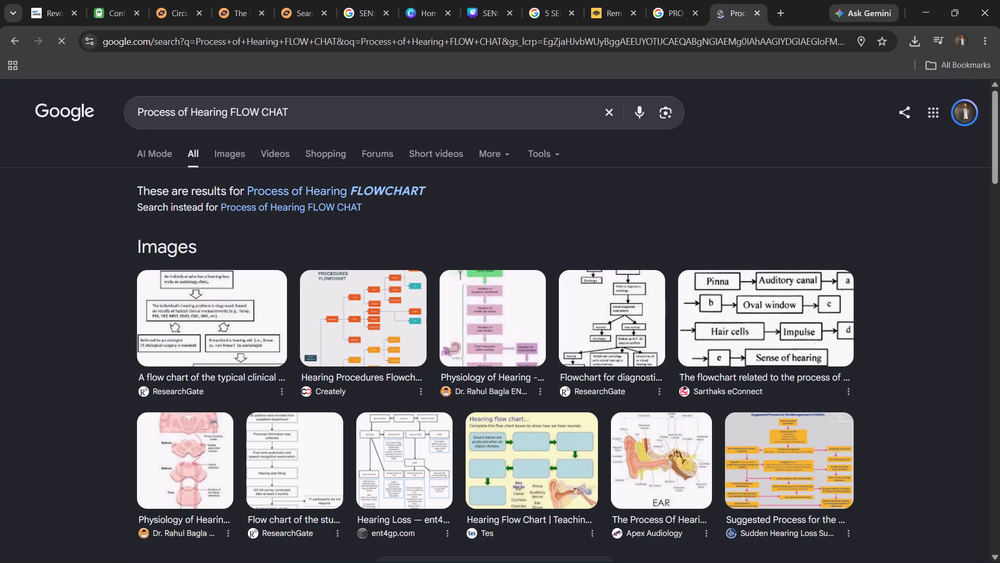
{"action": "left_click", "coordinate": [221, 160]}
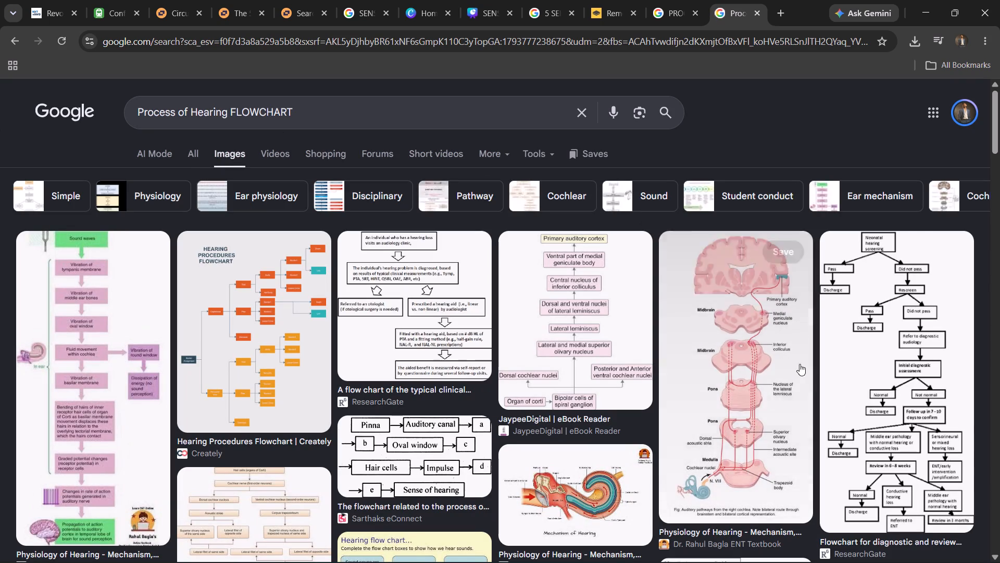
Preview the brain auditory pathway diagram and look through the image results for a suitable hearing flowchart.
{"action": "left_click", "coordinate": [719, 344]}
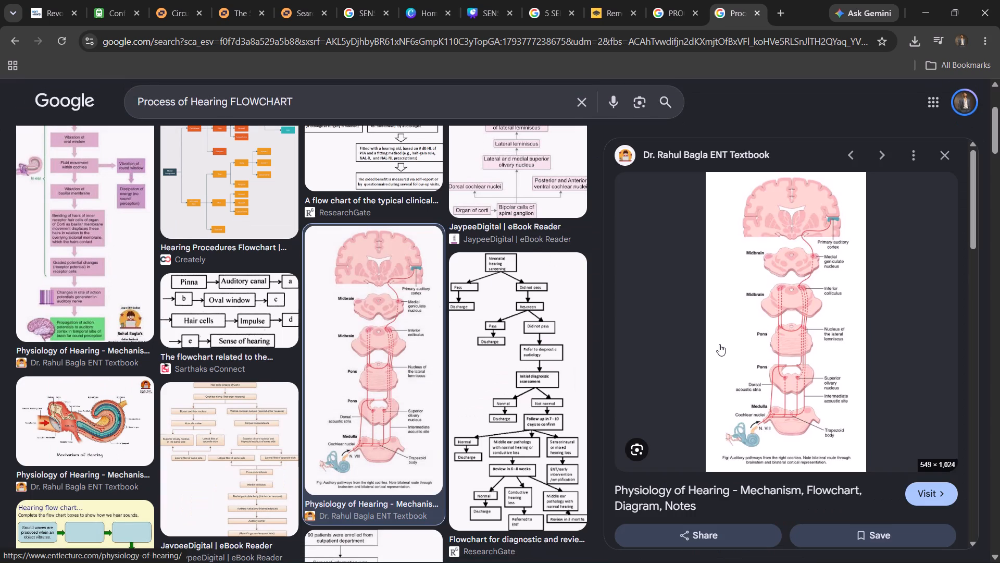
{"action": "scroll", "coordinate": [922, 225], "scroll_direction": "down", "scroll_amount": 1}
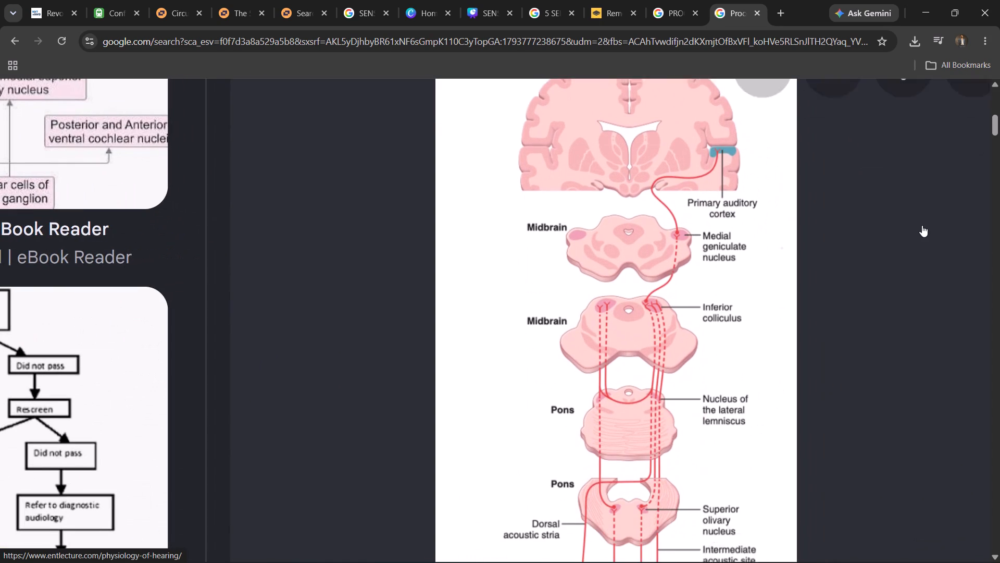
{"action": "scroll", "coordinate": [922, 225], "scroll_direction": "down", "scroll_amount": 1}
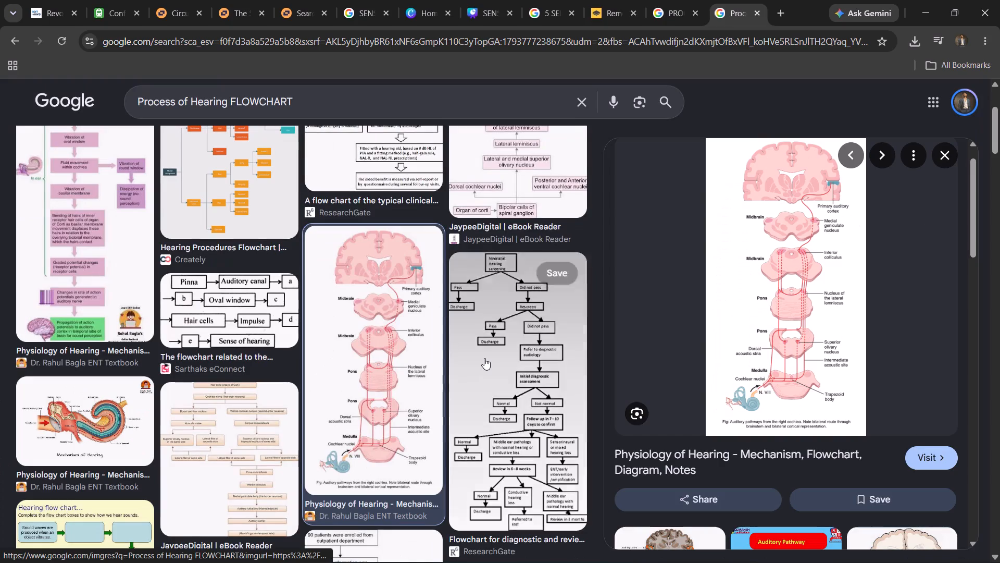
{"action": "scroll", "coordinate": [484, 358], "scroll_direction": "down", "scroll_amount": 3}
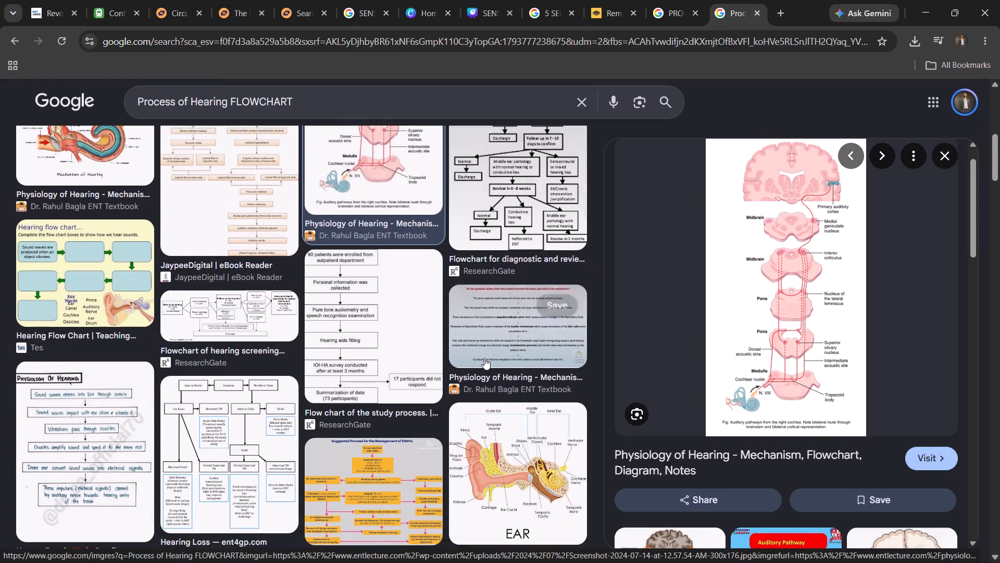
{"action": "scroll", "coordinate": [484, 358], "scroll_direction": "down", "scroll_amount": 3}
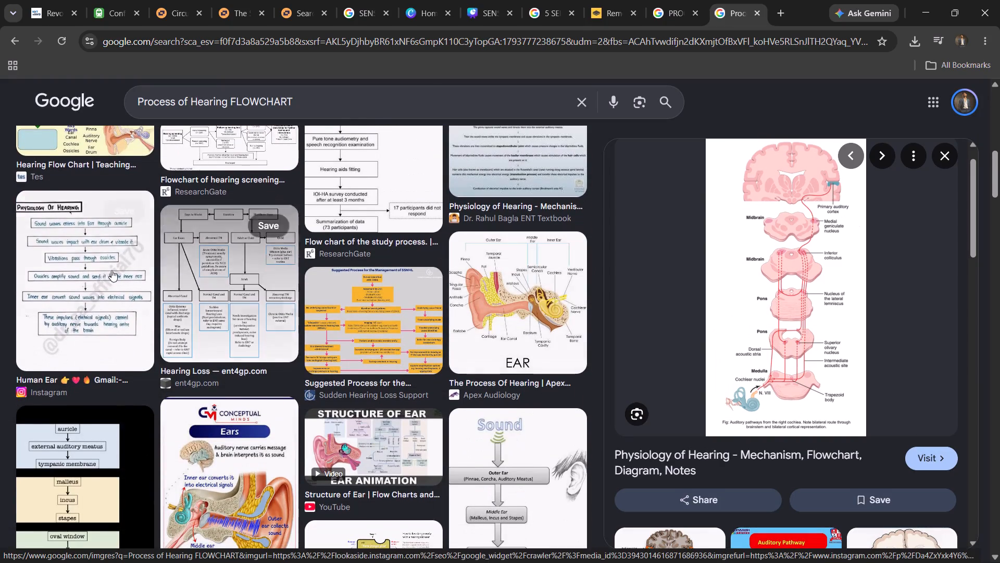
Examine the handwritten Physiology of Hearing flowchart and the related JaypeeDigital auditory pathway flowcharts.
{"action": "left_click", "coordinate": [106, 271]}
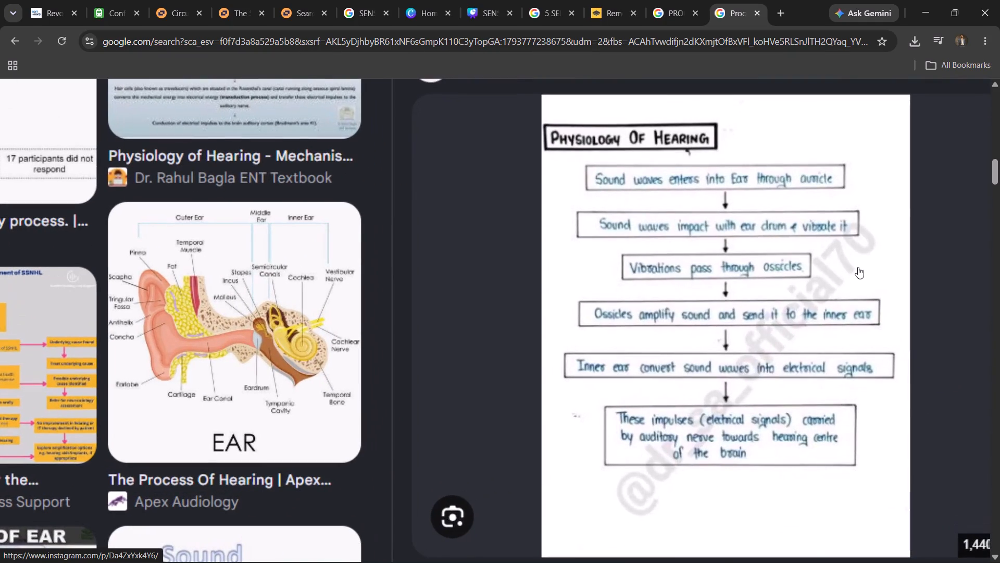
{"action": "scroll", "coordinate": [858, 267], "scroll_direction": "down", "scroll_amount": 5}
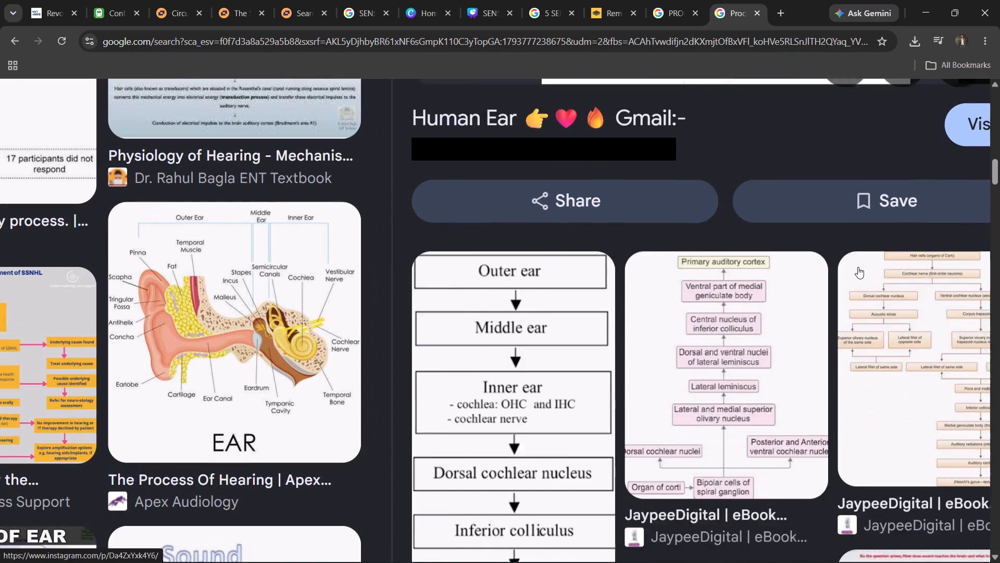
{"action": "scroll", "coordinate": [858, 267], "scroll_direction": "down", "scroll_amount": 3}
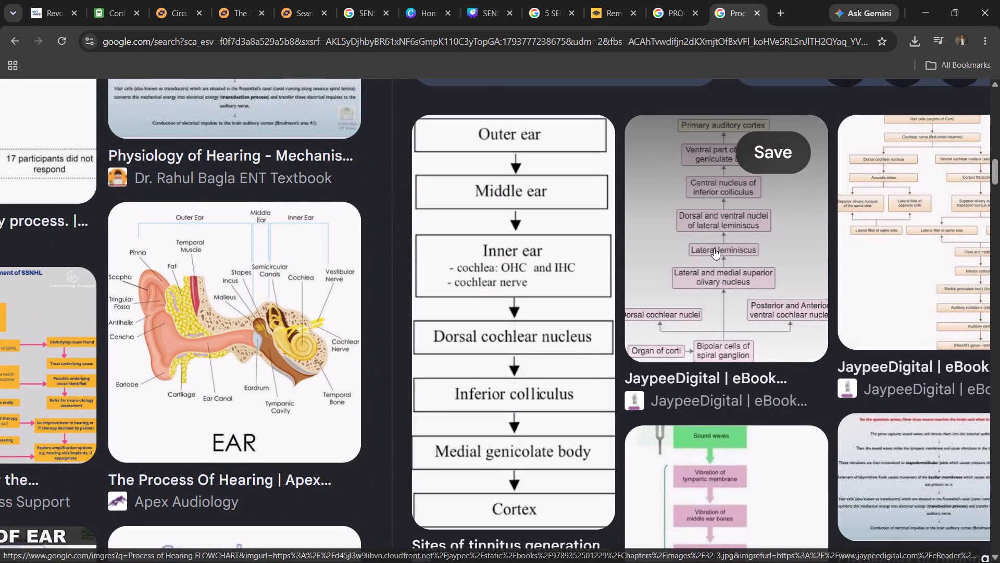
{"action": "left_click", "coordinate": [714, 248]}
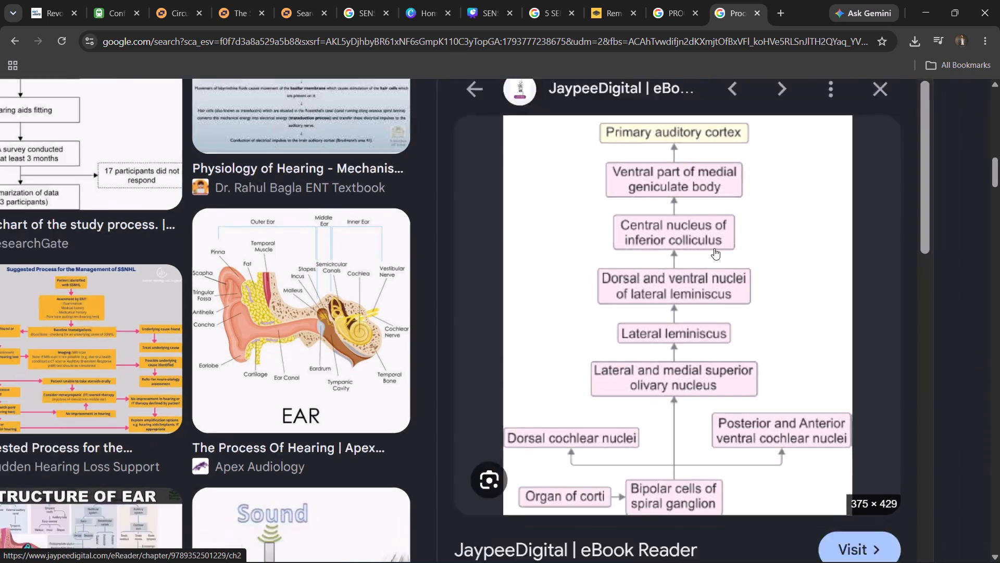
{"action": "scroll", "coordinate": [714, 248], "scroll_direction": "down", "scroll_amount": 2}
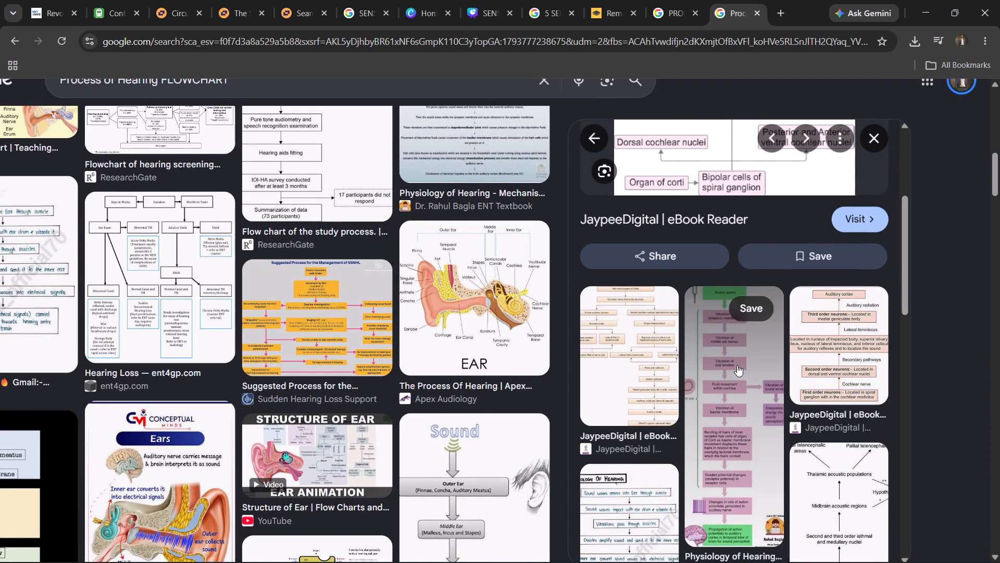
{"action": "left_click", "coordinate": [635, 354]}
{"action": "scroll", "coordinate": [635, 354], "scroll_direction": "right", "scroll_amount": 6}
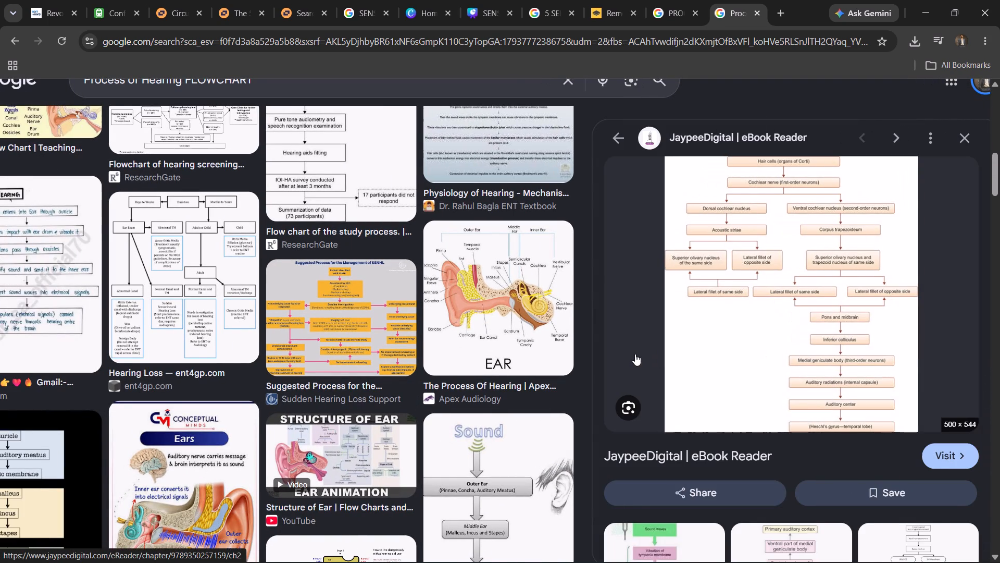
{"action": "scroll", "coordinate": [635, 354], "scroll_direction": "right", "scroll_amount": 5}
{"action": "scroll", "coordinate": [635, 354], "scroll_direction": "down", "scroll_amount": 1}
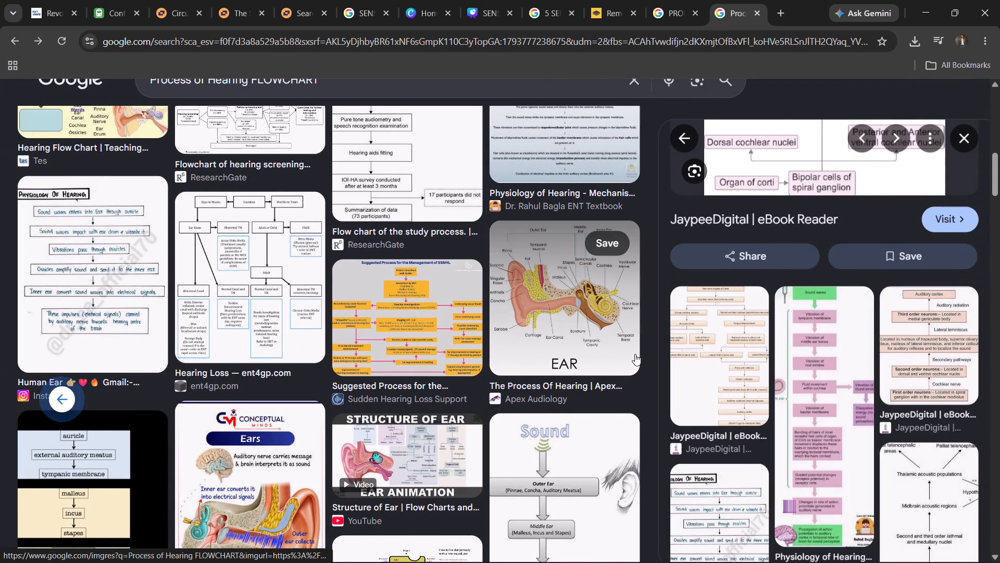
Look through the hearing flowchart image results, previewing Studocu's Central Auditory Pathway flowchart and its related images.
{"action": "scroll", "coordinate": [635, 354], "scroll_direction": "down", "scroll_amount": 2}
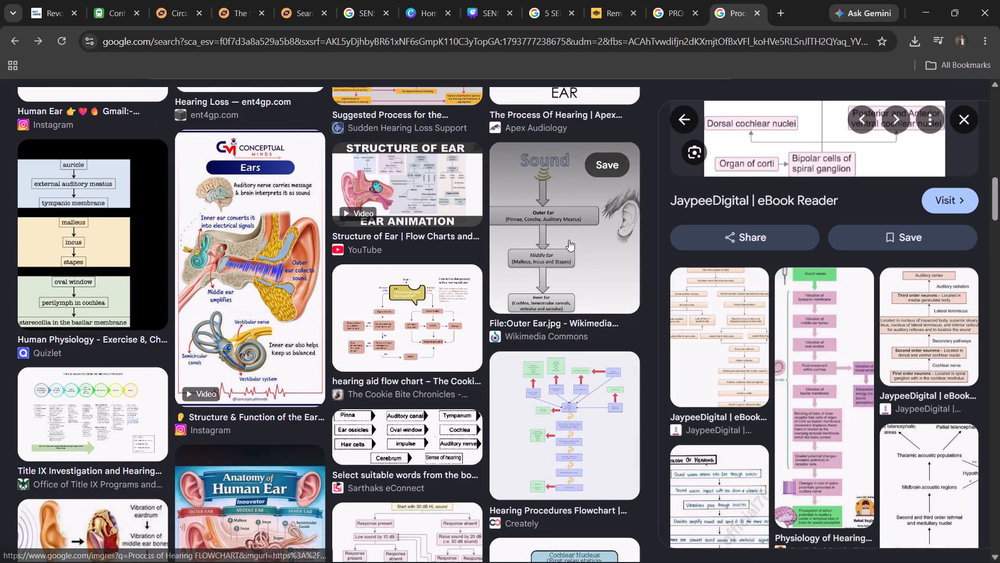
{"action": "scroll", "coordinate": [569, 240], "scroll_direction": "down", "scroll_amount": 6}
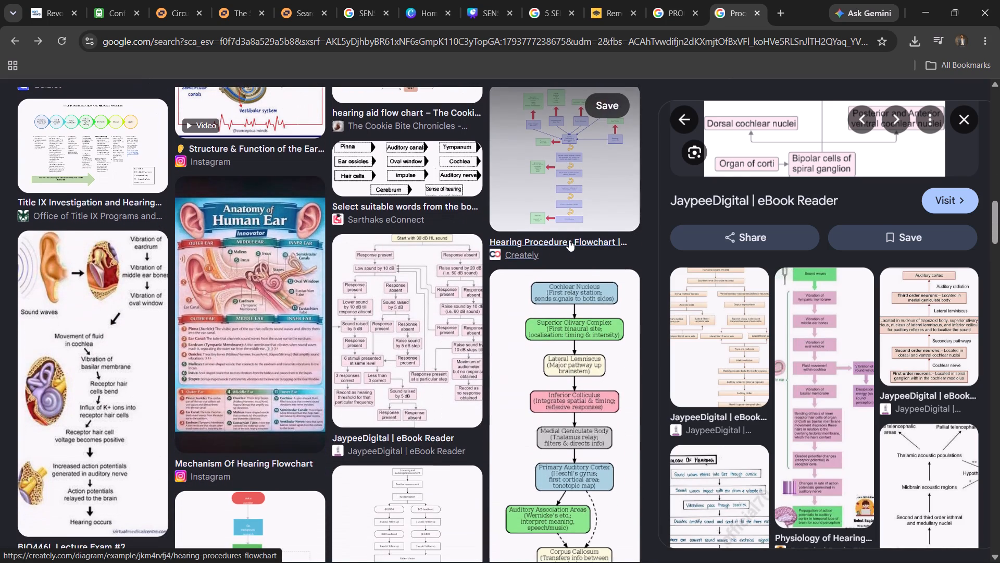
{"action": "scroll", "coordinate": [569, 240], "scroll_direction": "left", "scroll_amount": 1}
{"action": "left_click", "coordinate": [576, 266]}
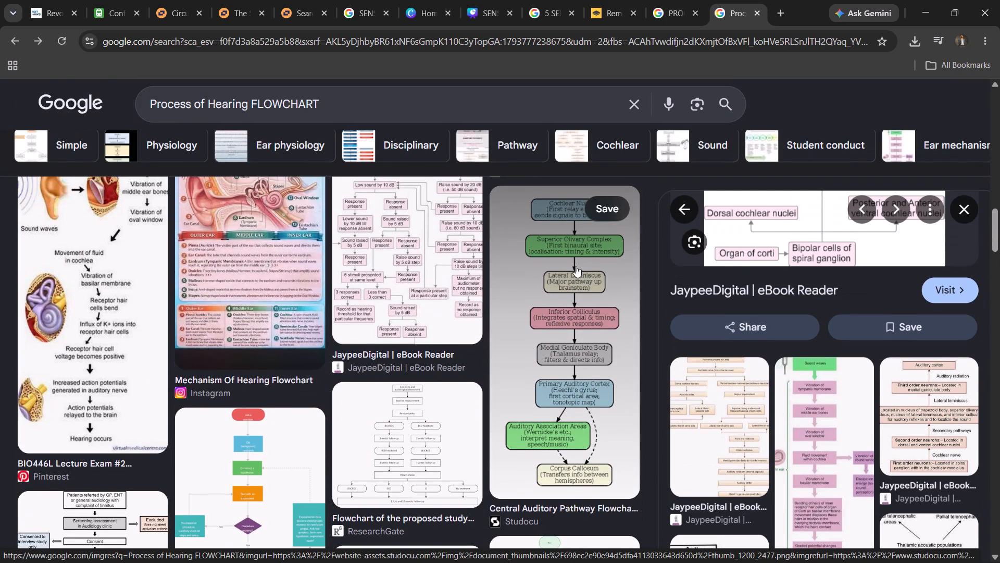
{"action": "scroll", "coordinate": [794, 270], "scroll_direction": "down", "scroll_amount": 2}
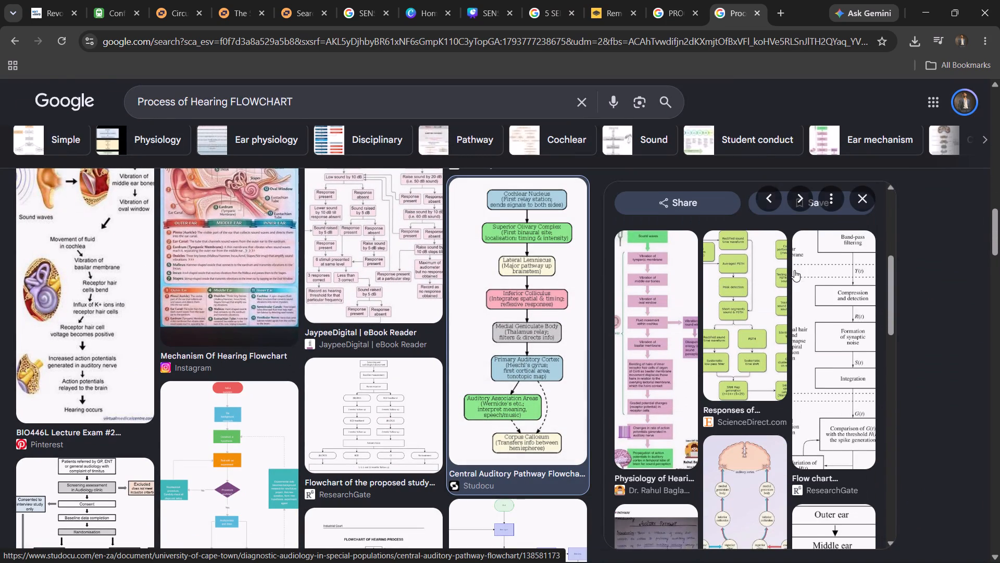
{"action": "scroll", "coordinate": [794, 270], "scroll_direction": "down", "scroll_amount": 1}
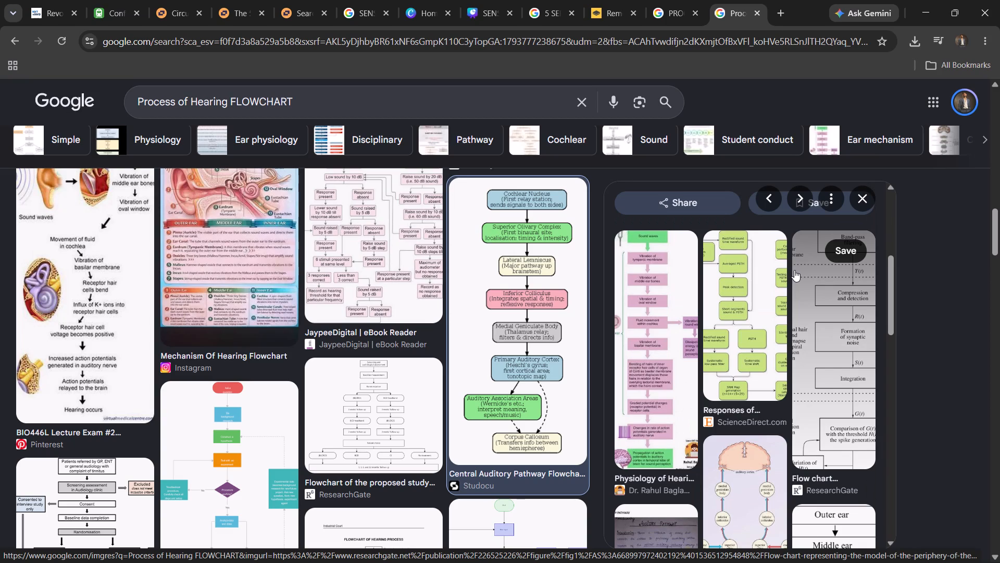
{"action": "scroll", "coordinate": [389, 430], "scroll_direction": "down", "scroll_amount": 3}
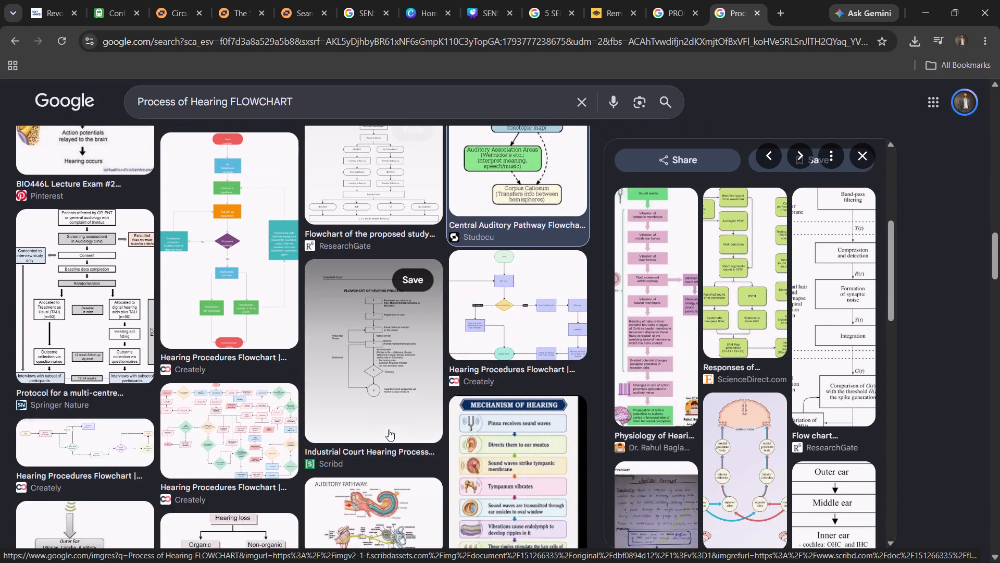
{"action": "scroll", "coordinate": [389, 430], "scroll_direction": "down", "scroll_amount": 4}
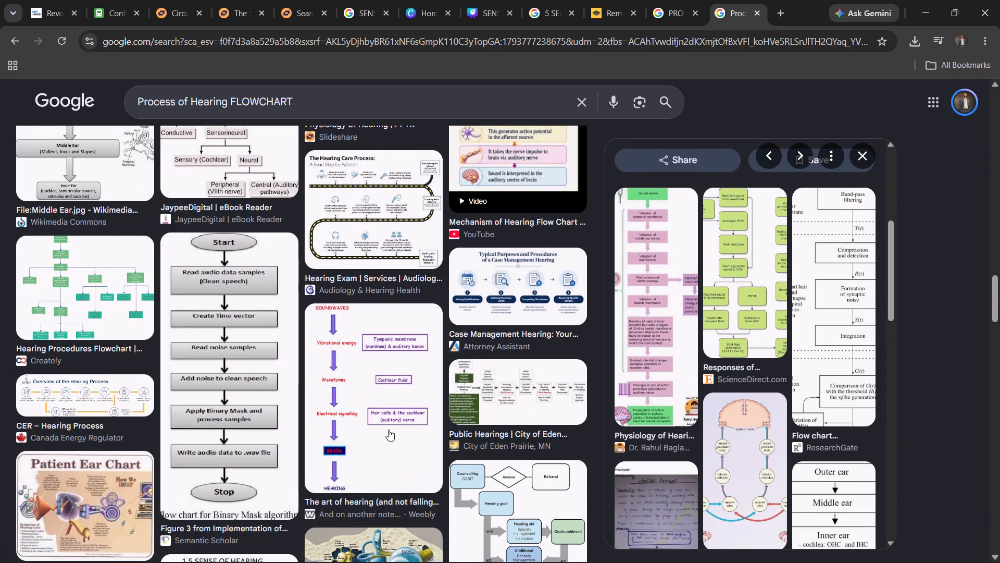
{"action": "scroll", "coordinate": [389, 430], "scroll_direction": "down", "scroll_amount": 1}
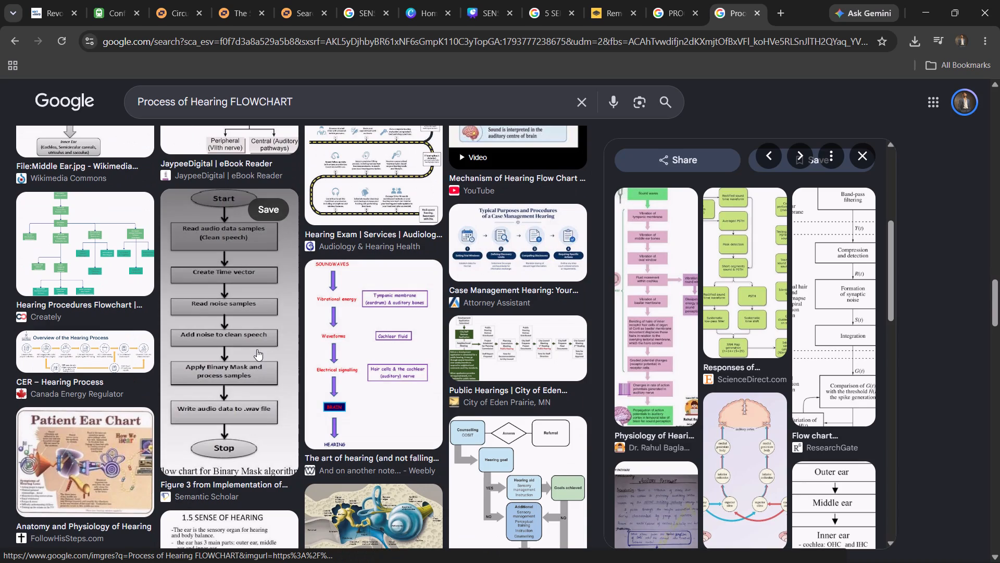
{"action": "scroll", "coordinate": [257, 349], "scroll_direction": "right", "scroll_amount": 11}
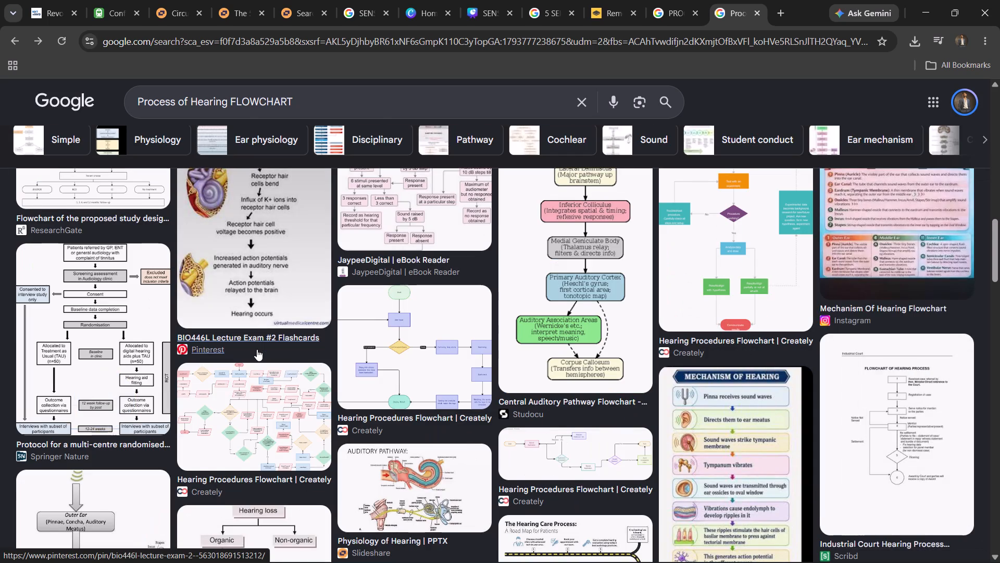
{"action": "scroll", "coordinate": [257, 349], "scroll_direction": "up", "scroll_amount": 12}
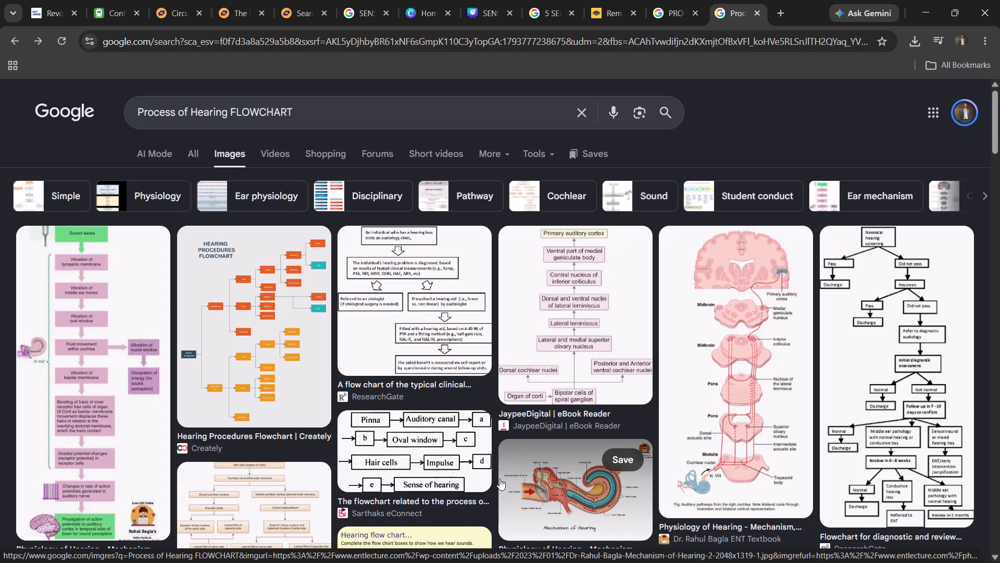
Reopen the image results and copy the JaypeeDigital flowchart image that leads from the organ of Corti to the primary auditory cortex.
{"action": "scroll", "coordinate": [499, 479], "scroll_direction": "right", "scroll_amount": 11}
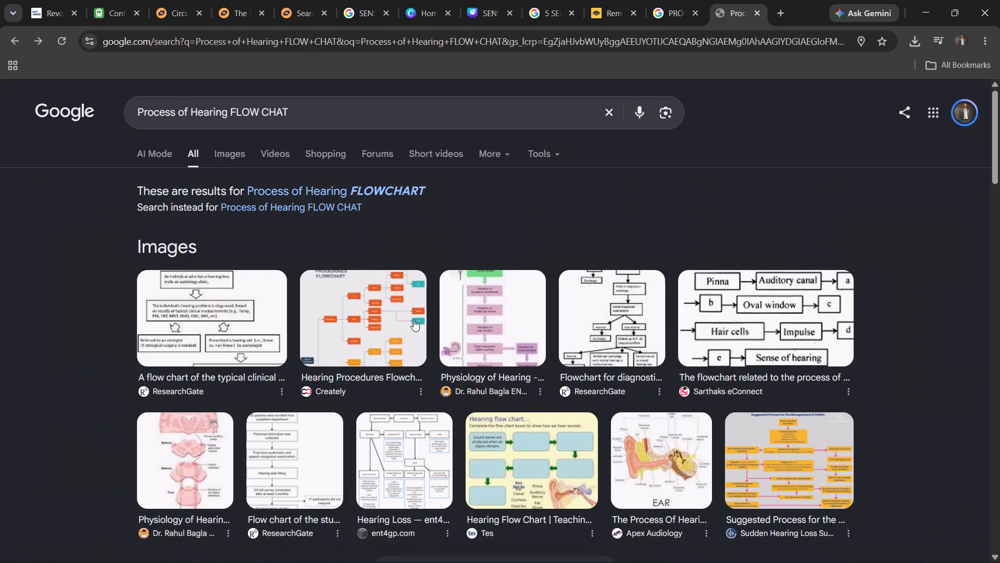
{"action": "left_click", "coordinate": [234, 151]}
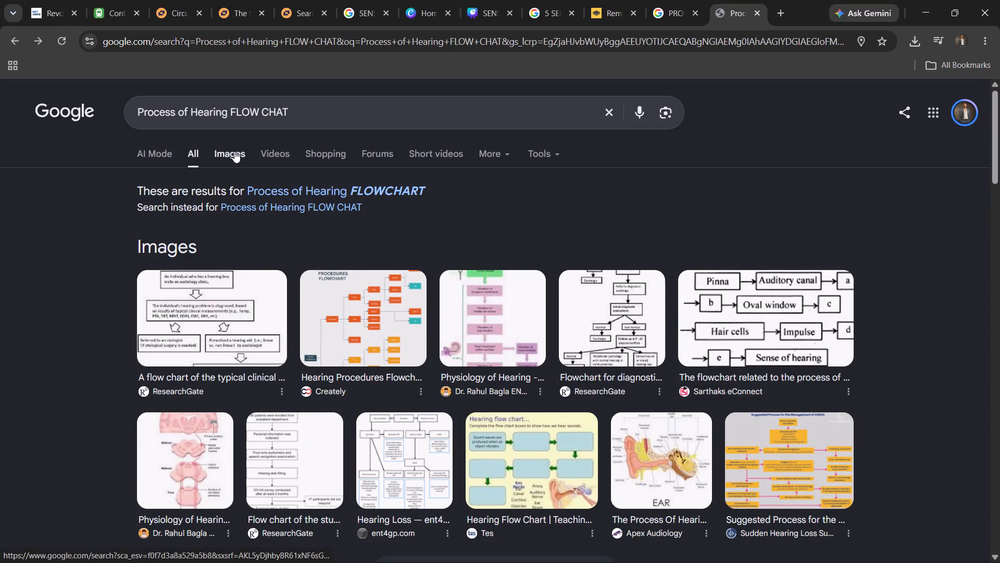
{"action": "scroll", "coordinate": [504, 445], "scroll_direction": "down", "scroll_amount": 2}
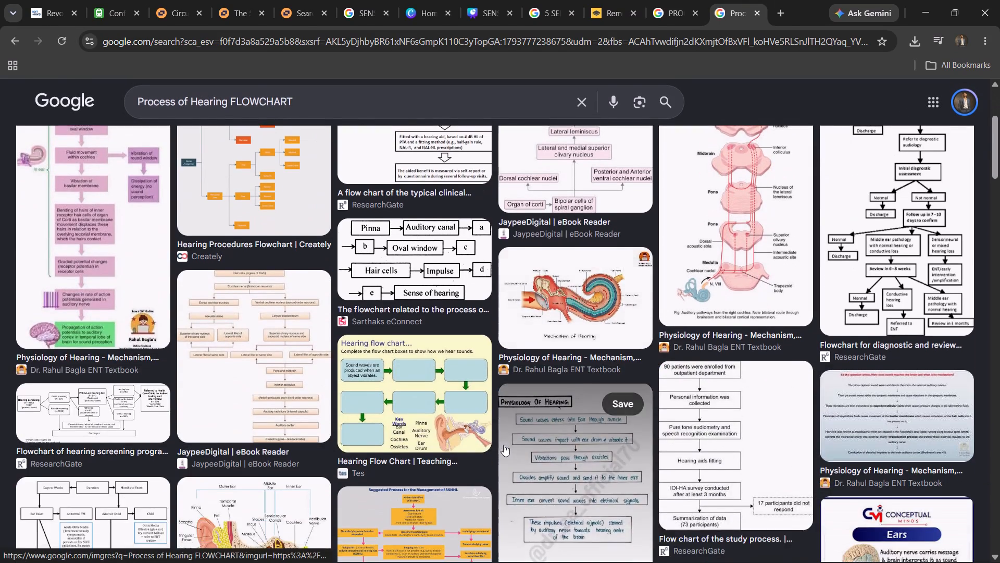
{"action": "scroll", "coordinate": [504, 445], "scroll_direction": "up", "scroll_amount": 2}
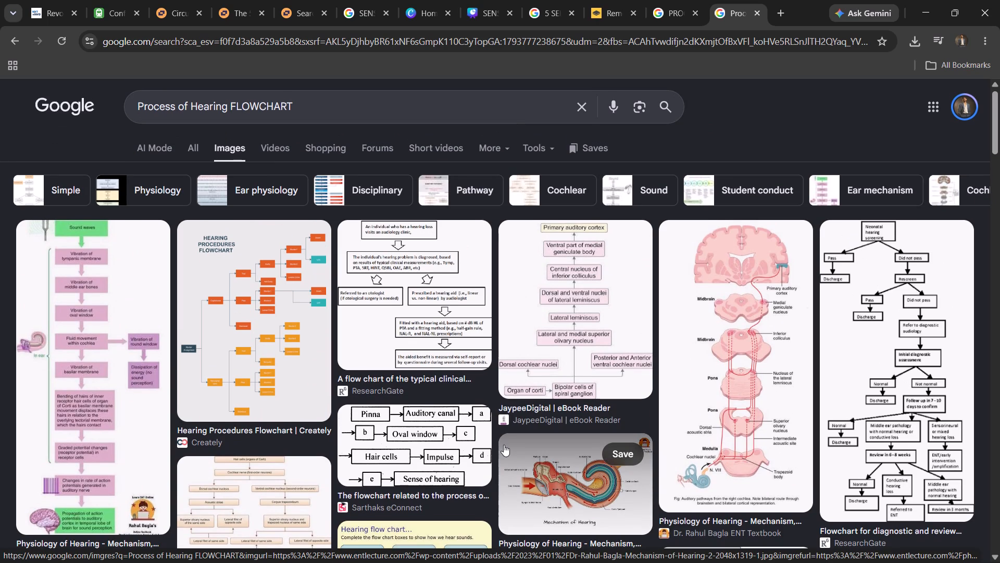
{"action": "left_click", "coordinate": [571, 329]}
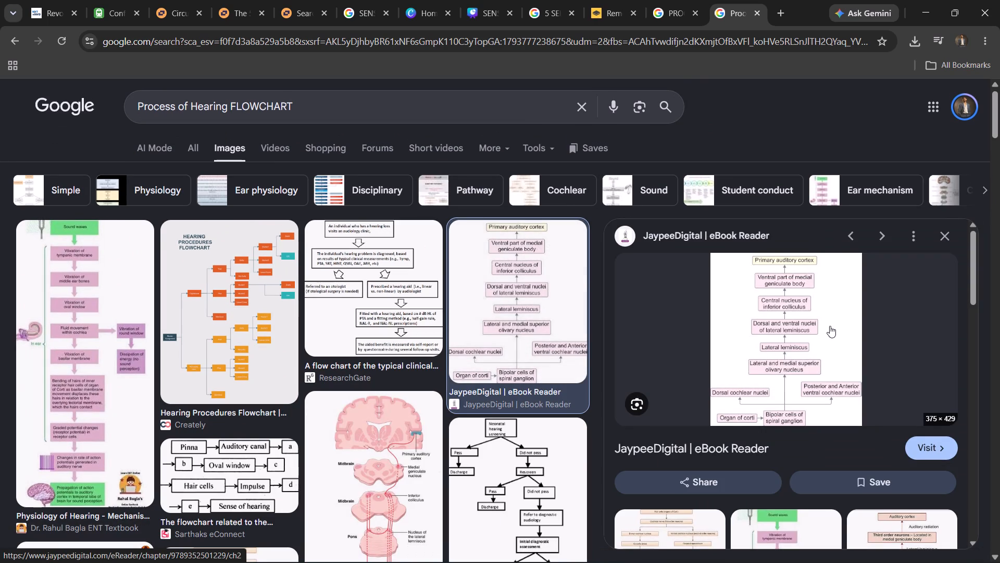
{"action": "right_click", "coordinate": [835, 331]}
{"action": "left_click", "coordinate": [706, 246]}
Paste the copied flowchart onto page 14 of the SENSE ORGANS presentation, enlarge it and place it on the slide's right side.
{"action": "left_click", "coordinate": [484, 0]}
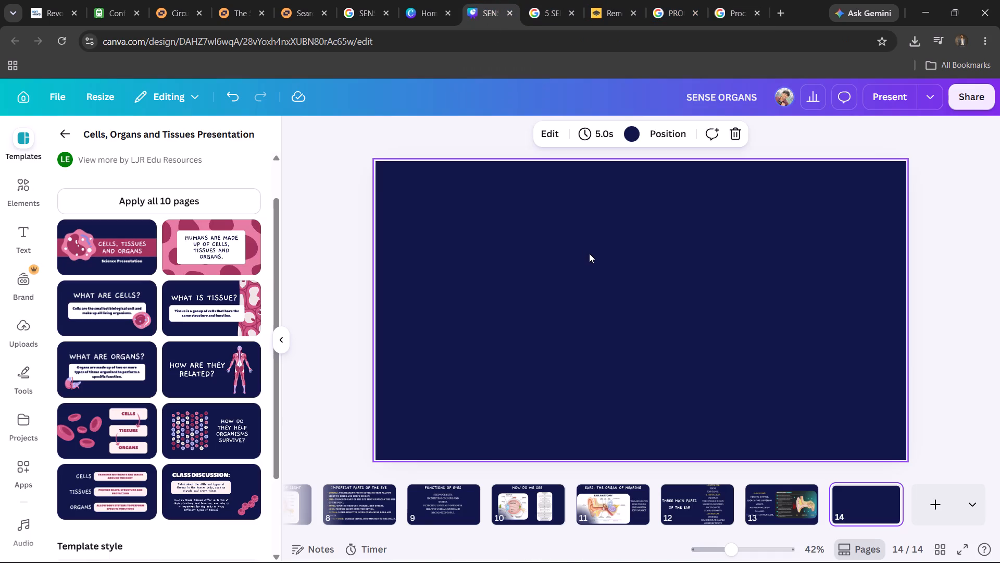
{"action": "left_click", "coordinate": [589, 253]}
{"action": "key", "text": "ctrl+v"}
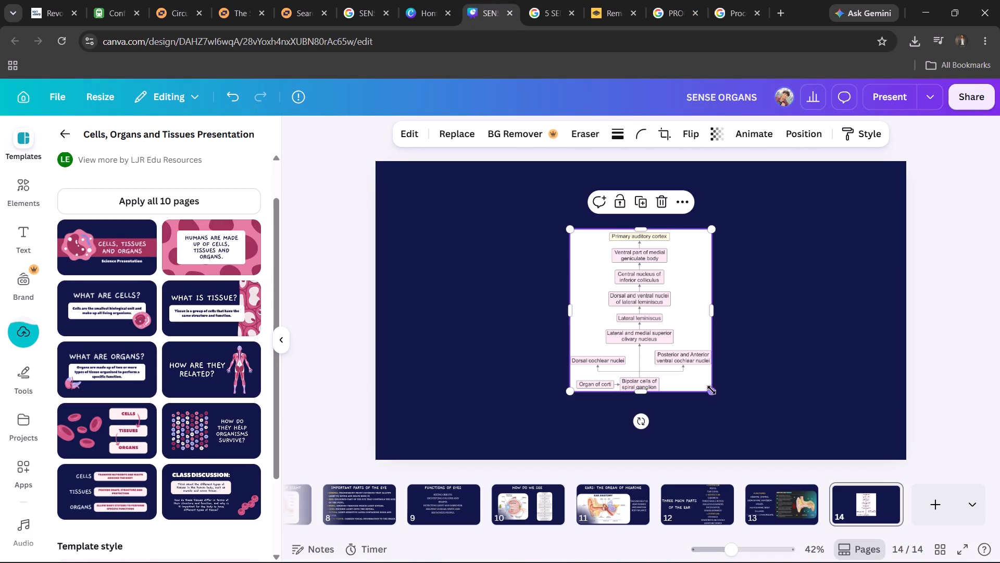
{"action": "left_click_drag", "start_coordinate": [709, 388], "coordinate": [775, 447]}
{"action": "left_click_drag", "start_coordinate": [723, 332], "coordinate": [809, 309]}
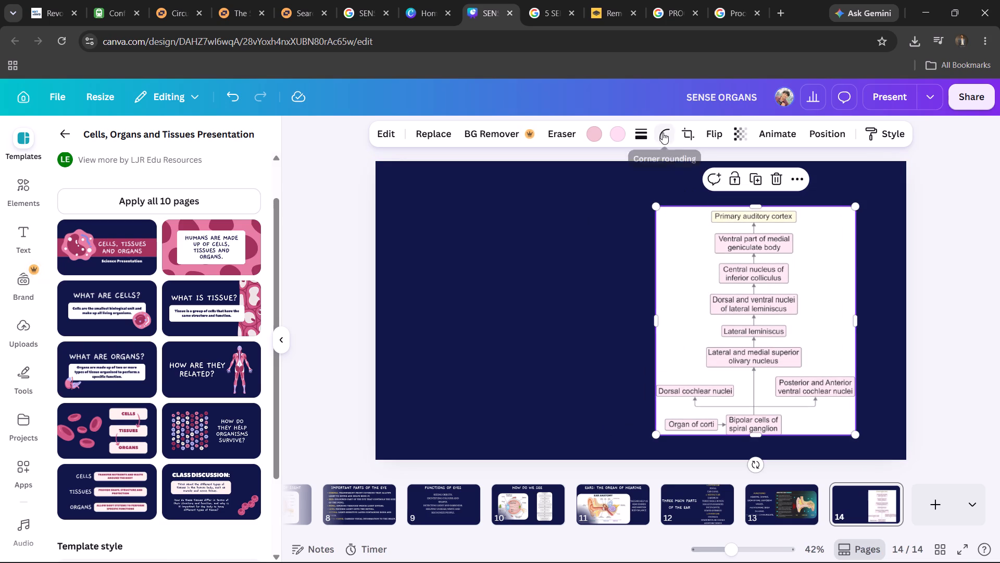
{"action": "left_click", "coordinate": [662, 132]}
{"action": "left_click_drag", "start_coordinate": [662, 189], "coordinate": [714, 201]}
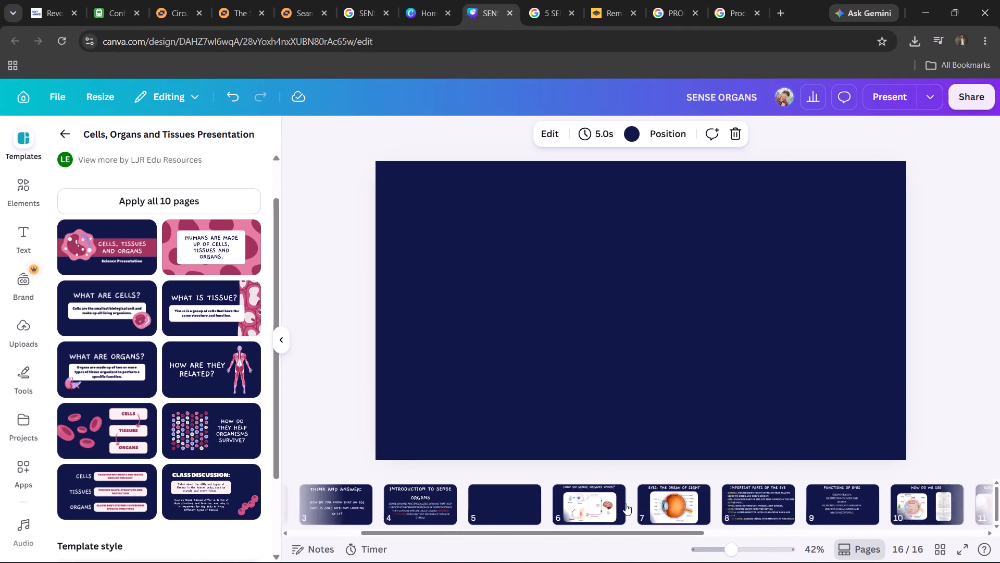
{"action": "scroll", "coordinate": [626, 504], "scroll_direction": "right", "scroll_amount": 5}
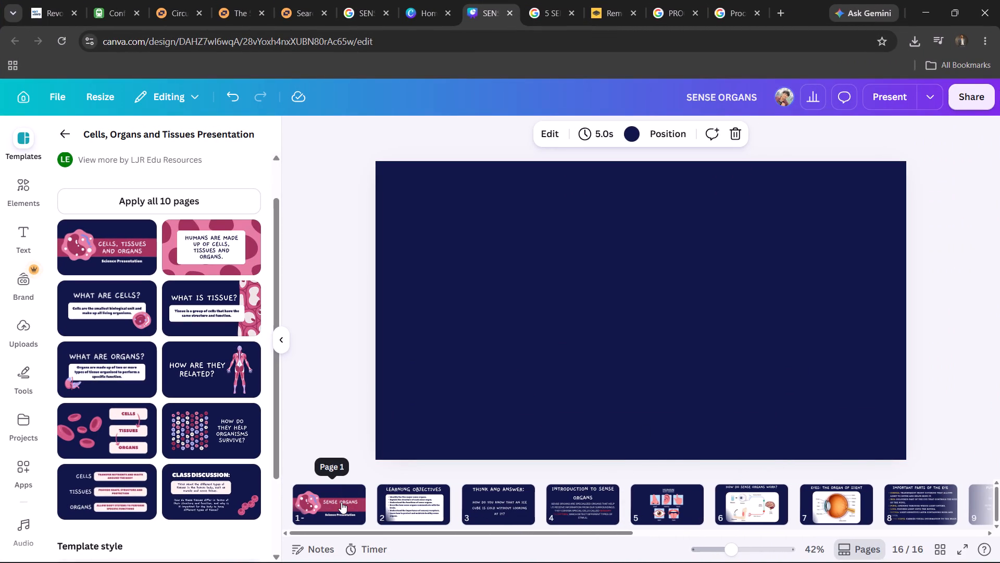
{"action": "left_click", "coordinate": [402, 494]}
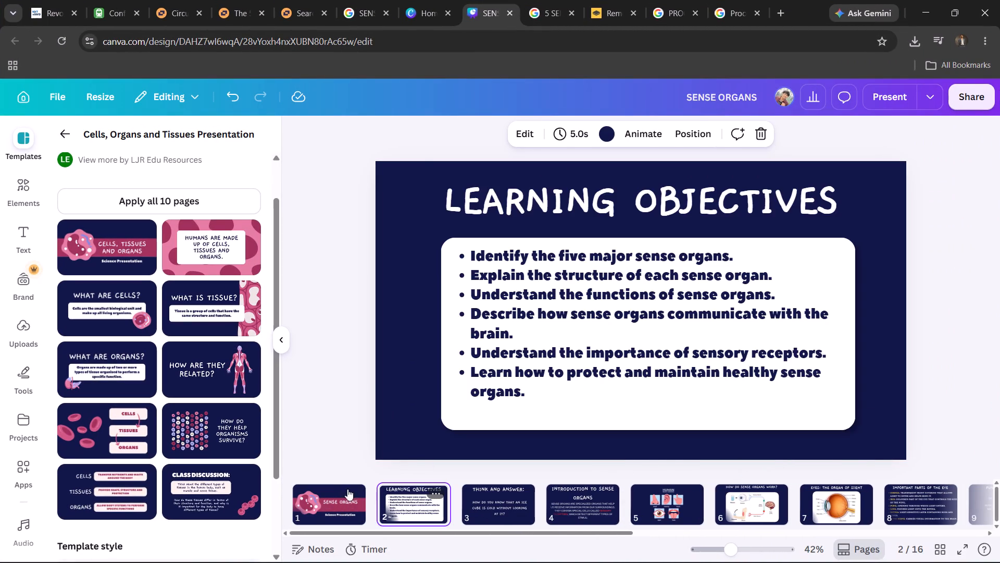
{"action": "left_click", "coordinate": [331, 486]}
{"action": "left_click", "coordinate": [505, 515]}
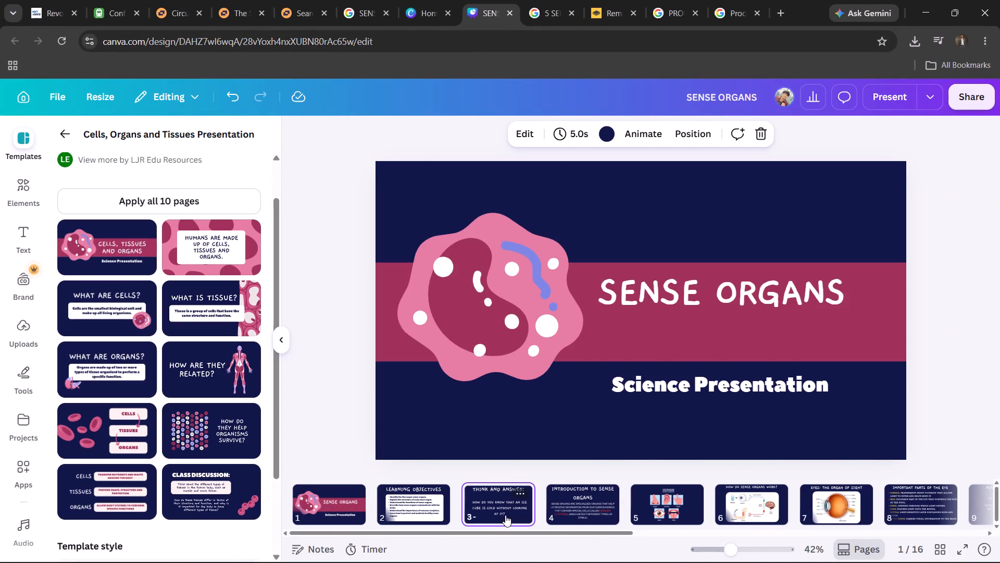
{"action": "left_click", "coordinate": [575, 513]}
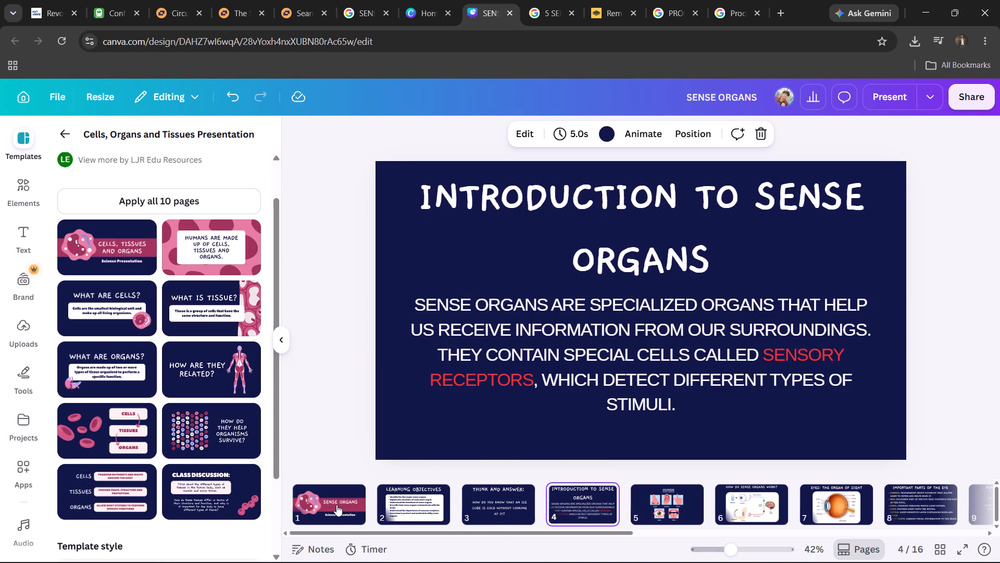
{"action": "left_click", "coordinate": [336, 505]}
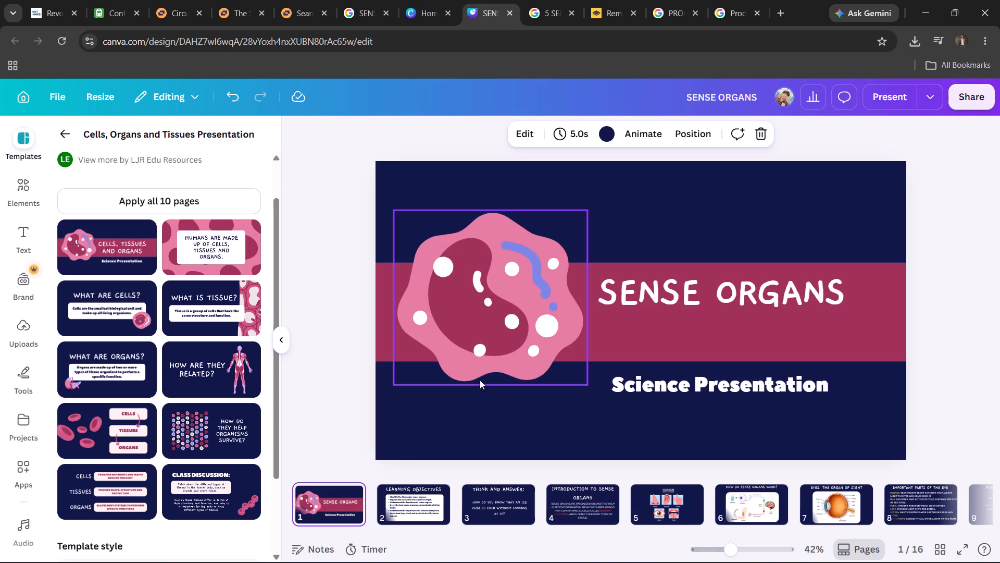
Search Google Images in a new browser tab for "SENSE ORGANS BG REMOVED IMAGE".
{"action": "left_click", "coordinate": [781, 8]}
{"action": "key", "text": "a"}
{"action": "key", "text": "BackSpace"}
{"action": "key", "text": "s"}
{"action": "key", "text": "BackSpace"}
{"action": "key", "text": "BackSpace"}
{"action": "key", "text": "BackSpace"}
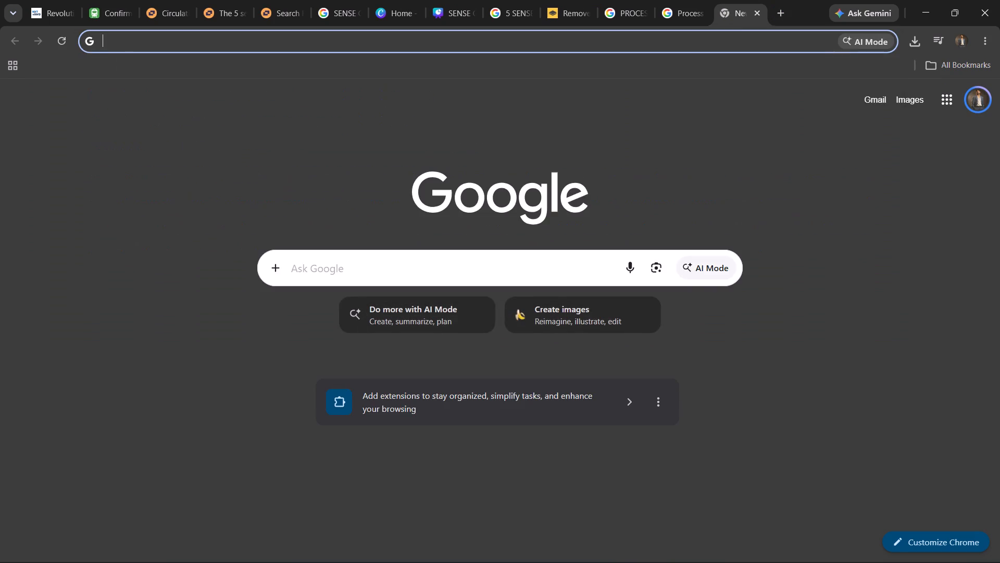
{"action": "type", "text": "SENSE ORGANS"}
{"action": "key", "text": "space"}
{"action": "type", "text": "BG REMOVED IMAGE"}
{"action": "key", "text": "space"}
{"action": "key", "text": "Return"}
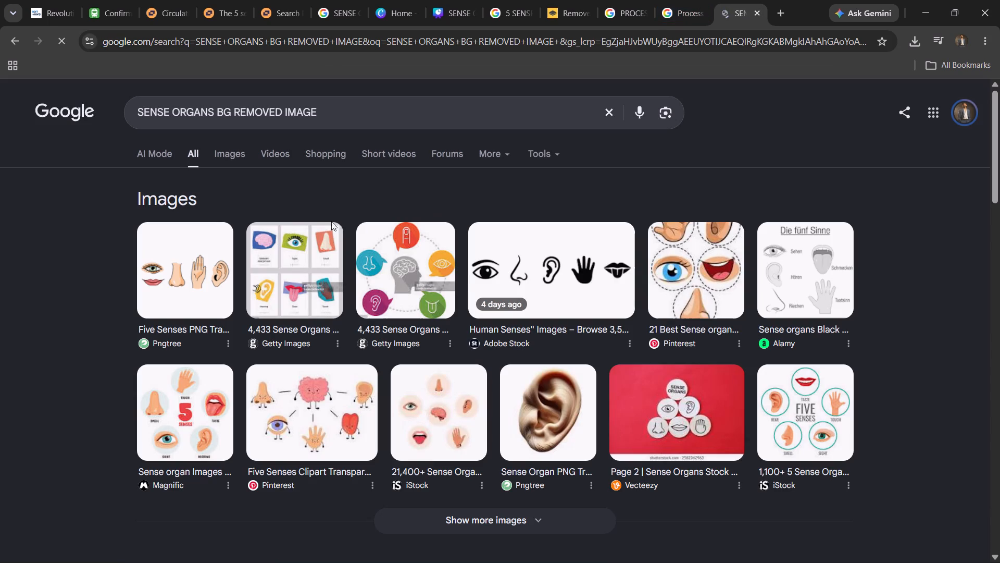
{"action": "left_click", "coordinate": [230, 151]}
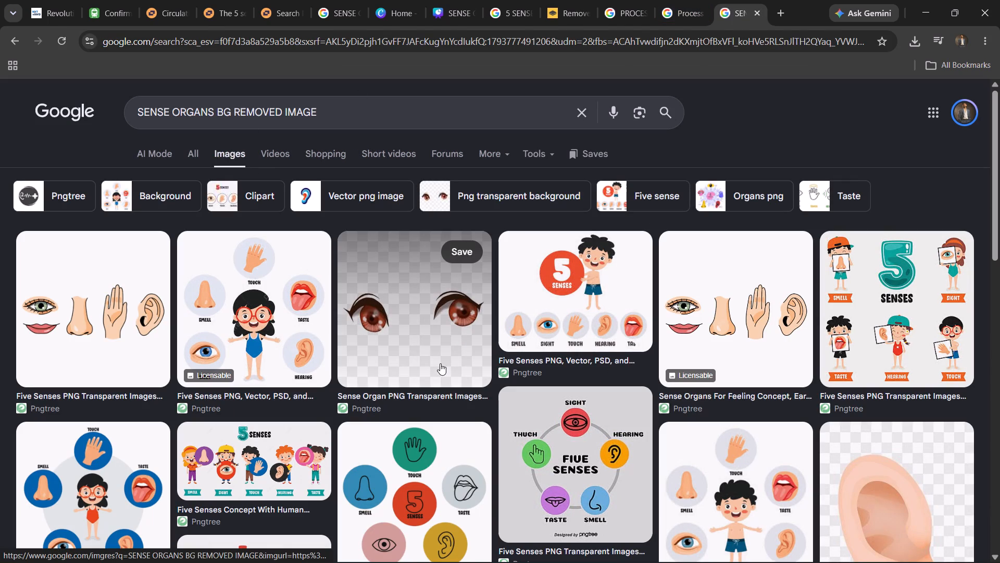
Copy the Pngtree five senses image of the boy surrounded by the hand, nose, mouth, eye and ear.
{"action": "scroll", "coordinate": [806, 413], "scroll_direction": "down", "scroll_amount": 2}
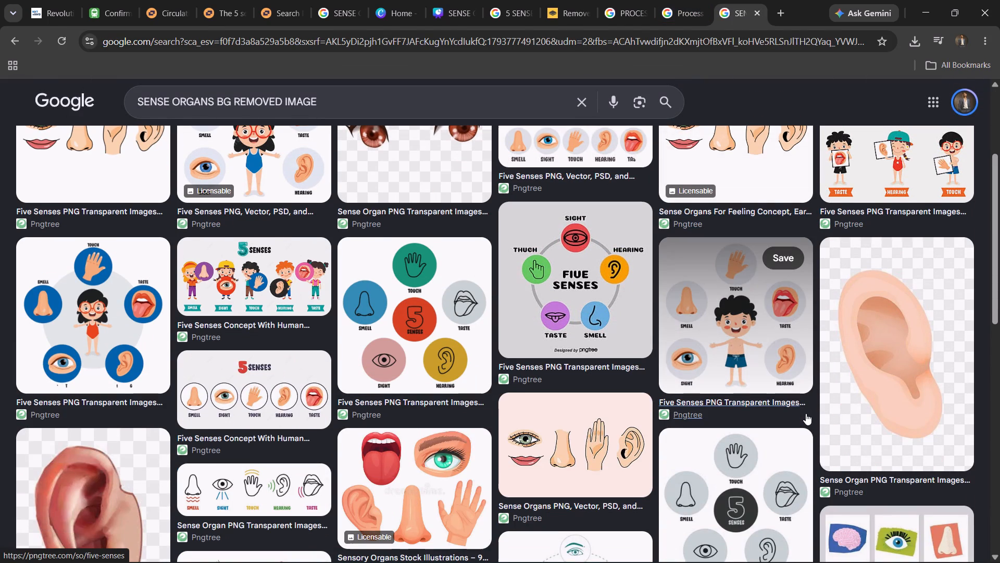
{"action": "left_click", "coordinate": [763, 353]}
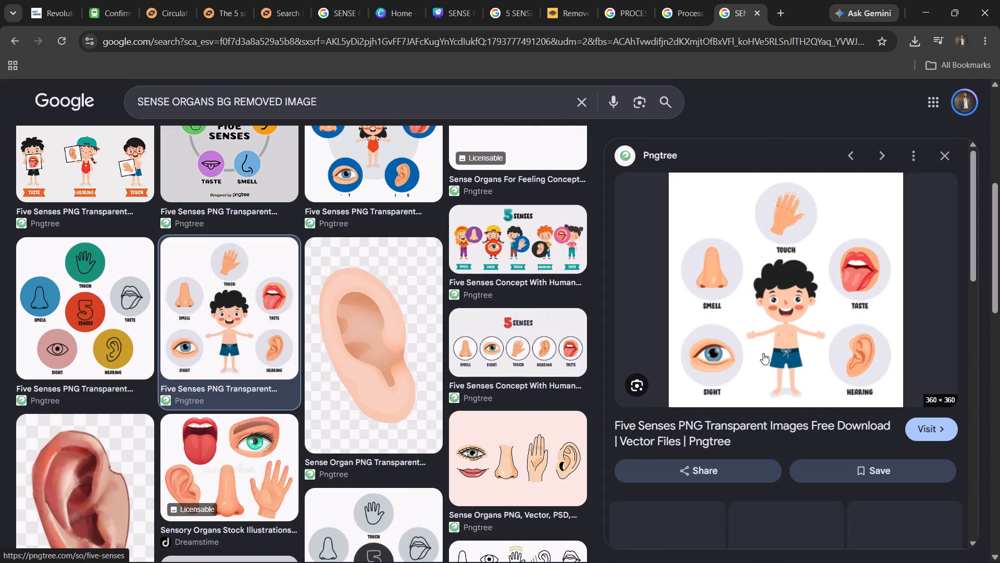
{"action": "right_click", "coordinate": [775, 286]}
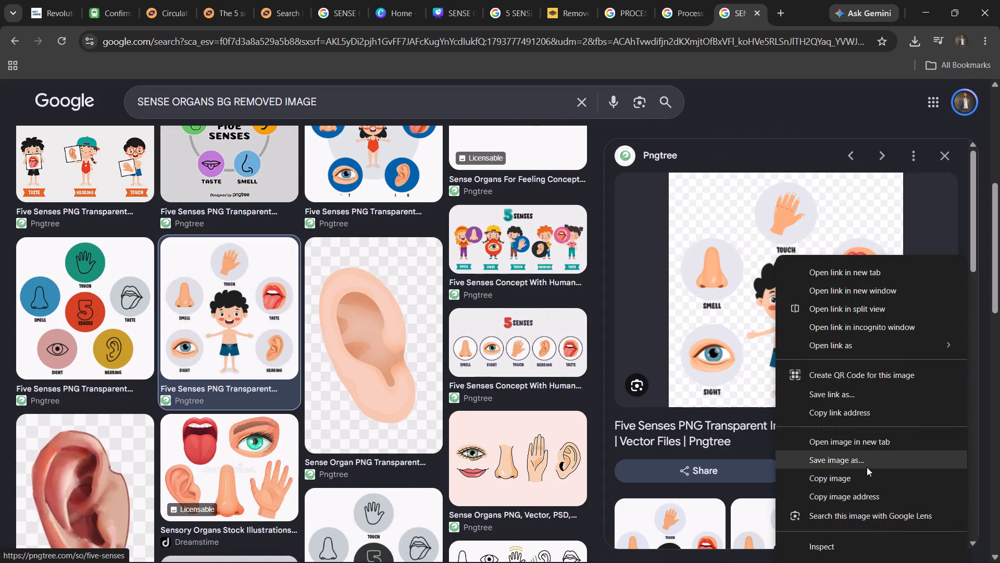
{"action": "left_click", "coordinate": [865, 478]}
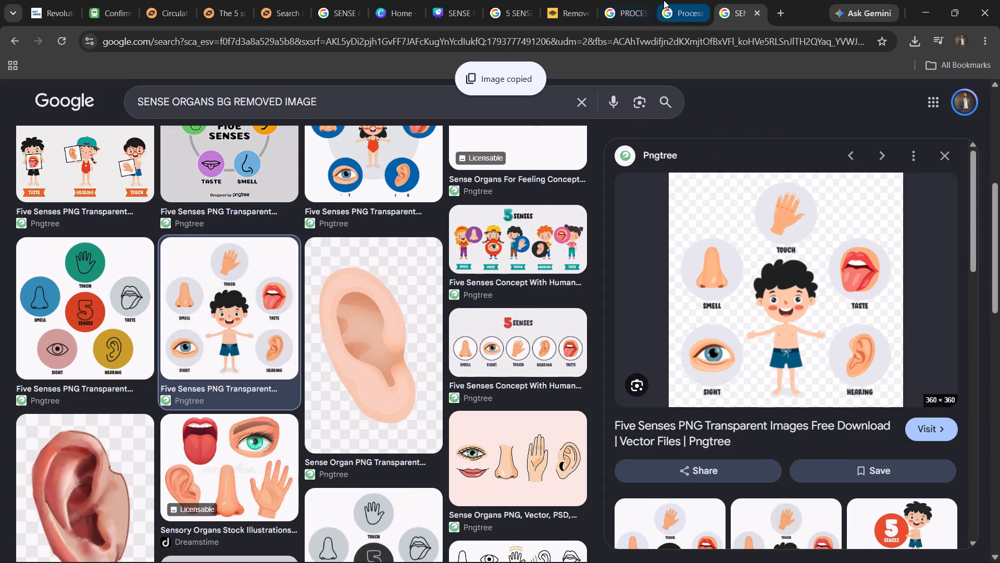
Delete the pink cell illustration on the SENSE ORGANS title page and paste the copied five senses image in its place.
{"action": "left_click", "coordinate": [444, 0]}
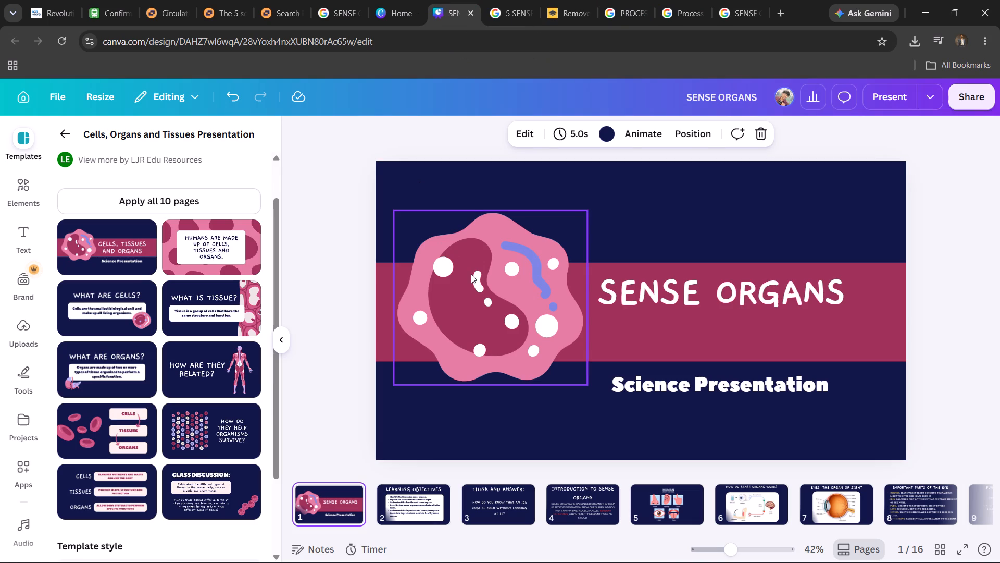
{"action": "left_click", "coordinate": [471, 274]}
{"action": "key", "text": "BackSpace"}
{"action": "key", "text": "ctrl+v"}
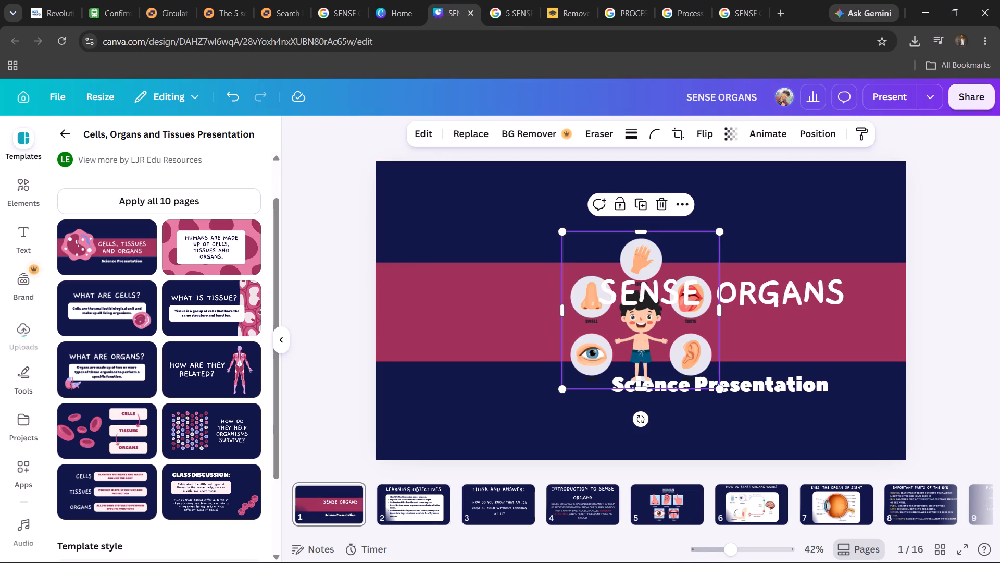
Move the five senses image to the left of the SENSE ORGANS title and enlarge it to fill the space beside the text.
{"action": "left_click_drag", "start_coordinate": [662, 348], "coordinate": [496, 345]}
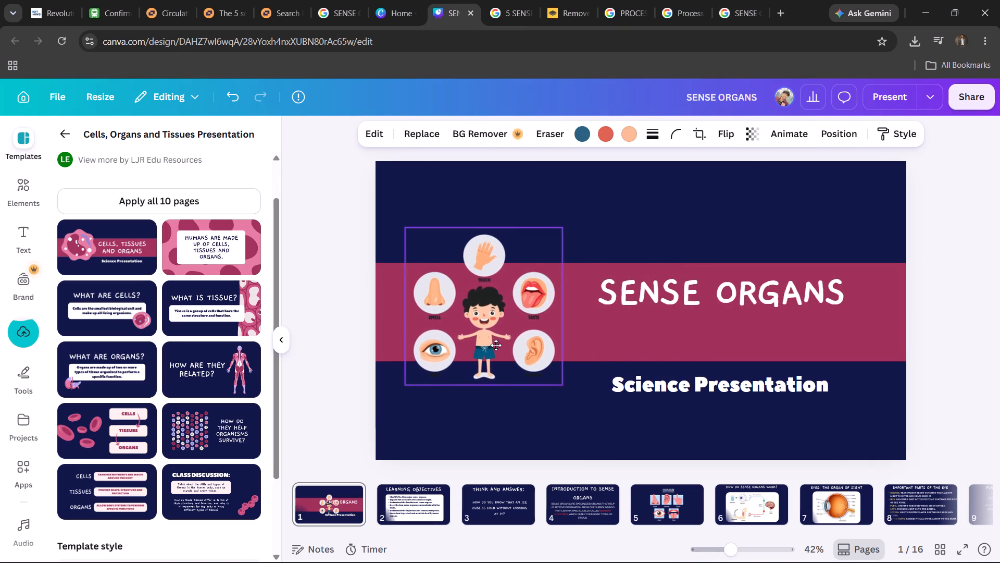
{"action": "left_click_drag", "start_coordinate": [496, 345], "coordinate": [494, 345]}
{"action": "left_click_drag", "start_coordinate": [549, 383], "coordinate": [618, 472]}
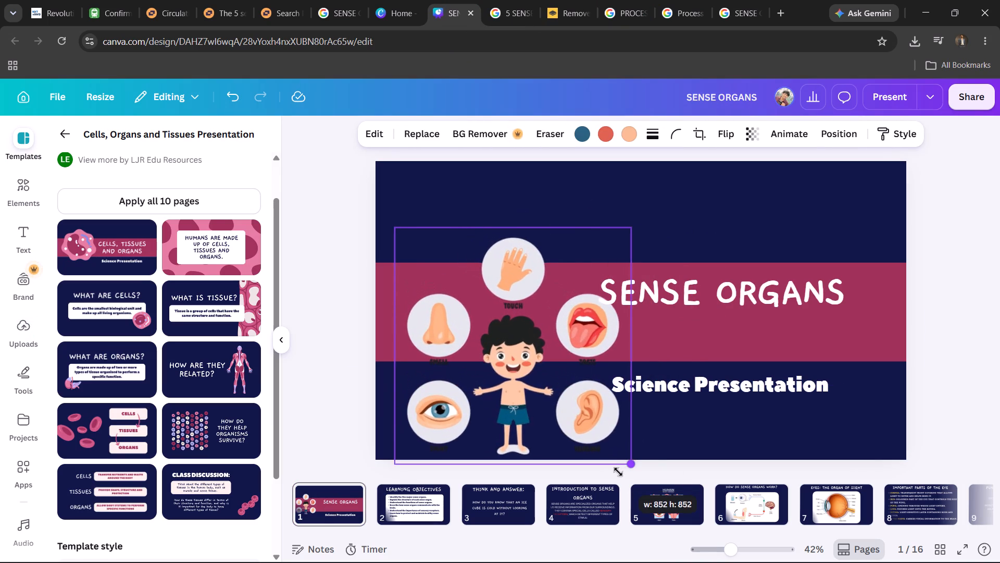
{"action": "left_click_drag", "start_coordinate": [618, 472], "coordinate": [585, 429]}
{"action": "left_click_drag", "start_coordinate": [525, 370], "coordinate": [518, 354]}
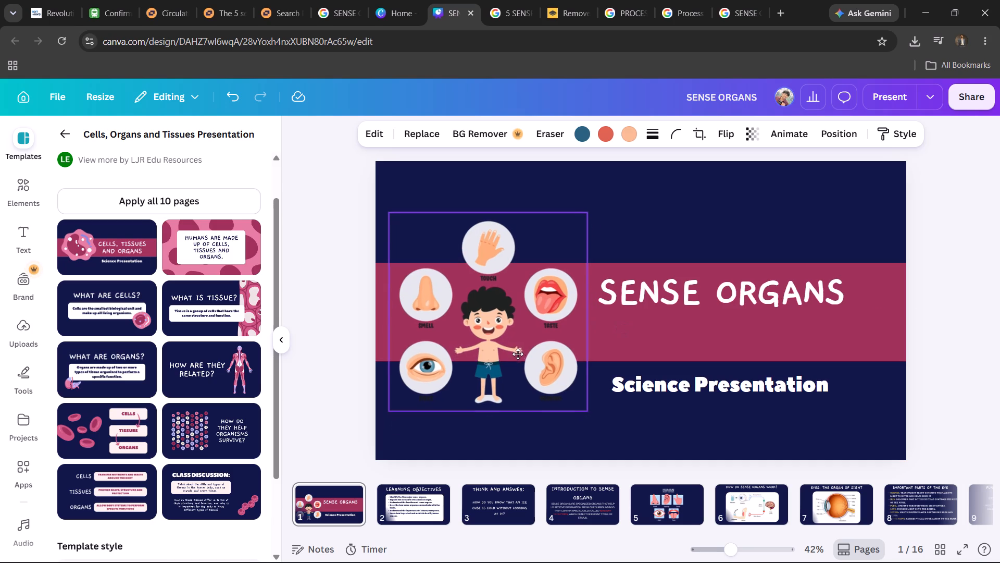
{"action": "left_click_drag", "start_coordinate": [518, 354], "coordinate": [516, 356]}
{"action": "left_click", "coordinate": [942, 319]}
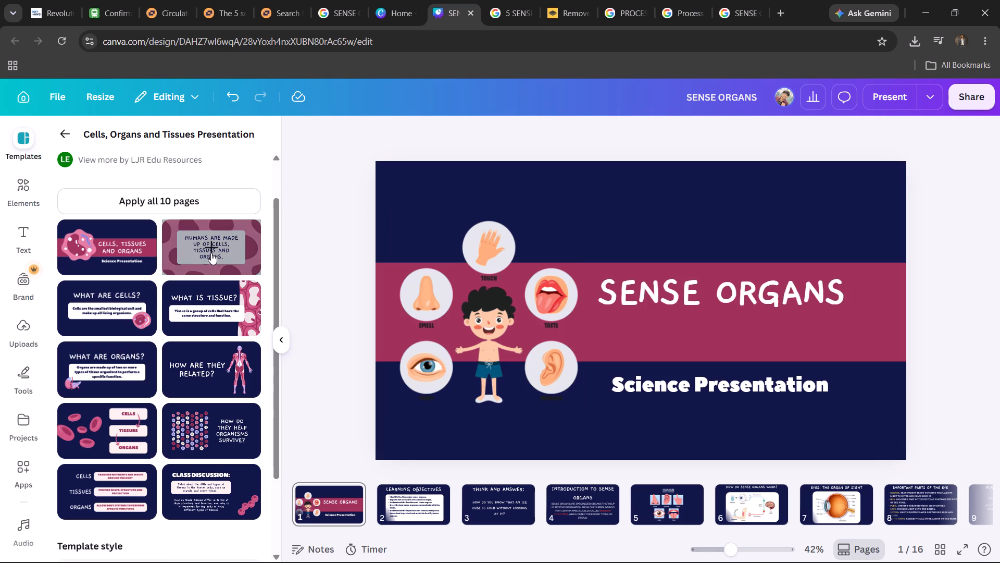
Download all pages of the presentation as a PDF with the Digital preset.
{"action": "left_click", "coordinate": [995, 87]}
{"action": "left_click", "coordinate": [983, 94]}
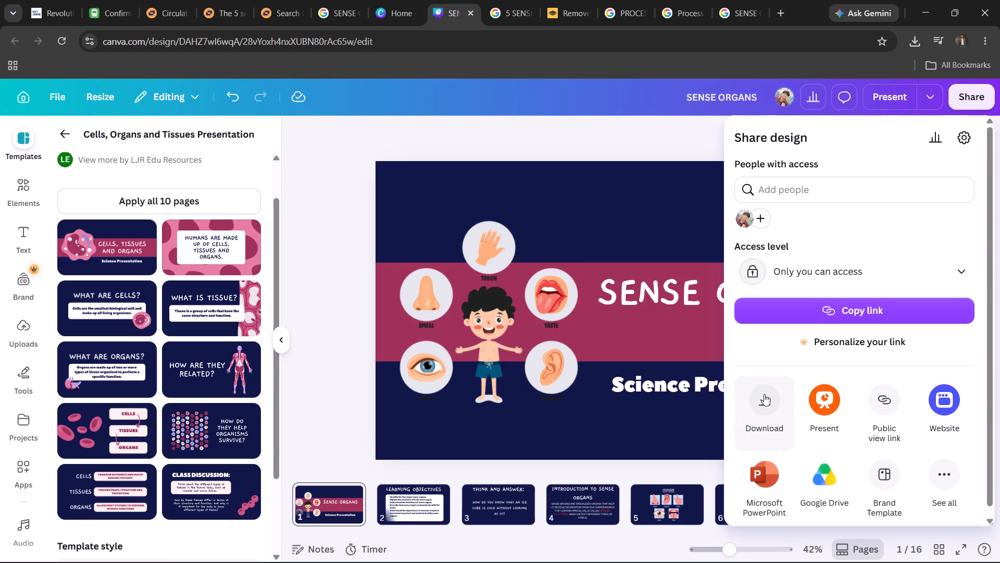
{"action": "left_click", "coordinate": [754, 407]}
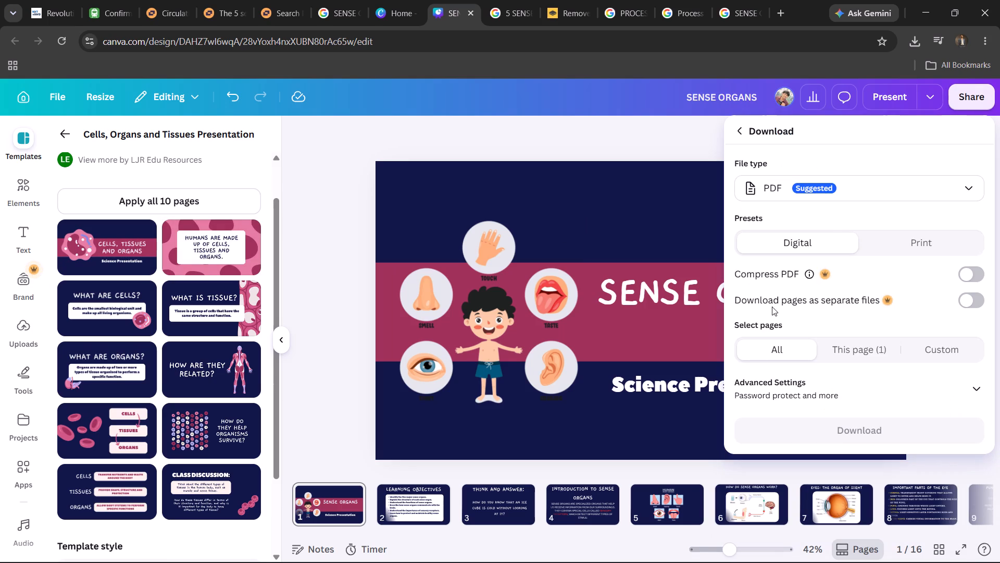
{"action": "scroll", "coordinate": [849, 395], "scroll_direction": "down", "scroll_amount": 1}
{"action": "left_click", "coordinate": [862, 432]}
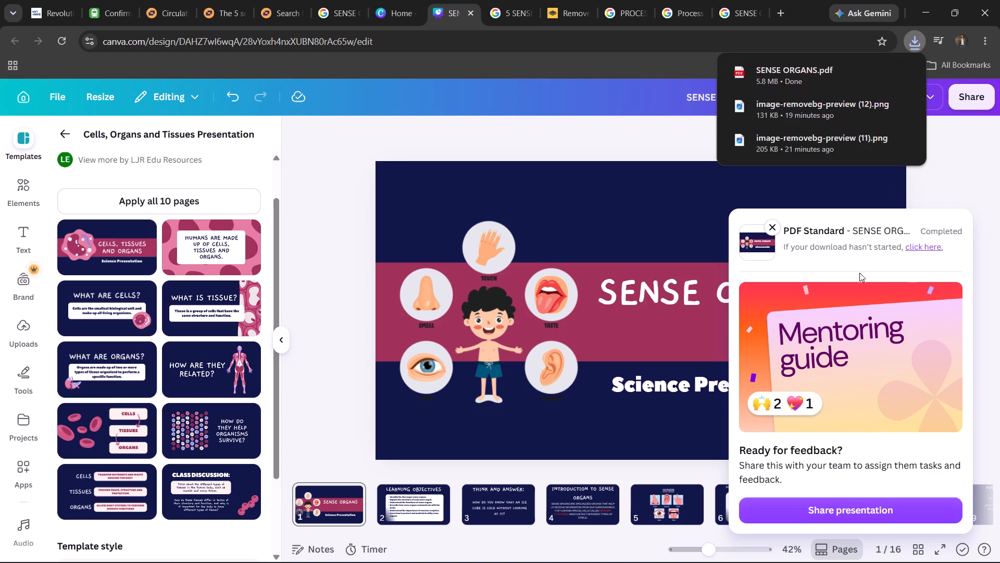
Open the downloaded SENSE ORGANS.pdf to check it, and close the viewer.
{"action": "left_click", "coordinate": [877, 74]}
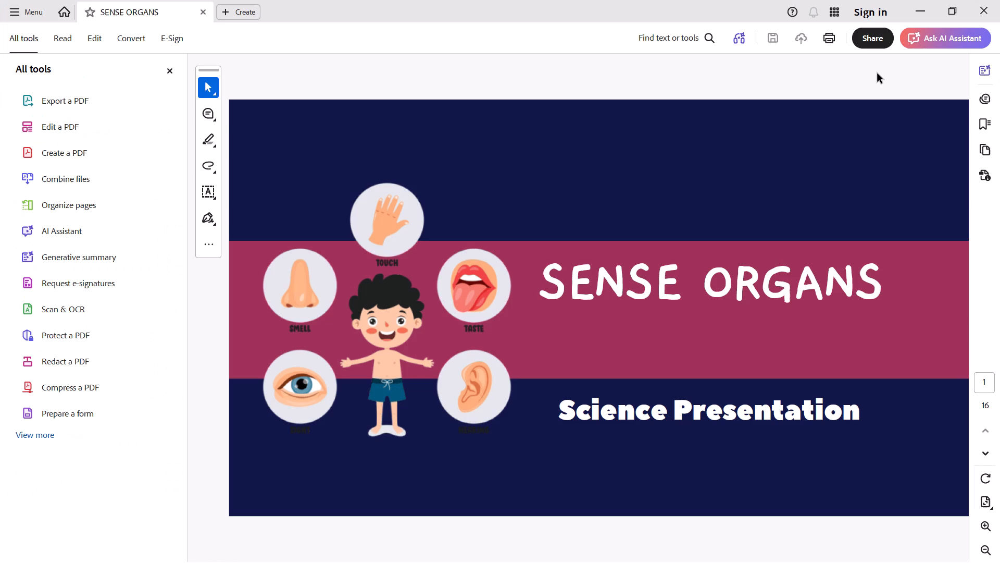
{"action": "left_click", "coordinate": [999, 0]}
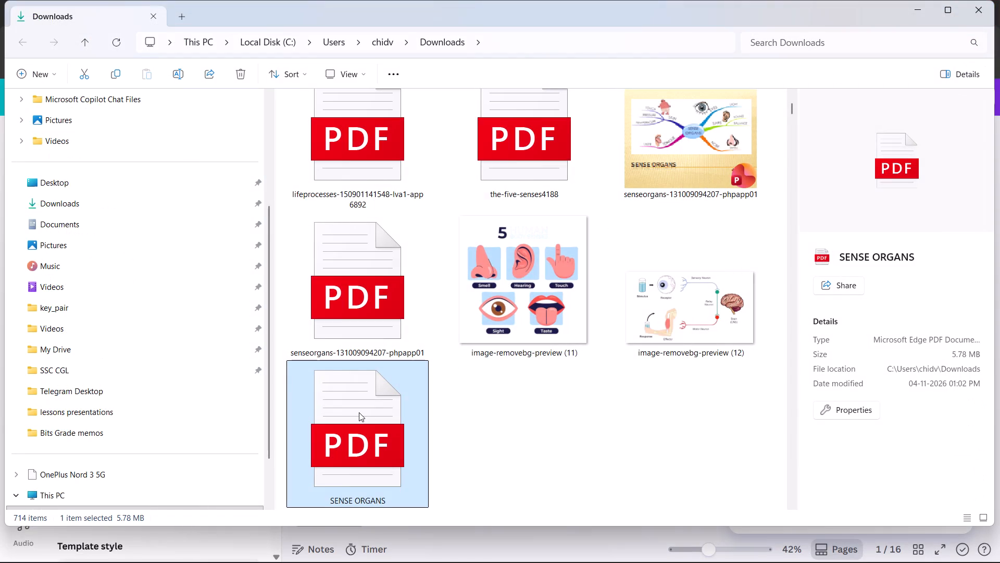
Copy the SENSE ORGANS PDF file from the Downloads folder and return to the presentation with the download notice dismissed.
{"action": "key", "text": "ctrl+c"}
{"action": "key", "text": "ctrl+c"}
{"action": "key", "text": "ctrl+c"}
{"action": "left_click", "coordinate": [976, 5]}
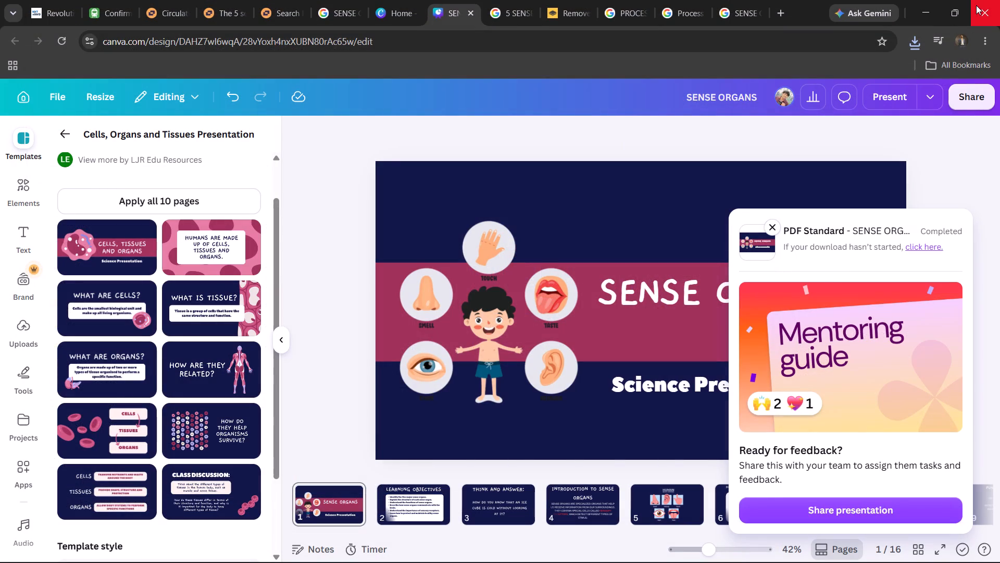
{"action": "left_click", "coordinate": [932, 189]}
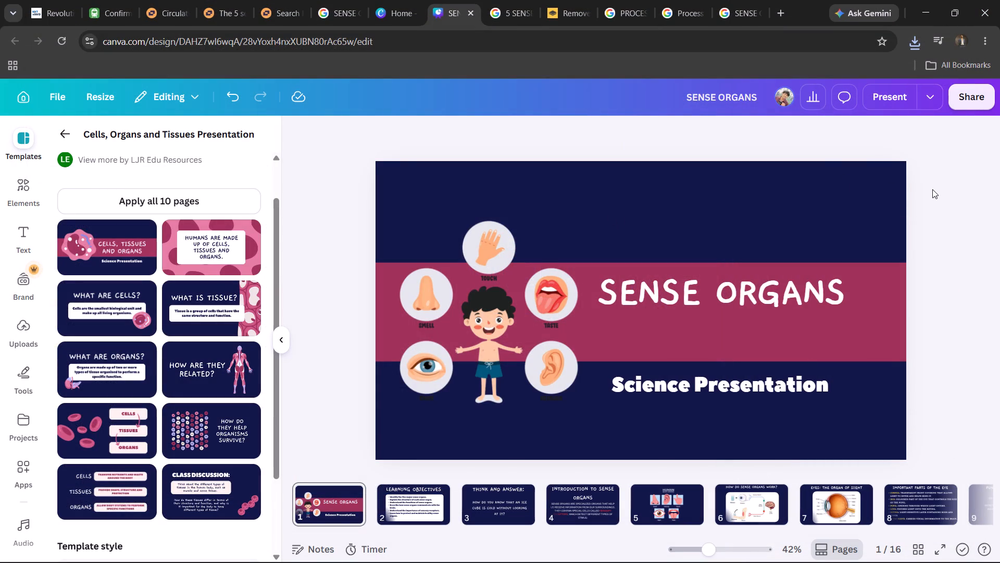
Review the SENSE ORGANS presentation in full screen from the title slide through the last slide, and exit to the editor.
{"action": "key", "text": "f"}
{"action": "left_click", "coordinate": [944, 545]}
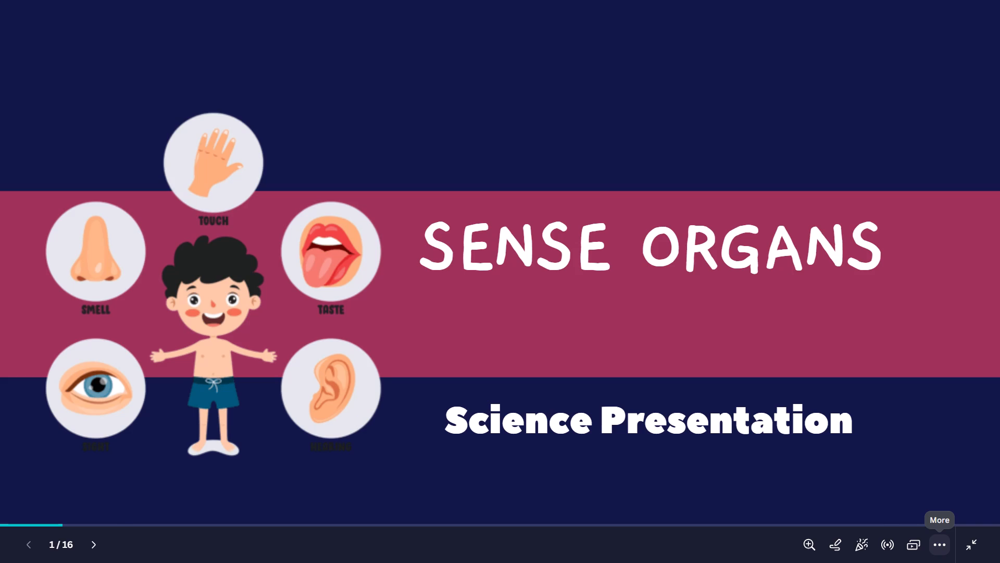
{"action": "key", "text": "Right"}
{"action": "key", "text": "Left"}
{"action": "key", "text": "Right"}
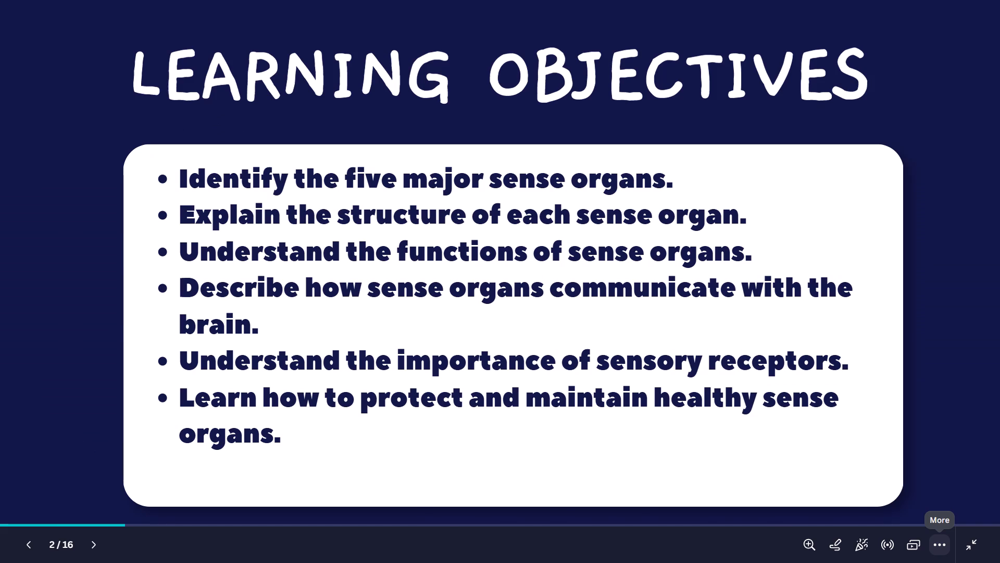
{"action": "key", "text": "Right"}
{"action": "key", "text": "Right"}
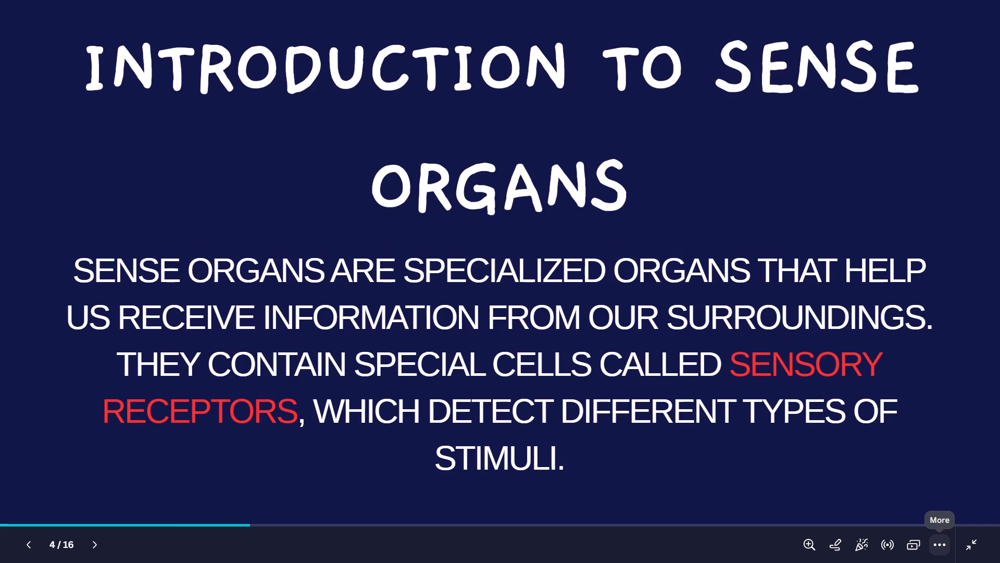
{"action": "key", "text": "Right"}
{"action": "key", "text": "Right"}
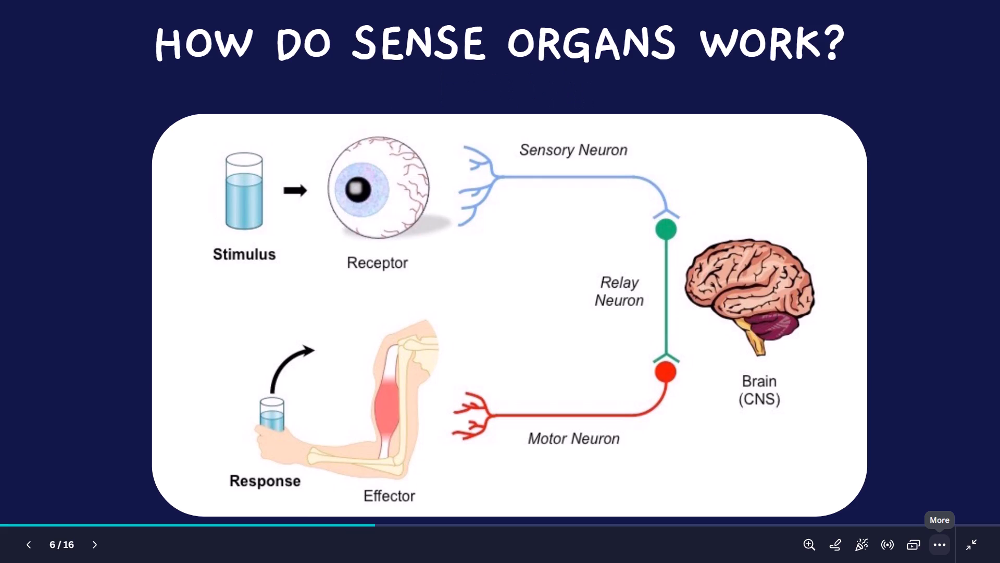
{"action": "key", "text": "Right"}
{"action": "key", "text": "Right"}
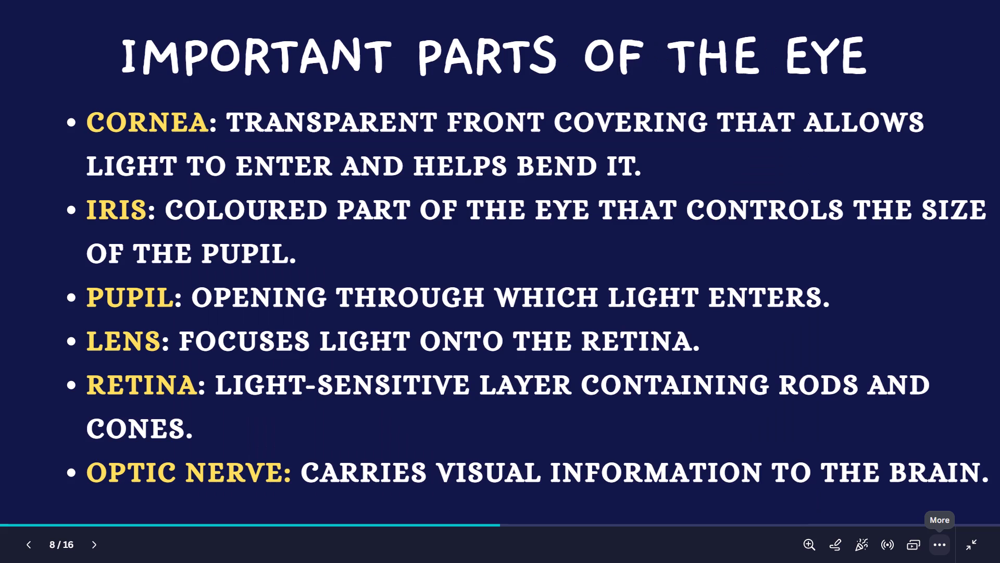
{"action": "key", "text": "Right"}
{"action": "key", "text": "Right"}
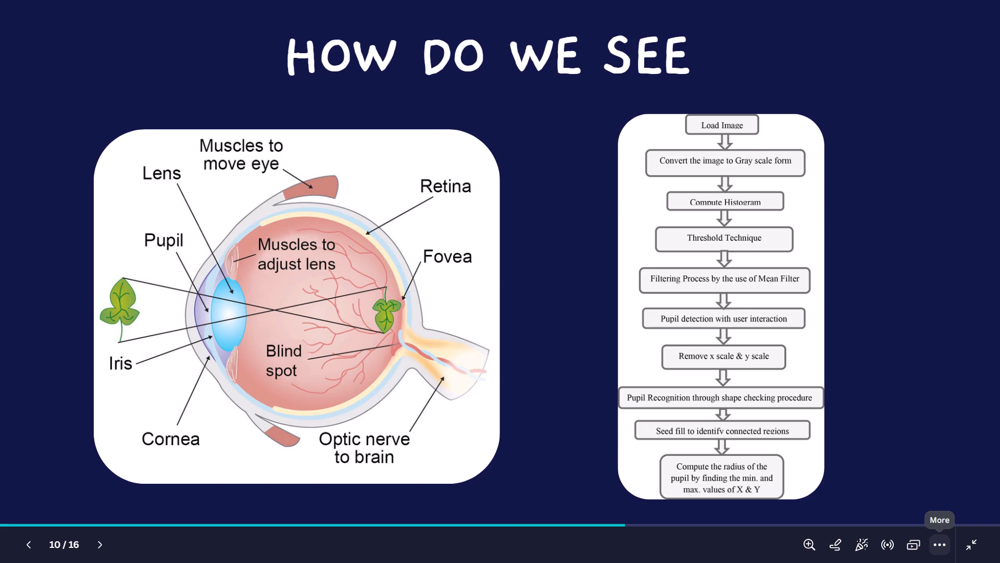
{"action": "key", "text": "Right"}
{"action": "key", "text": "Right"}
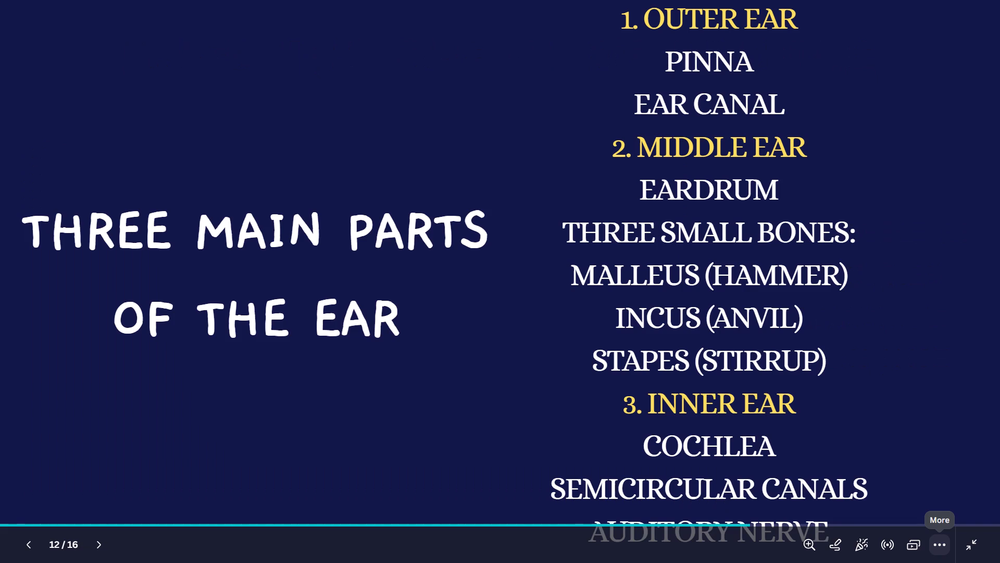
{"action": "key", "text": "Right"}
{"action": "key", "text": "Right"}
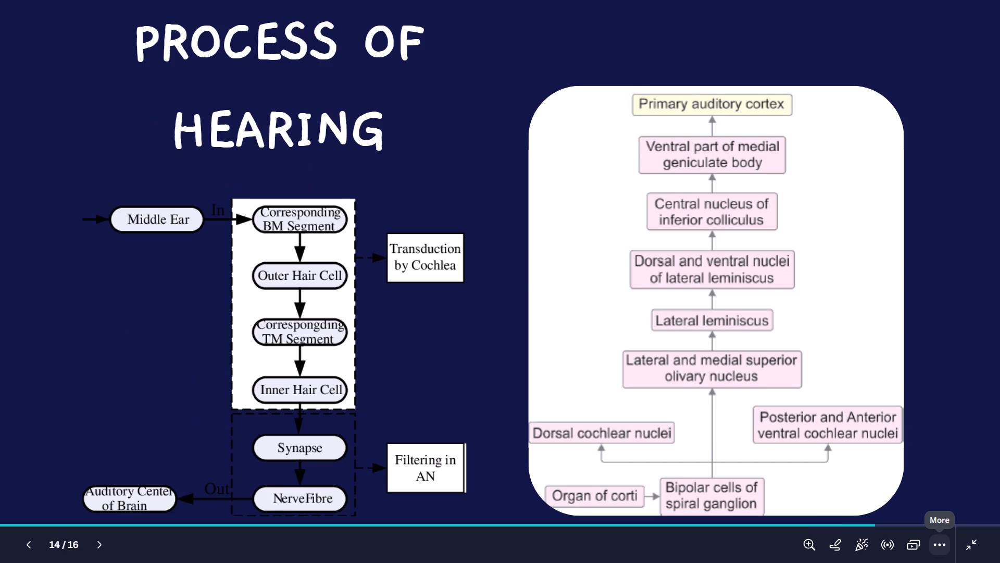
{"action": "key", "text": "Right"}
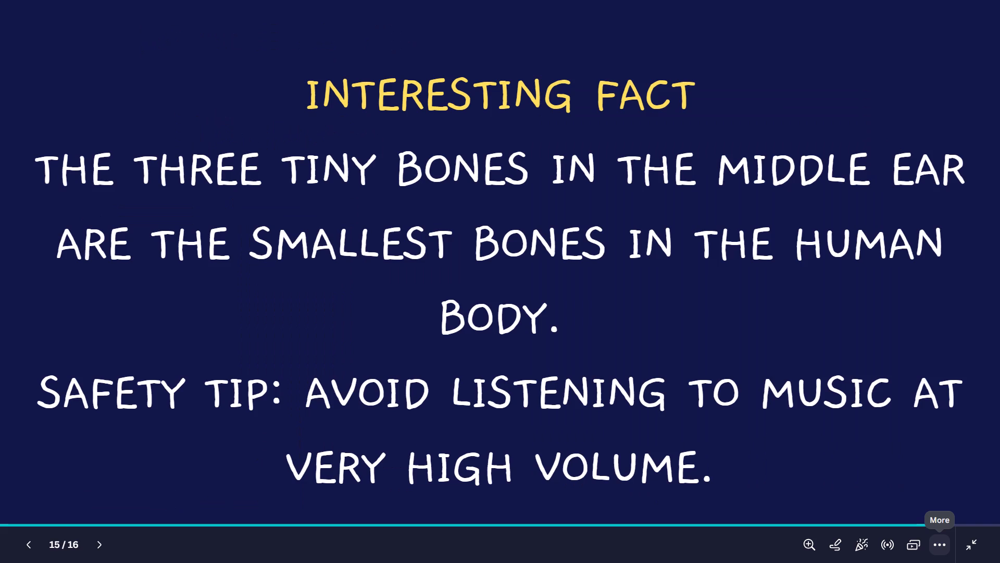
{"action": "key", "text": "Right"}
{"action": "key", "text": "Escape"}
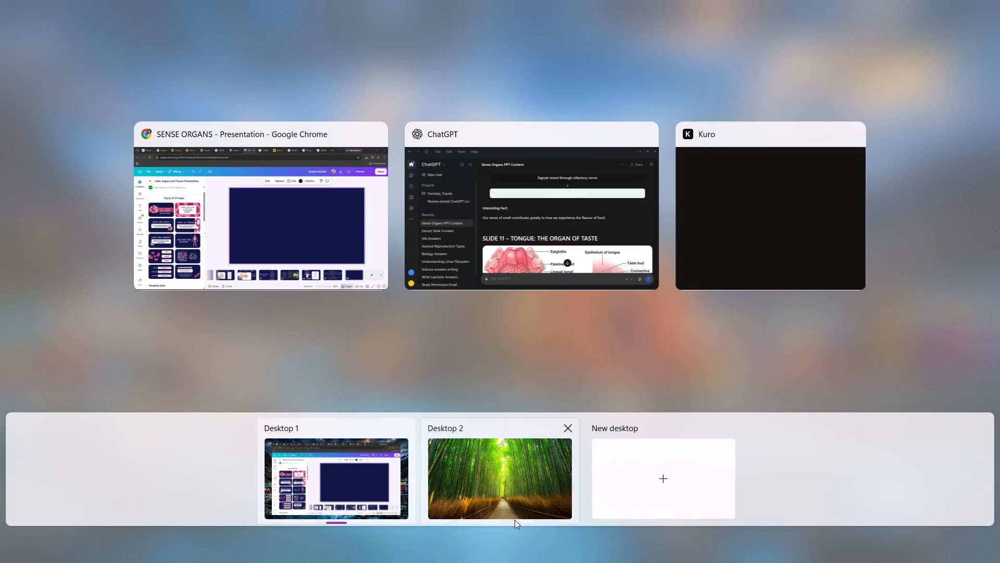
Switch to WhatsApp to share the copied SENSE ORGANS PDF.
{"action": "left_click", "coordinate": [516, 550]}
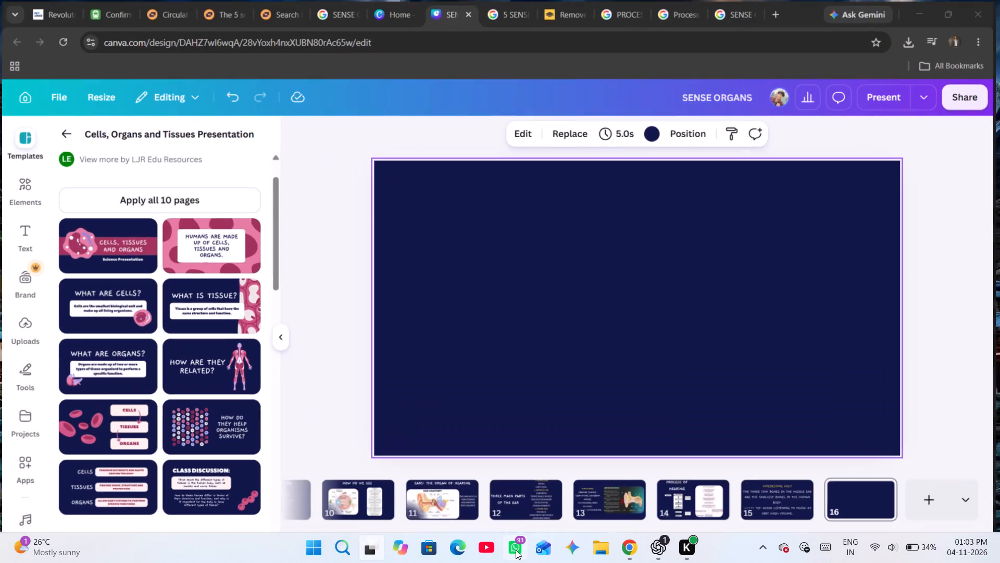
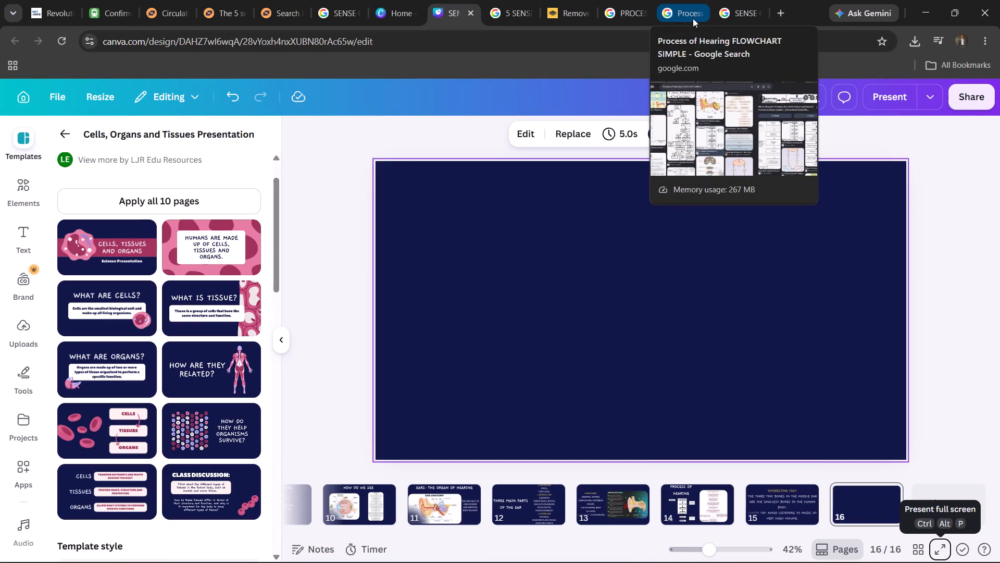
Close all open Chrome tabs, including the Google image searches, the Canva presentation and the SlideShare pages, so the browser window closes.
{"action": "left_click", "coordinate": [761, 9]}
{"action": "left_click", "coordinate": [757, 9]}
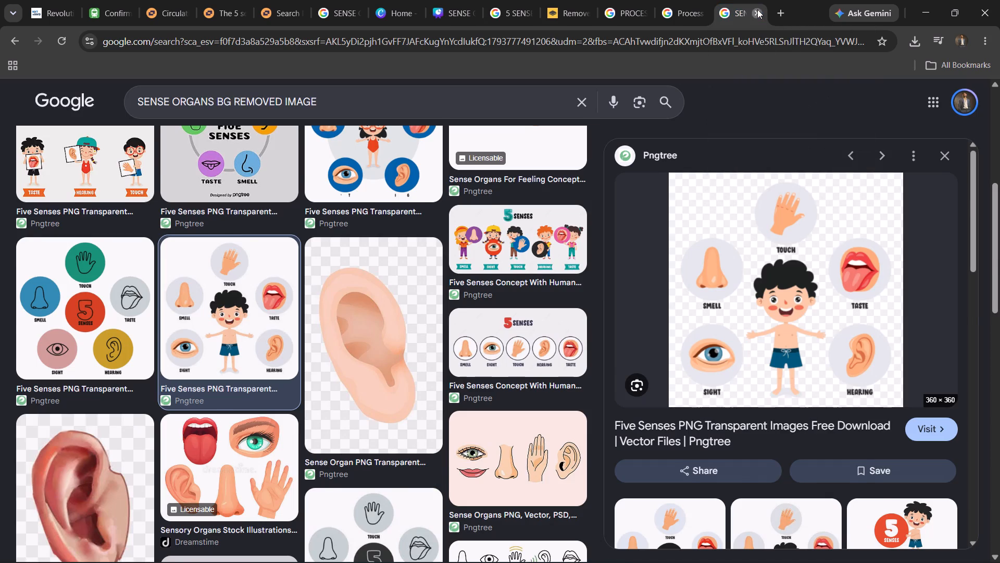
{"action": "left_click", "coordinate": [760, 12]}
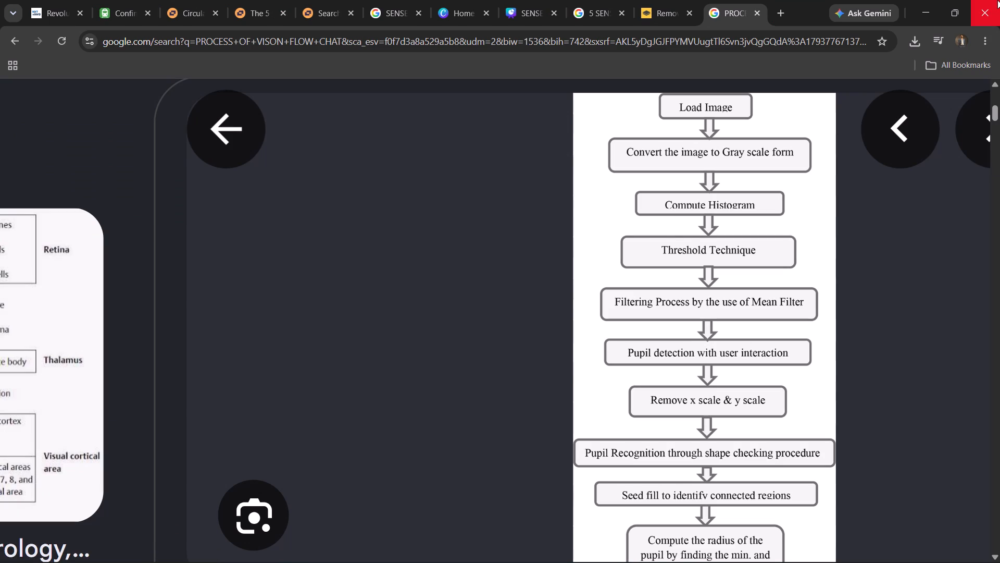
{"action": "key", "text": "ctrl+w"}
{"action": "key", "text": "ctrl+w"}
{"action": "key", "text": "ctrl+w"}
{"action": "key", "text": "ctrl+w"}
{"action": "key", "text": "ctrl+w"}
{"action": "key", "text": "ctrl+w"}
{"action": "key", "text": "ctrl+w"}
{"action": "key", "text": "ctrl+w"}
{"action": "key", "text": "ctrl+w"}
{"action": "key", "text": "ctrl+w"}
{"action": "key", "text": "ctrl+w"}
{"action": "key", "text": "ctrl+w"}
{"action": "key", "text": "ctrl+w"}
{"action": "key", "text": "ctrl+w"}
{"action": "key", "text": "ctrl+w"}
{"action": "key", "text": "ctrl+w"}
{"action": "key", "text": "ctrl+w"}
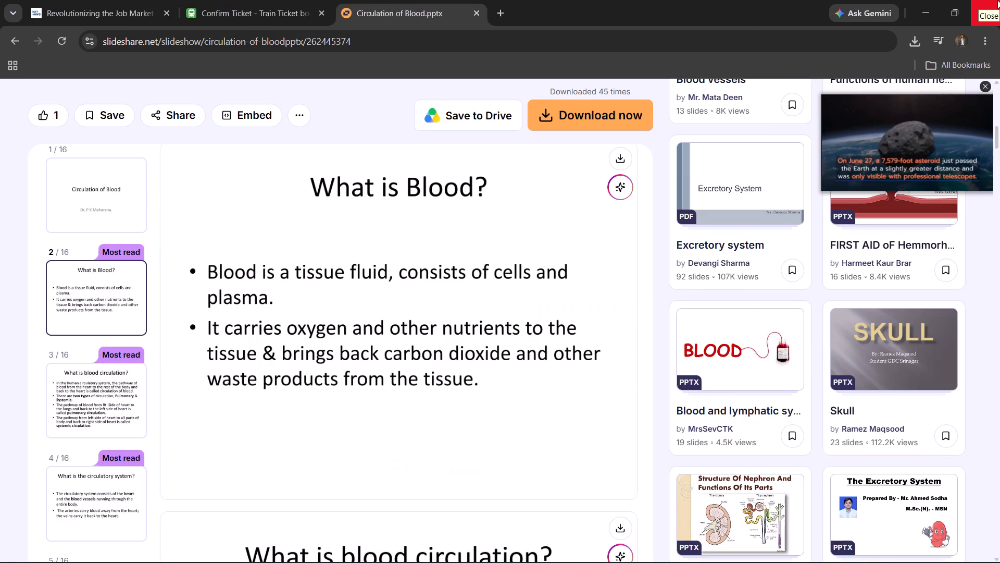
{"action": "key", "text": "ctrl+w"}
{"action": "key", "text": "ctrl+w"}
{"action": "key", "text": "ctrl+w"}
Close the ChatGPT window showing the Sense Organs PPT Content chat, leaving the desktop.
{"action": "key", "text": "ctrl+w"}
{"action": "key", "text": "ctrl+w"}
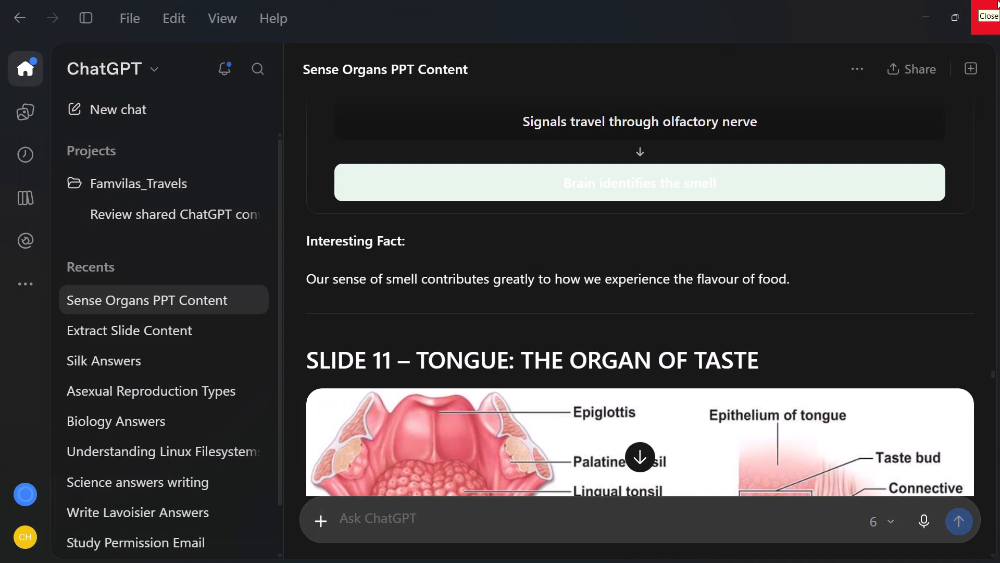
{"action": "left_click", "coordinate": [999, 0]}
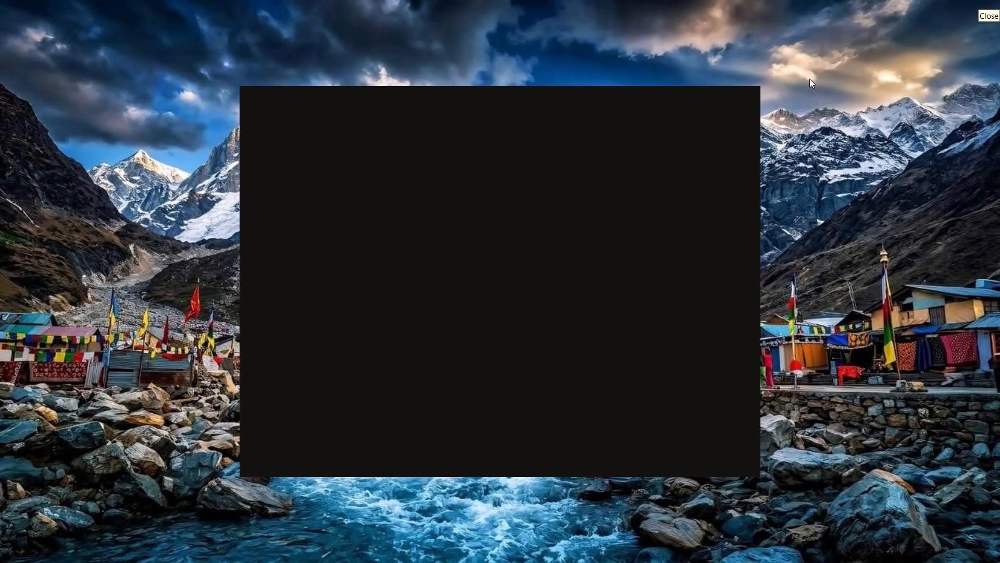
{"action": "left_click", "coordinate": [809, 79]}
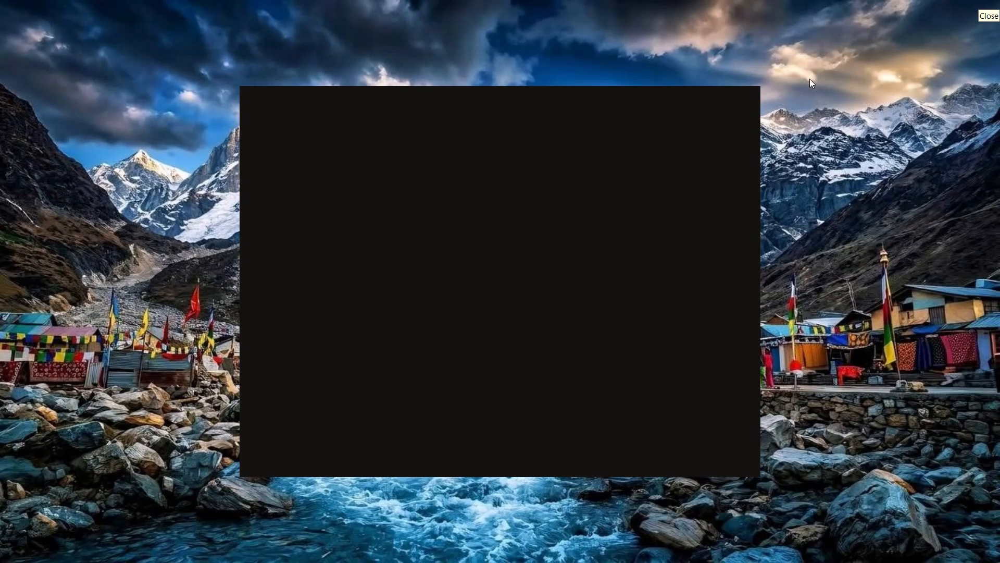